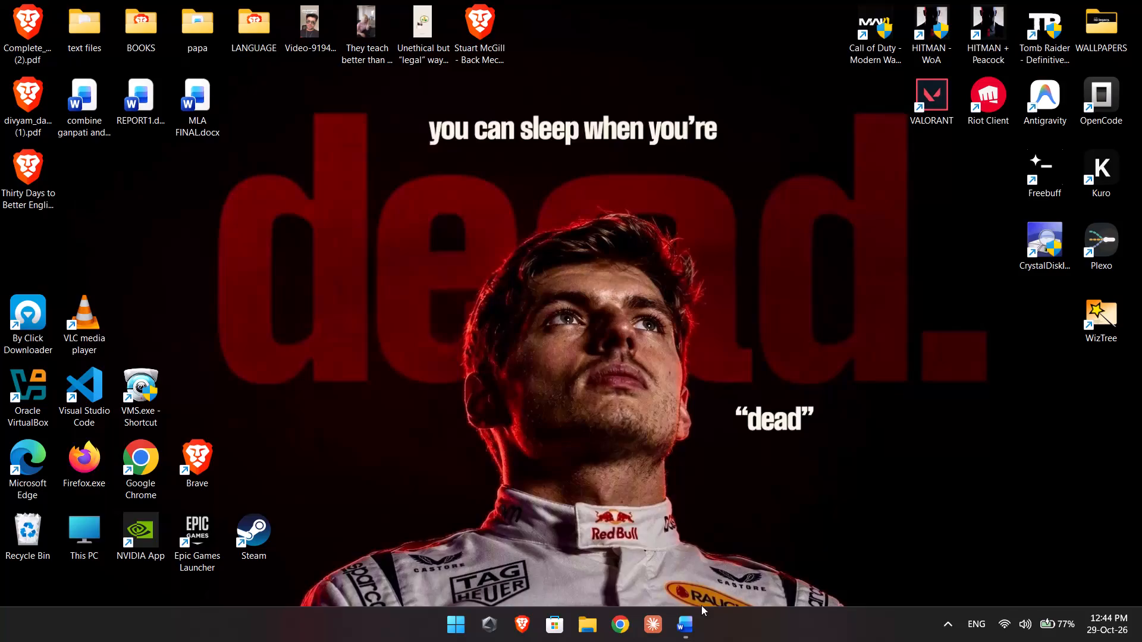
Switch to REPORT1.docx in Word and set the cover page's "Technology For Social Goods" project title line to Cambria.
left_click(690, 618)
scroll(551, 410, "down", 1)
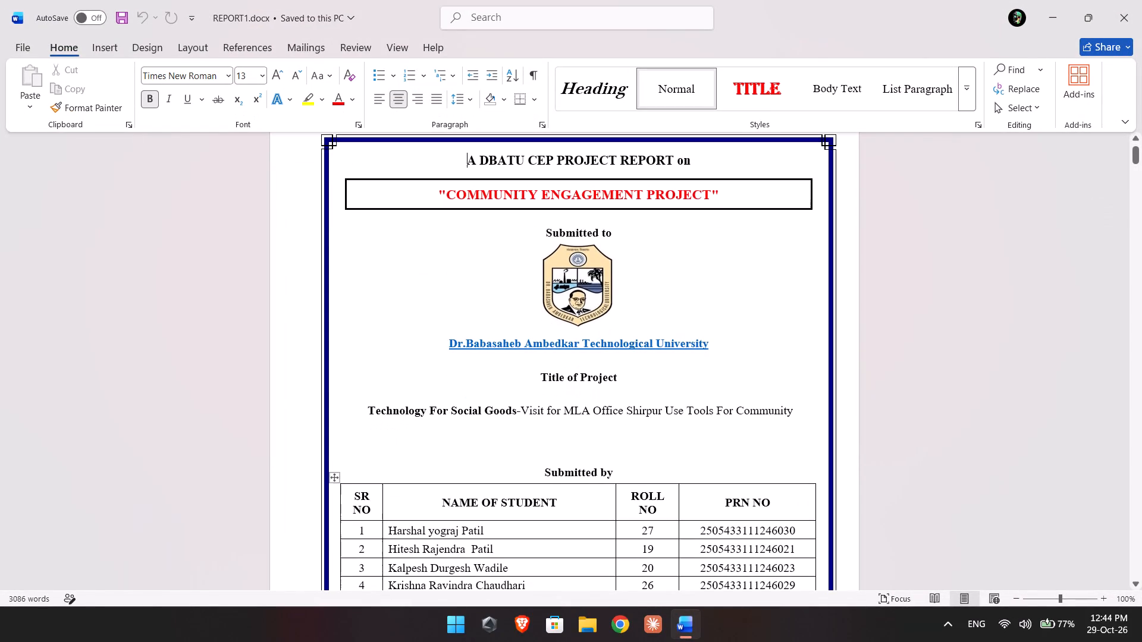
scroll(574, 385, "up", 1)
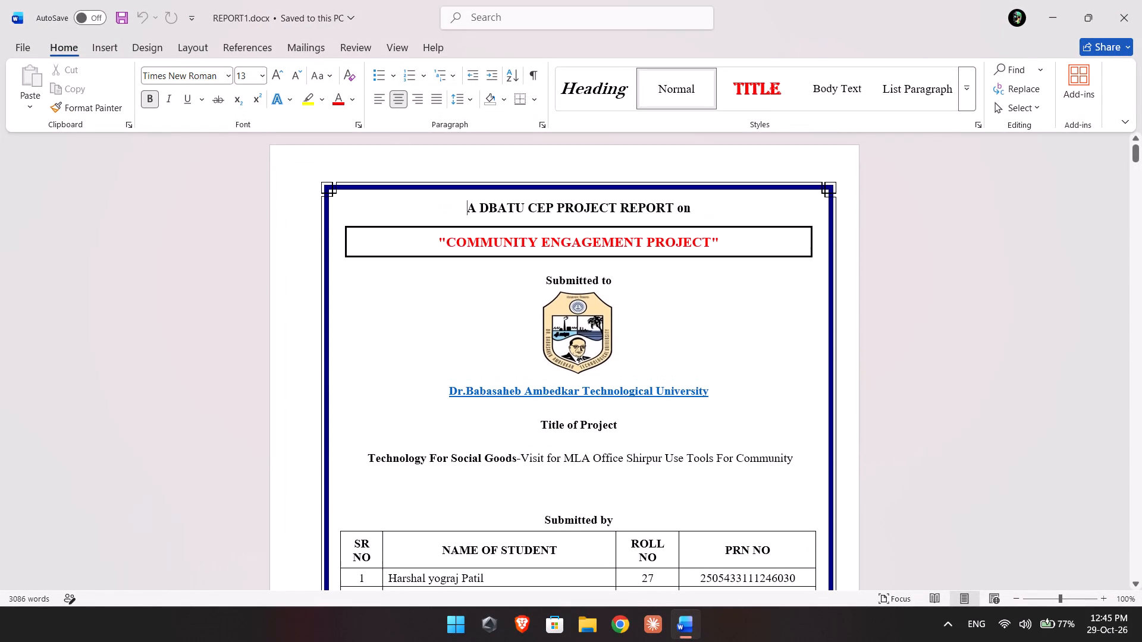
left_click(623, 421)
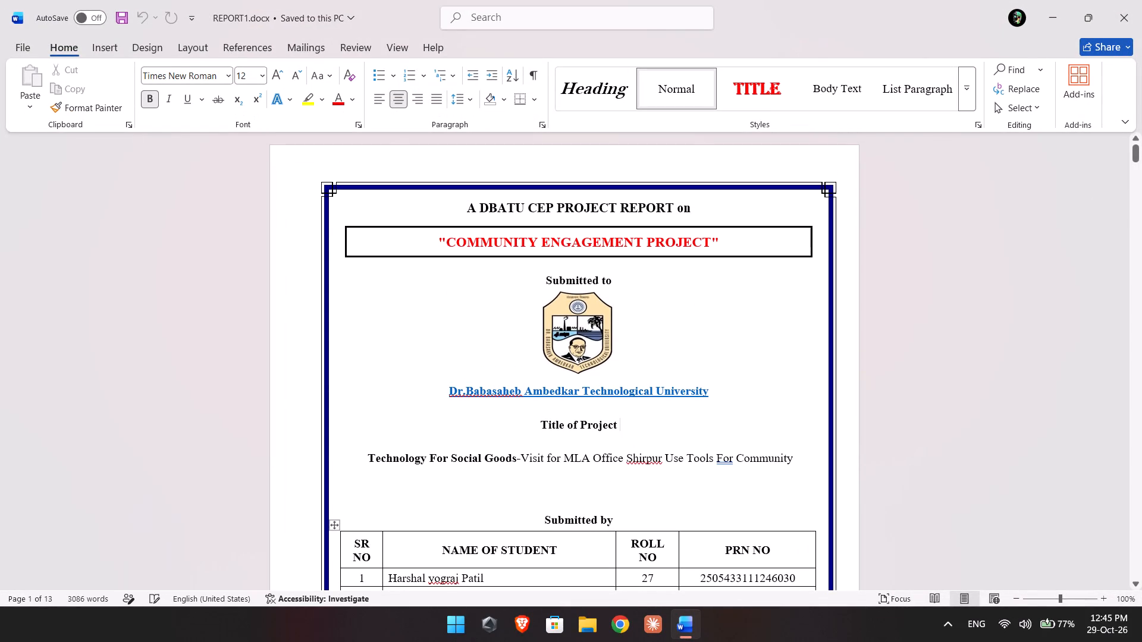
left_click_drag(366, 458, 468, 465)
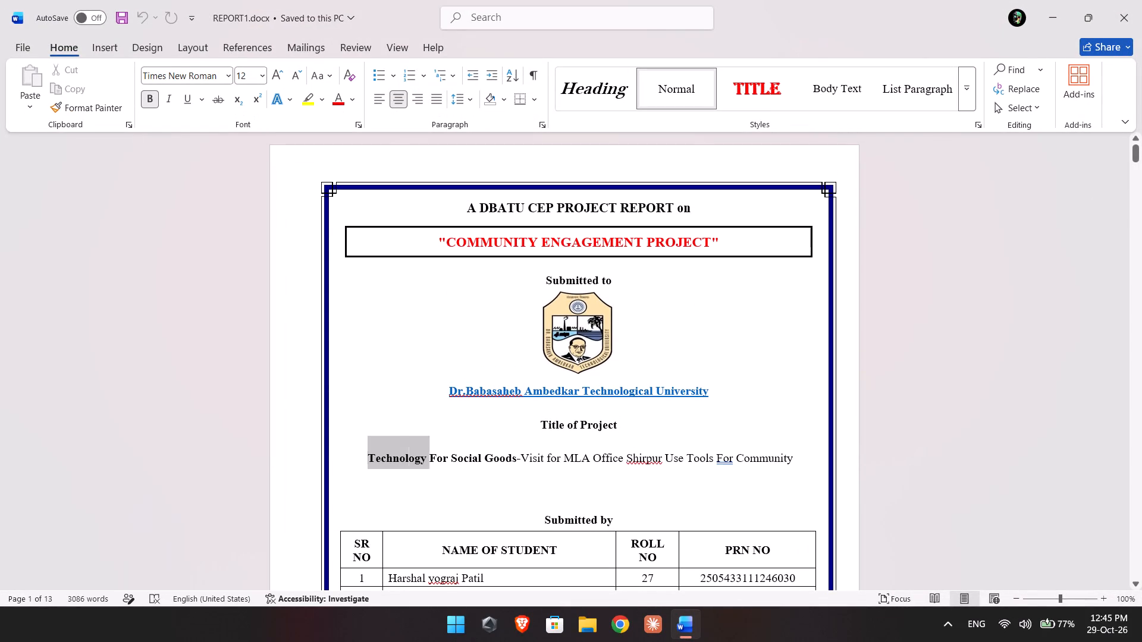
left_click_drag(468, 465, 796, 449)
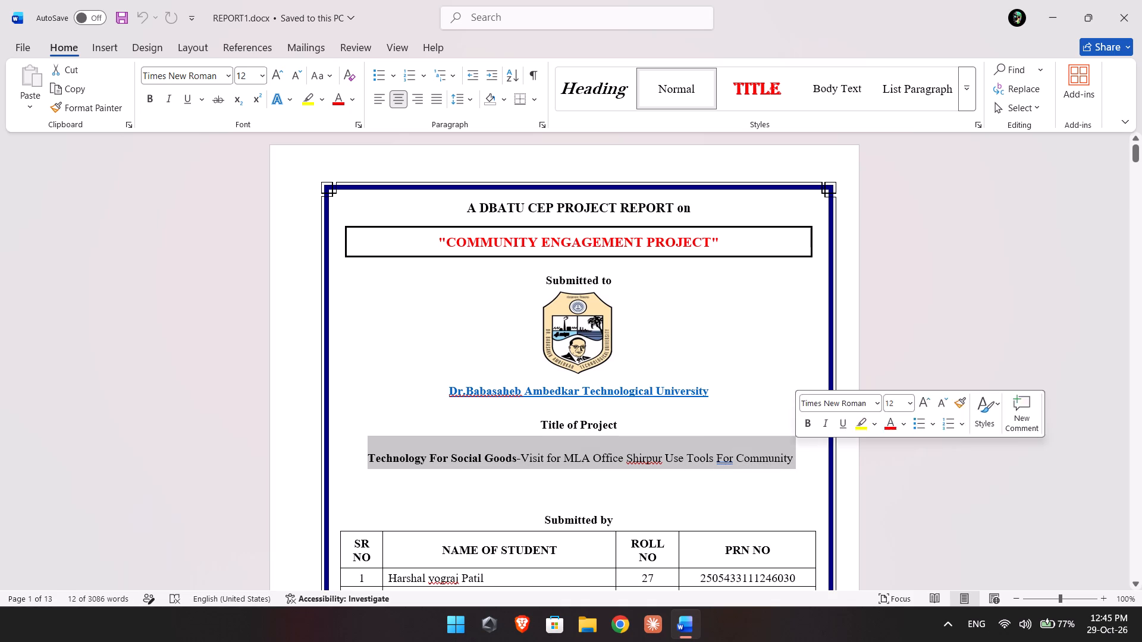
left_click(232, 75)
left_click(225, 73)
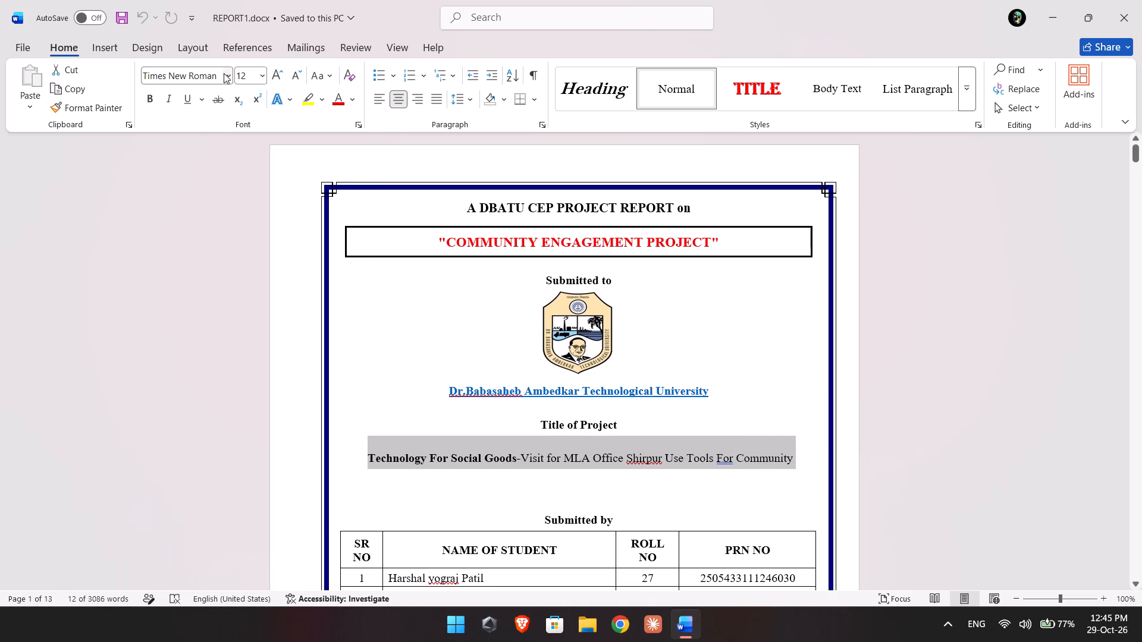
left_click(217, 73)
key("c")
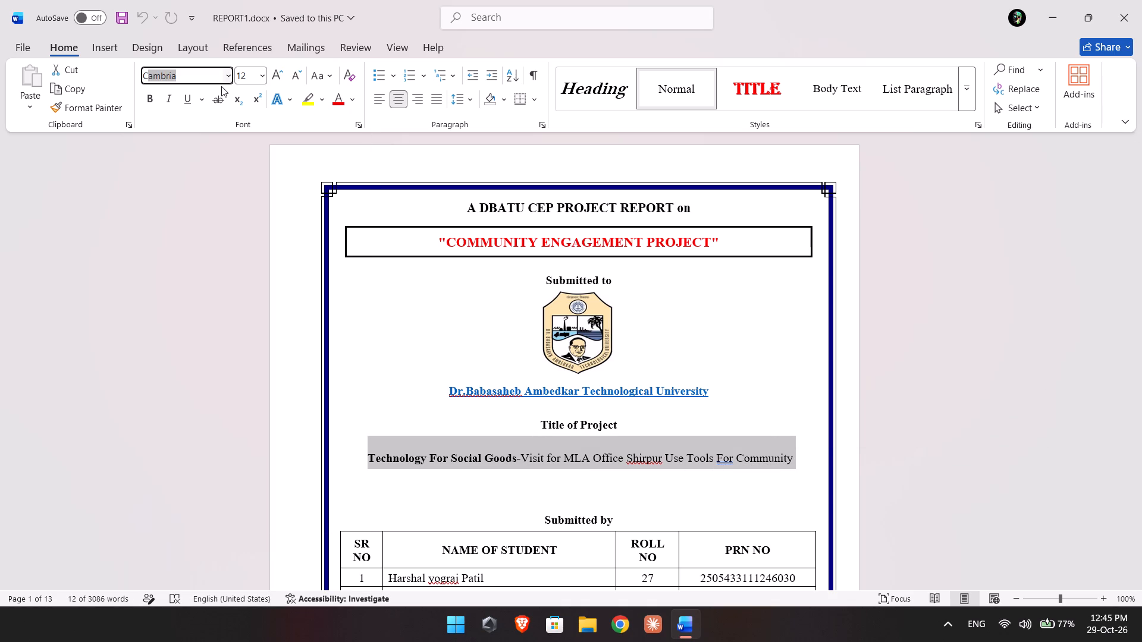
left_click(205, 76)
key("Return")
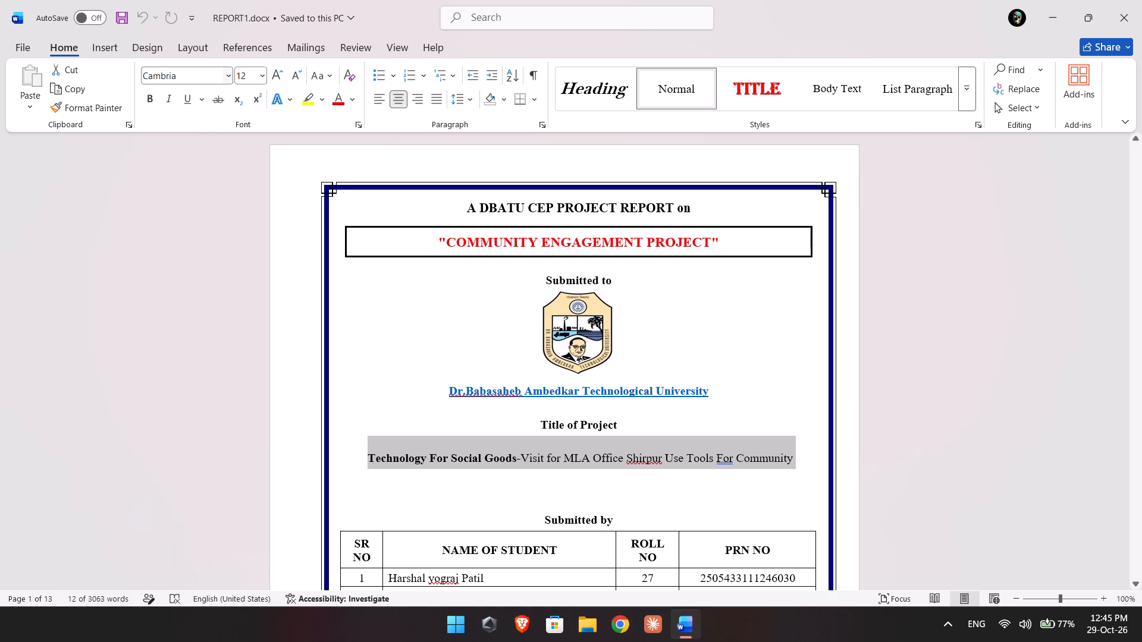
left_click(404, 370)
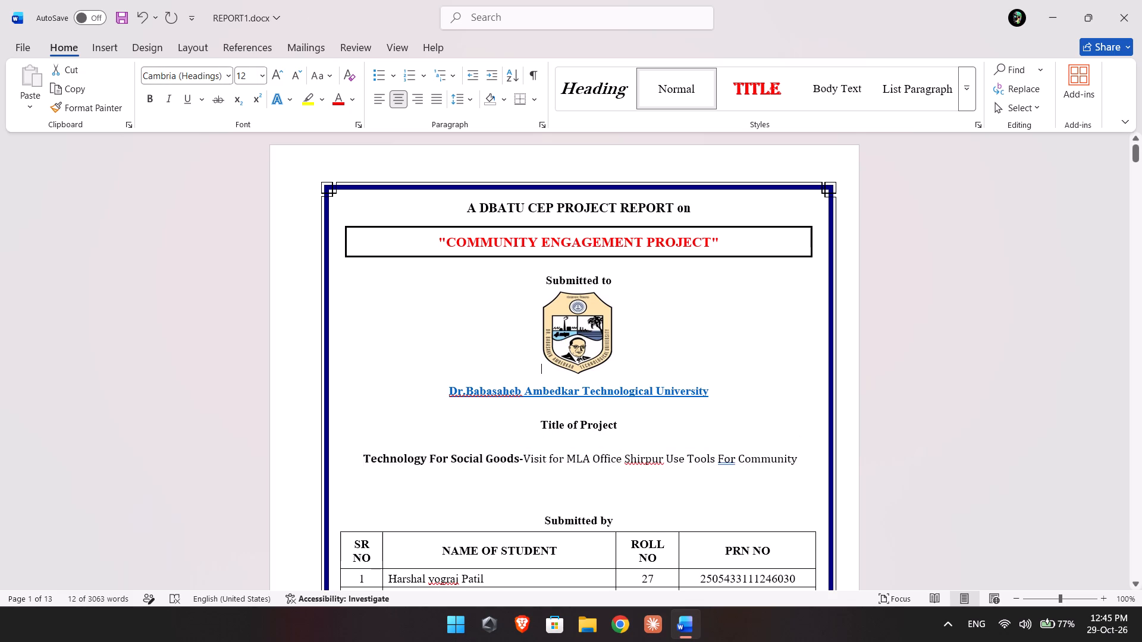
Set the student names in the "Submitted by" table to plain Cambria rather than the Cambria (Headings) theme font.
scroll(404, 370, "down", 5)
left_click_drag(480, 411, 407, 340)
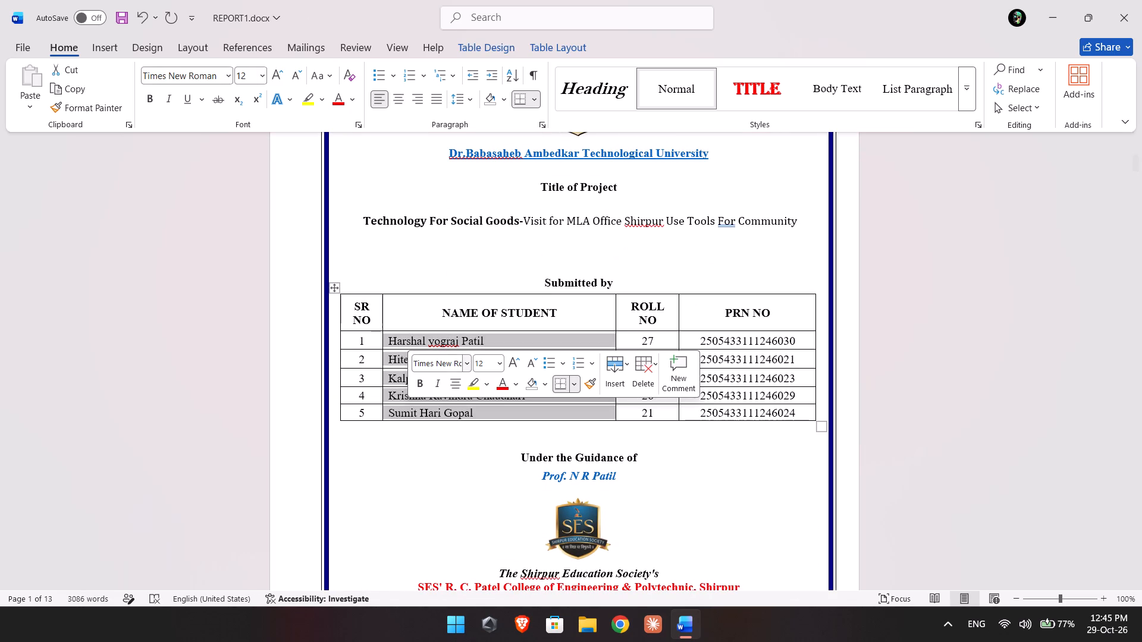
left_click(451, 364)
key("c")
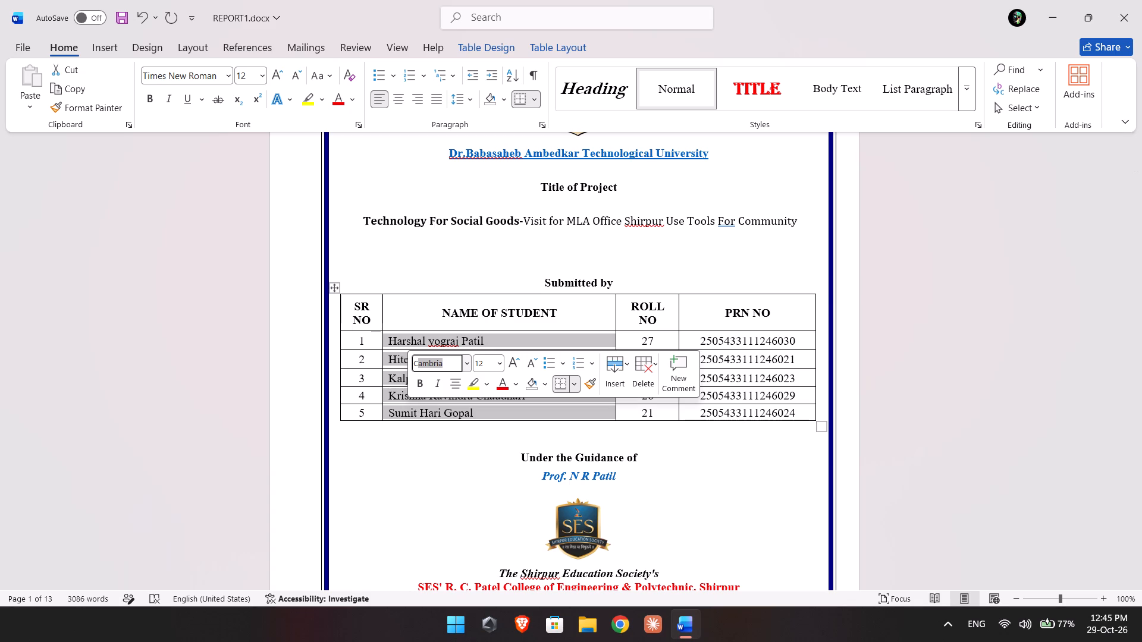
left_click(449, 366)
key("Return")
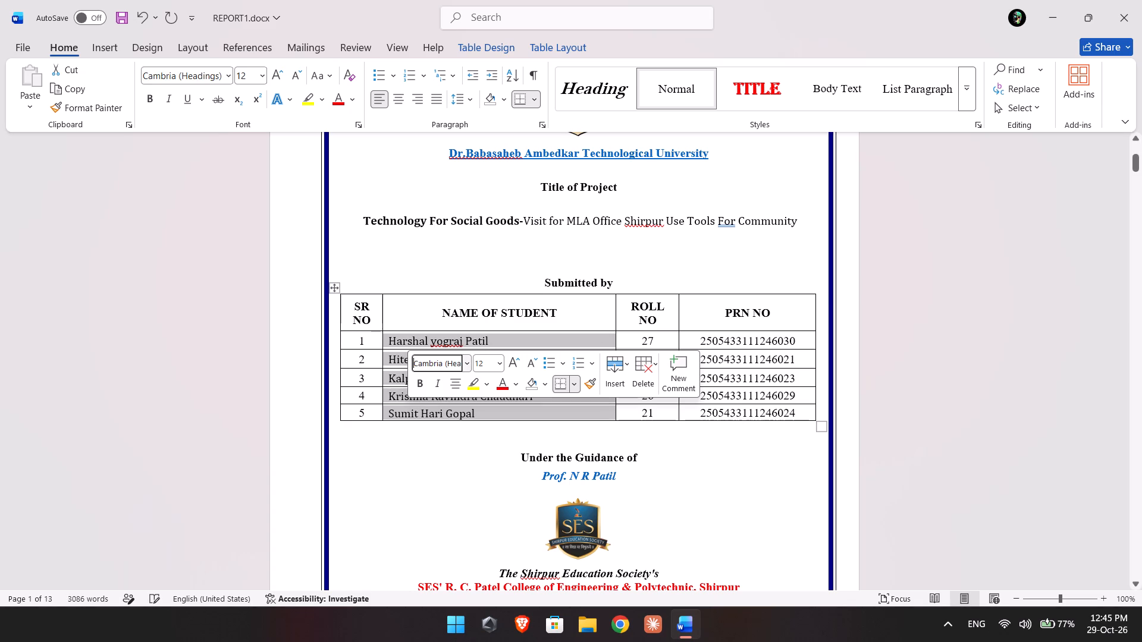
left_click(444, 358)
left_click(454, 364)
left_click(468, 358)
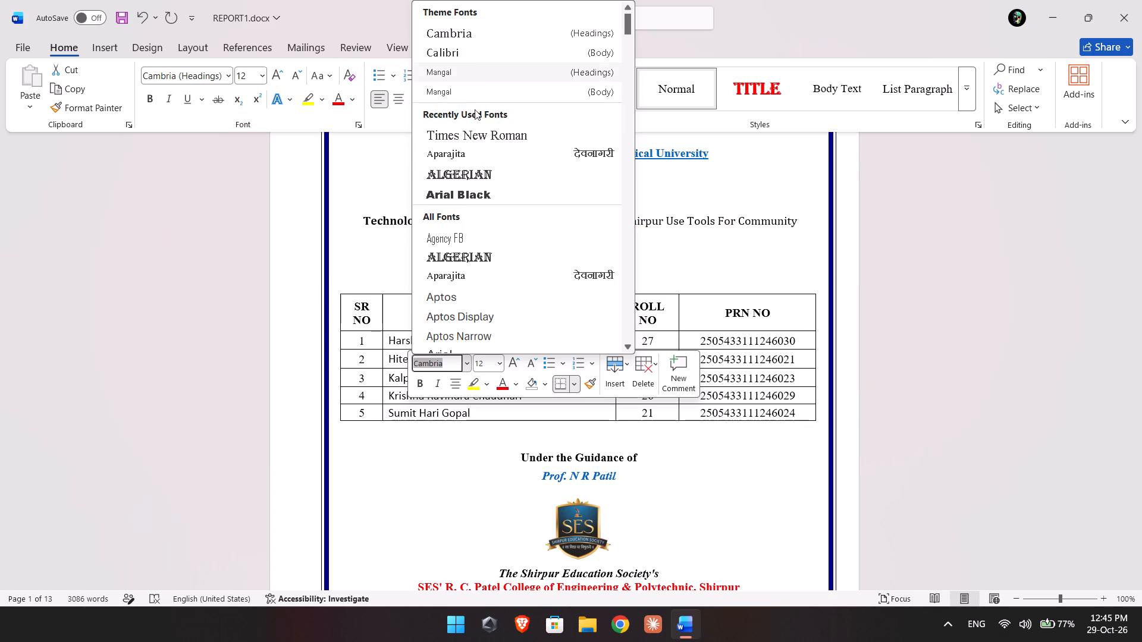
key("c")
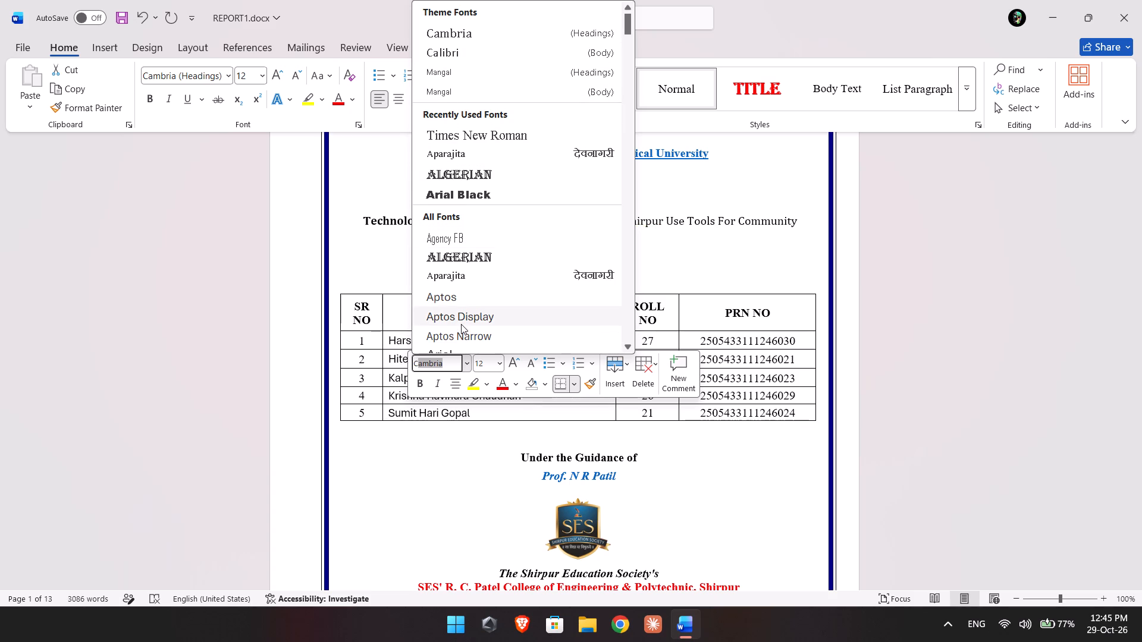
left_click(451, 358)
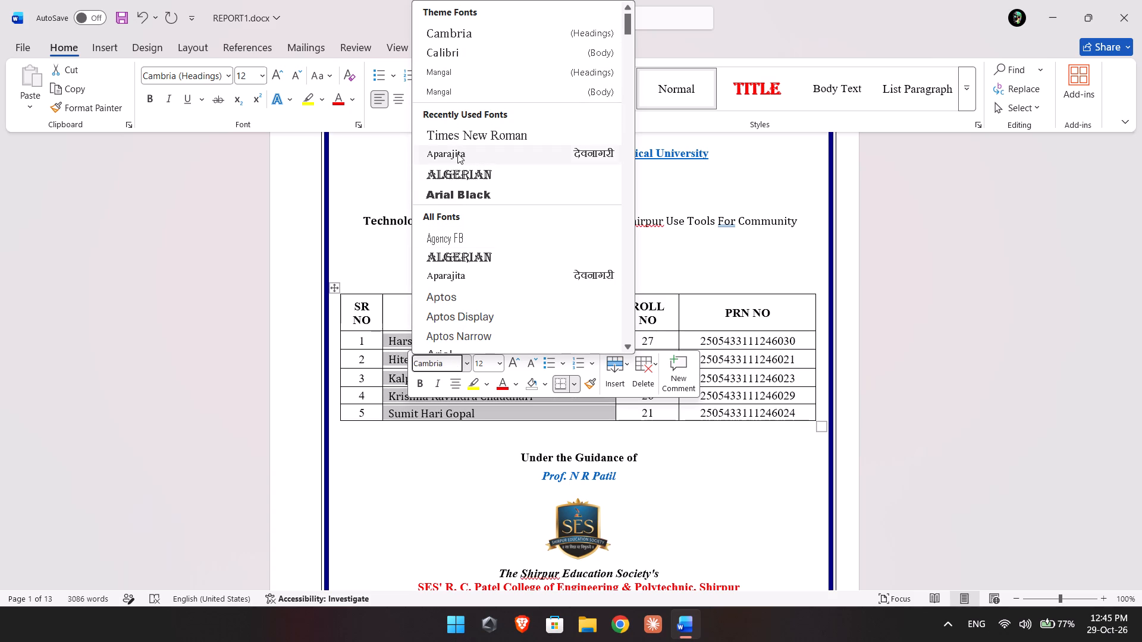
scroll(457, 153, "down", 13)
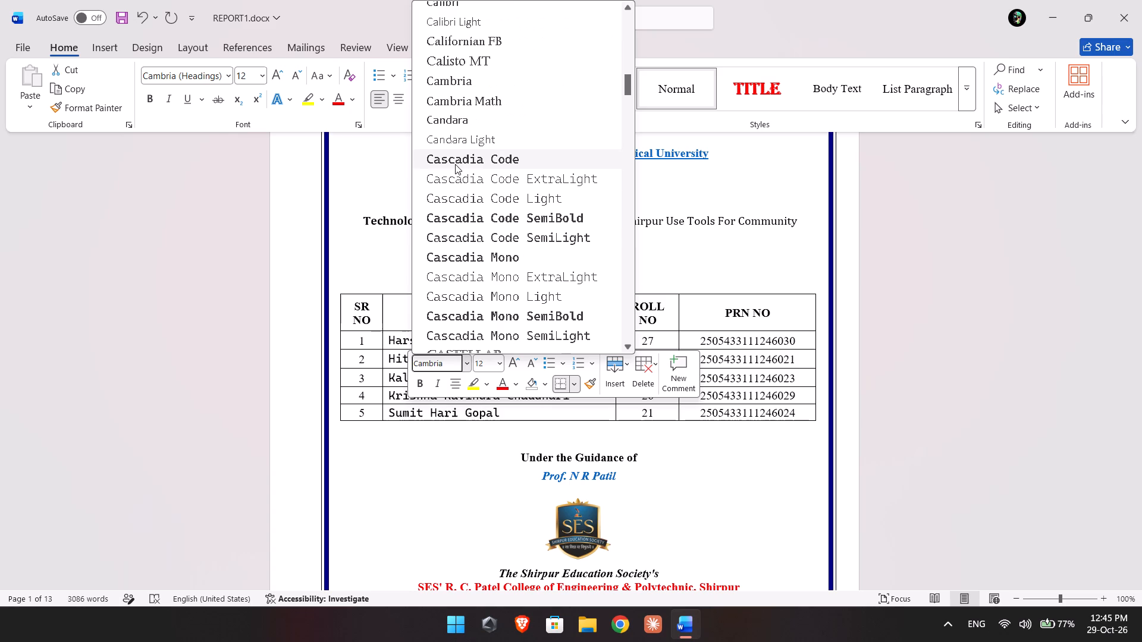
left_click(484, 79)
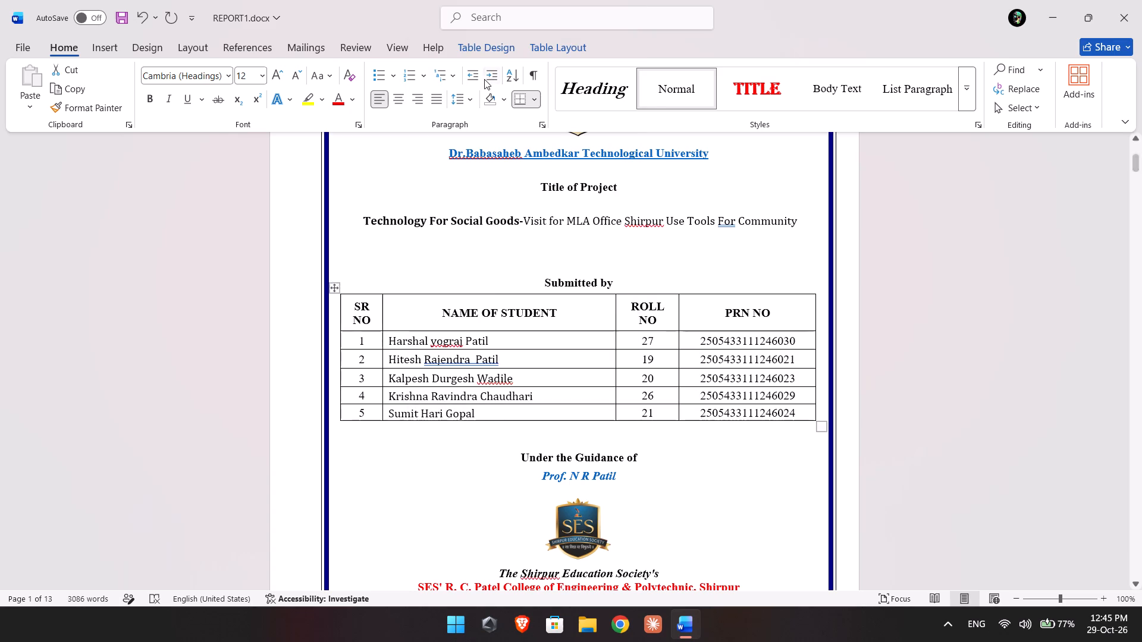
Set the chapter 1 heading "Brief Introduction of CEP Project" to the Cambria font.
left_click(513, 473)
scroll(520, 462, "down", 3)
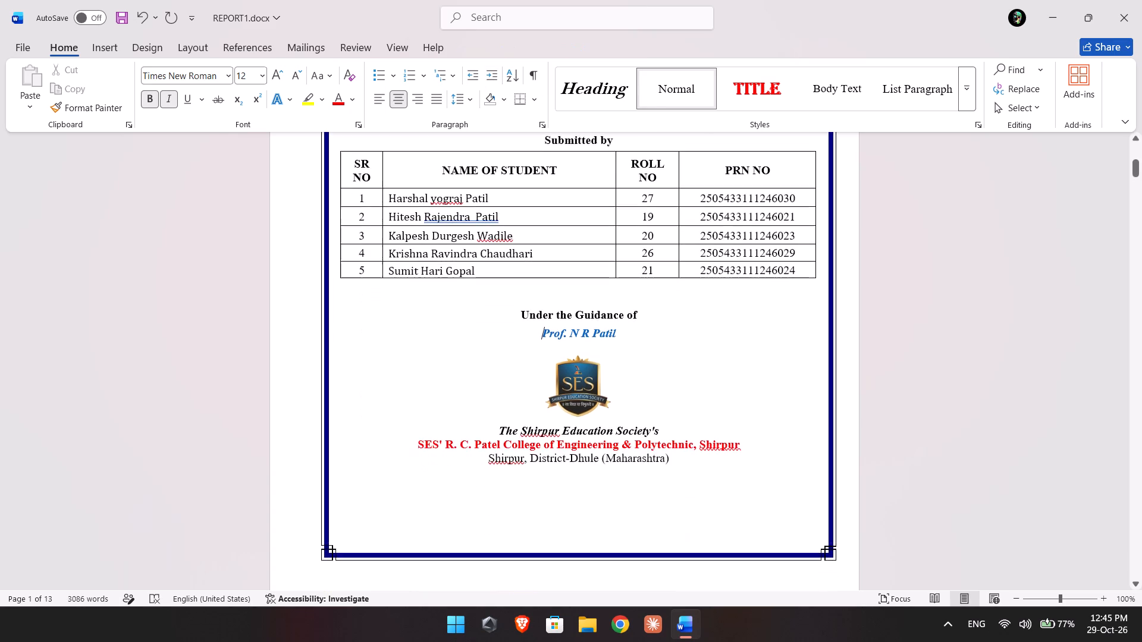
scroll(520, 462, "down", 14)
scroll(506, 442, "up", 4)
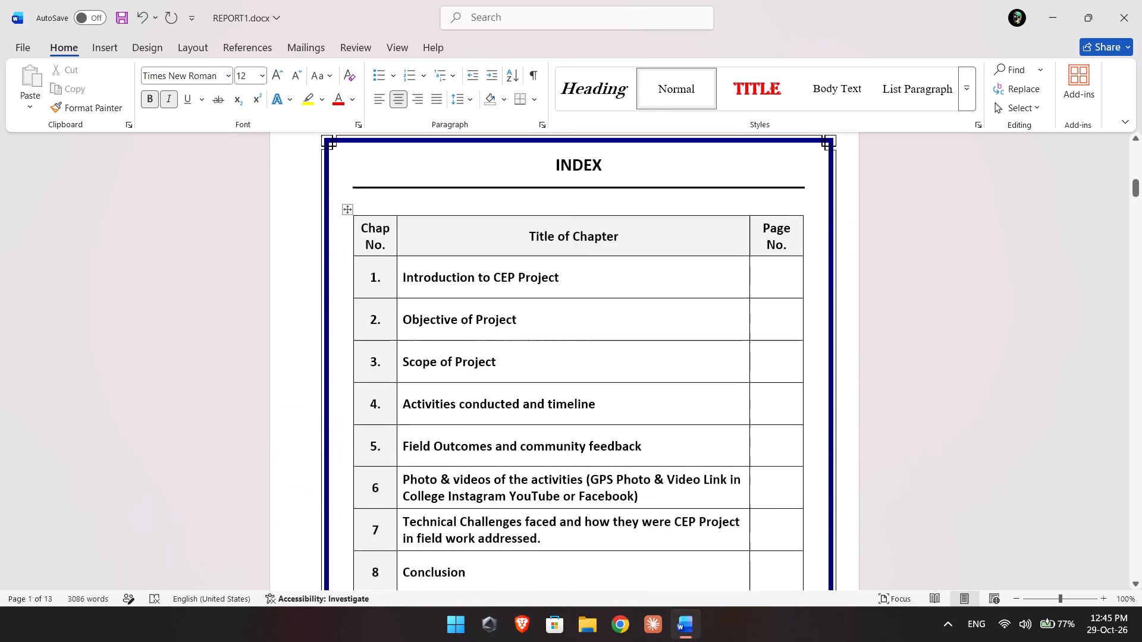
scroll(506, 442, "down", 16)
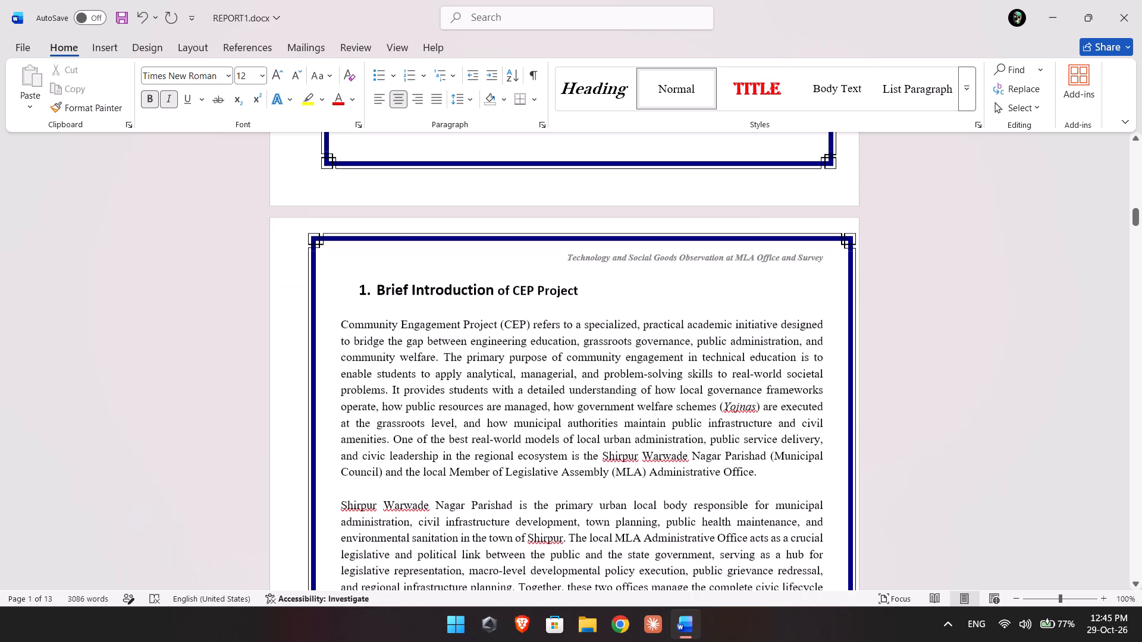
left_click(591, 293)
left_click_drag(586, 293, 520, 293)
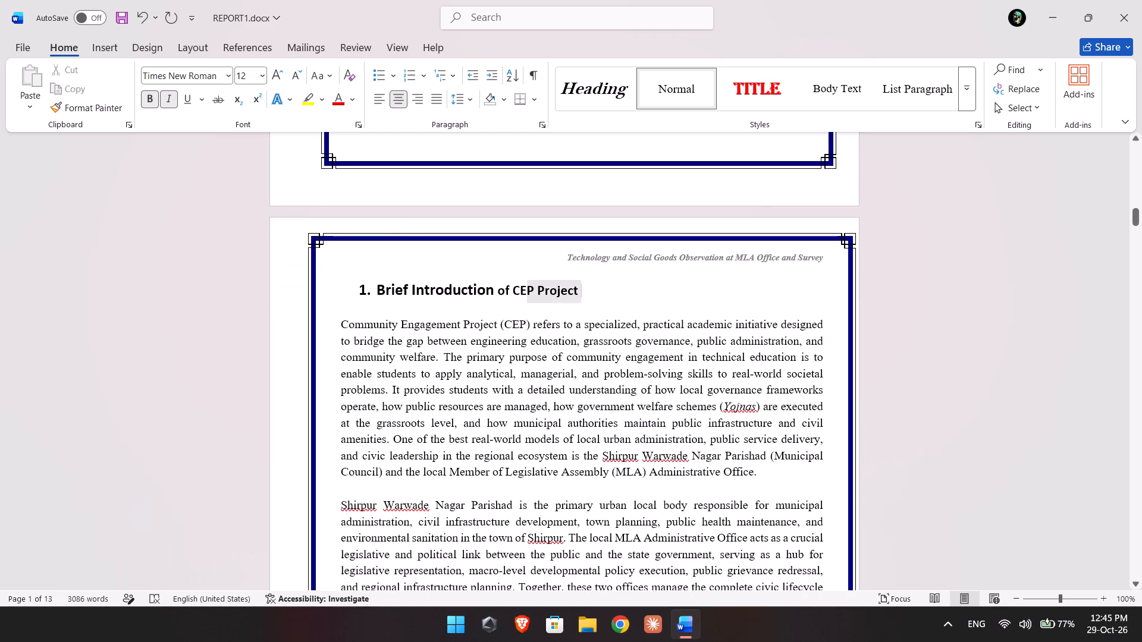
left_click_drag(520, 293, 357, 291)
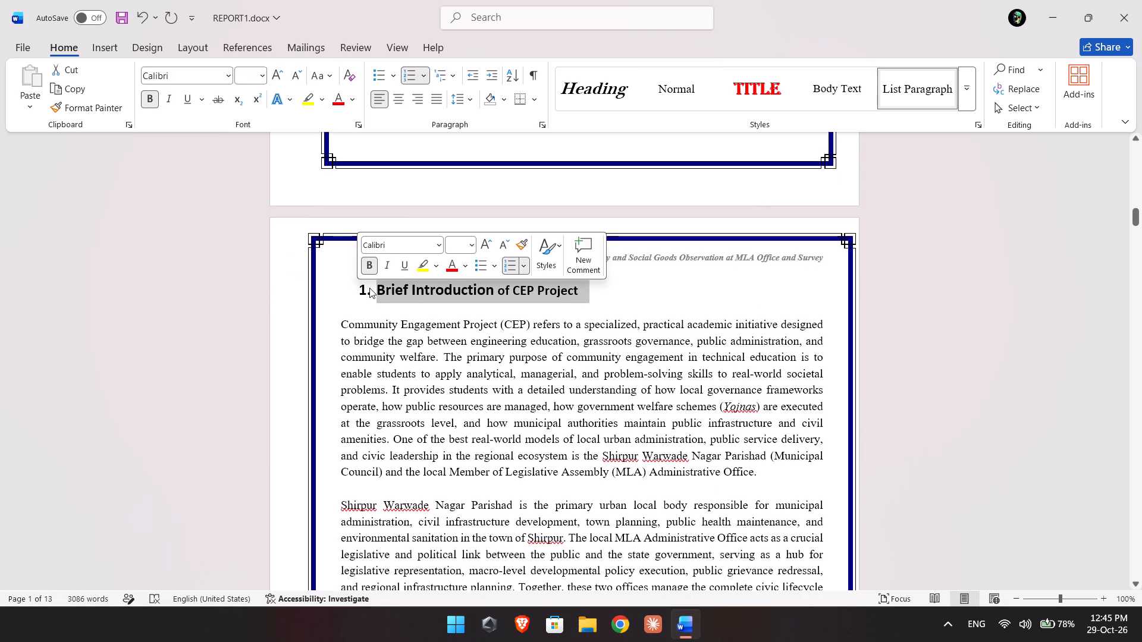
left_click(432, 247)
key("c")
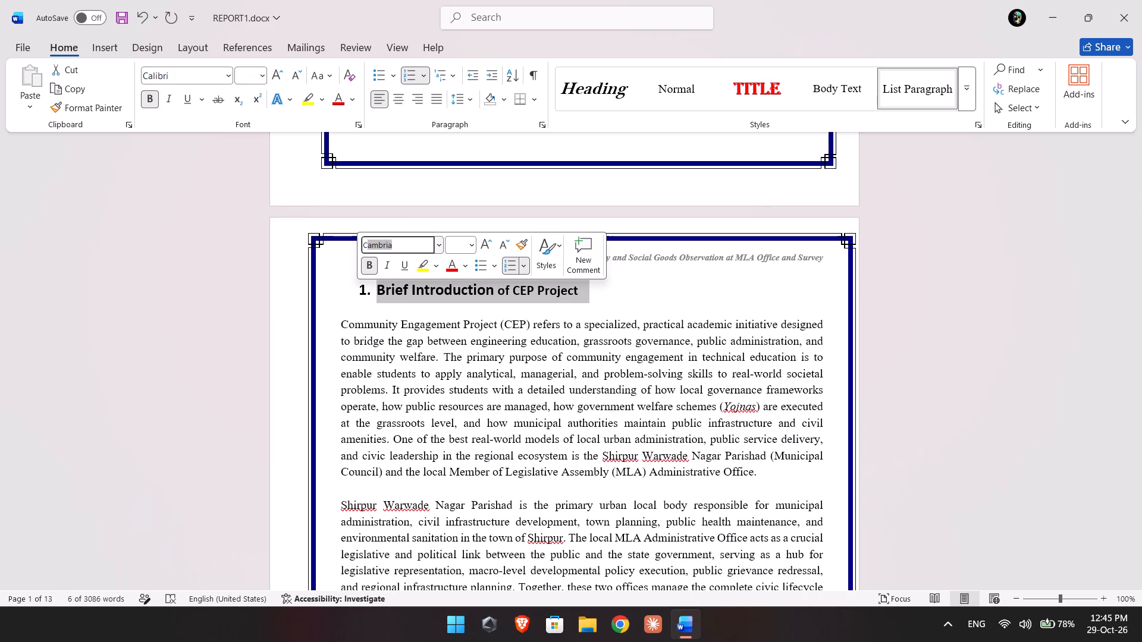
key("Return")
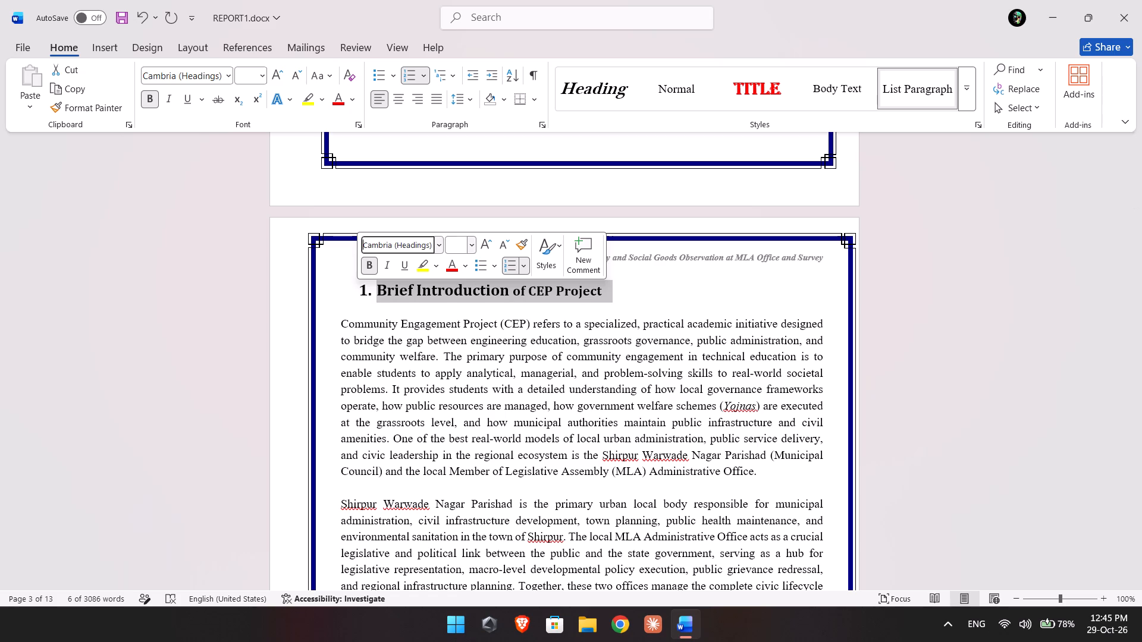
Set the font size of the "Brief Introduction of CEP Project" heading to 12.
left_click(456, 241)
type("12")
key("Return")
left_click(444, 344)
Check which font the student names and the project title line on the cover page use.
scroll(443, 344, "up", 20)
scroll(443, 336, "up", 7)
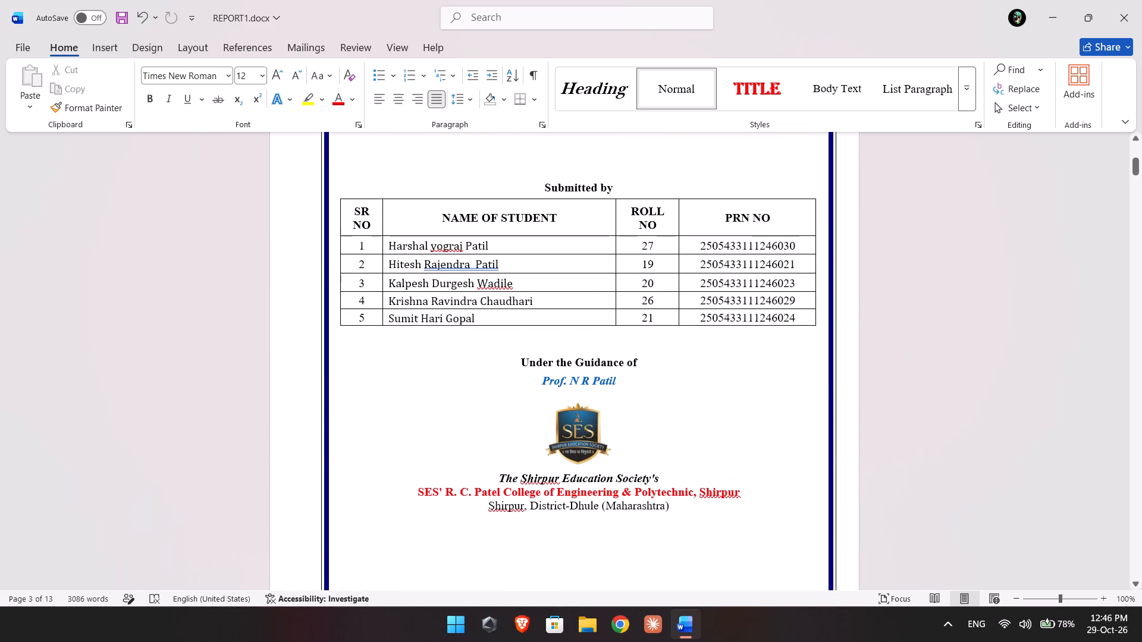
left_click_drag(482, 319, 391, 251)
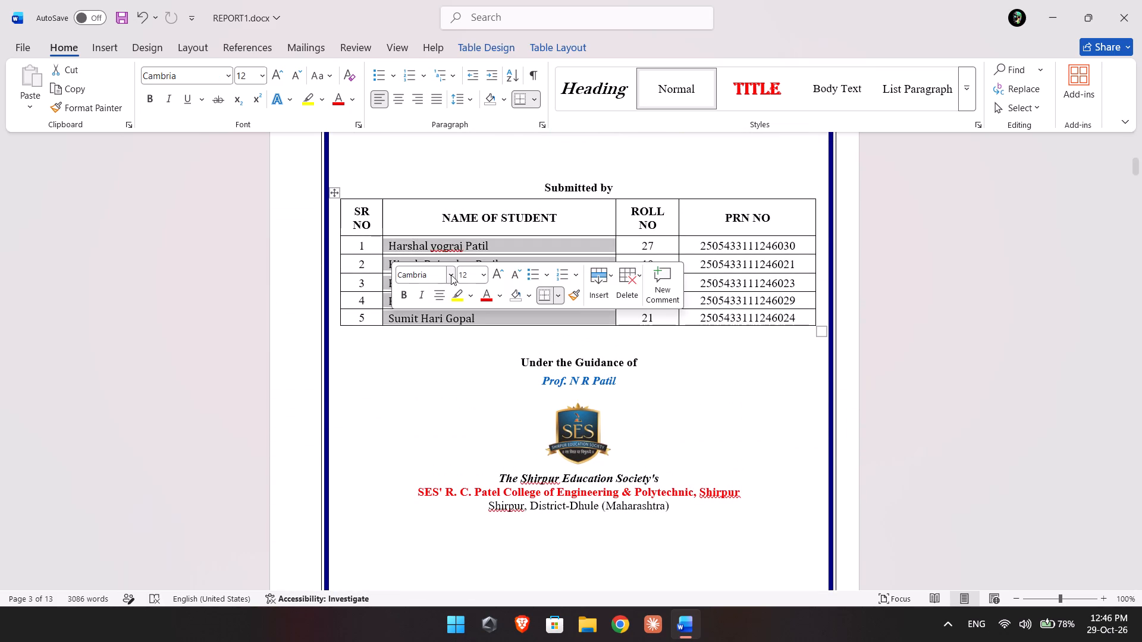
left_click(438, 174)
scroll(441, 205, "up", 3)
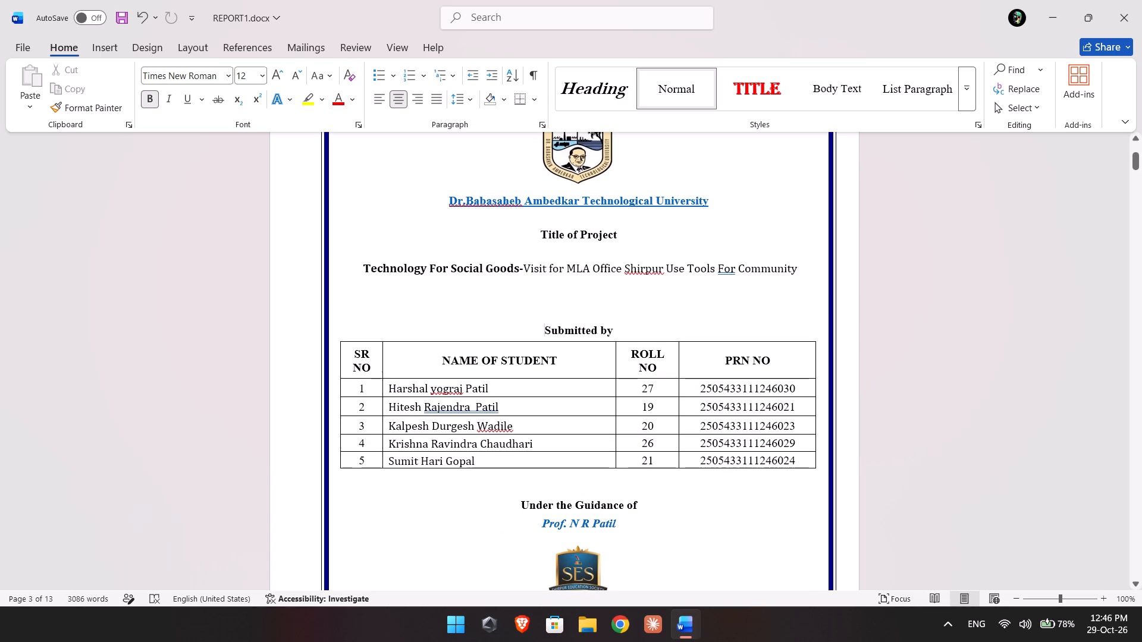
left_click_drag(365, 266, 729, 269)
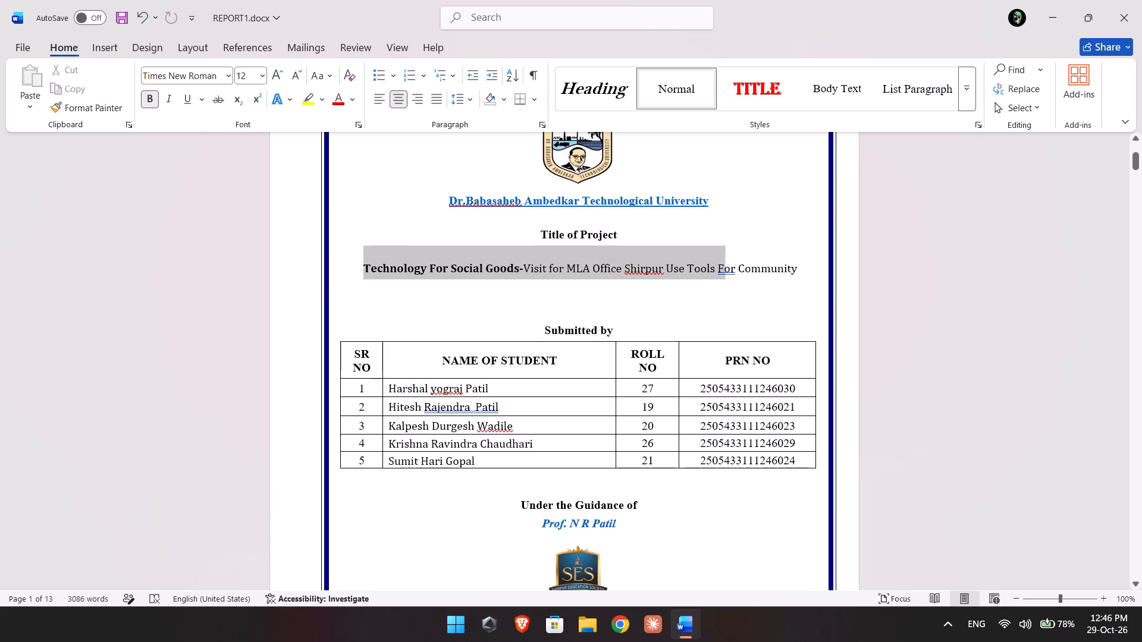
left_click_drag(729, 269, 769, 271)
left_click(644, 232)
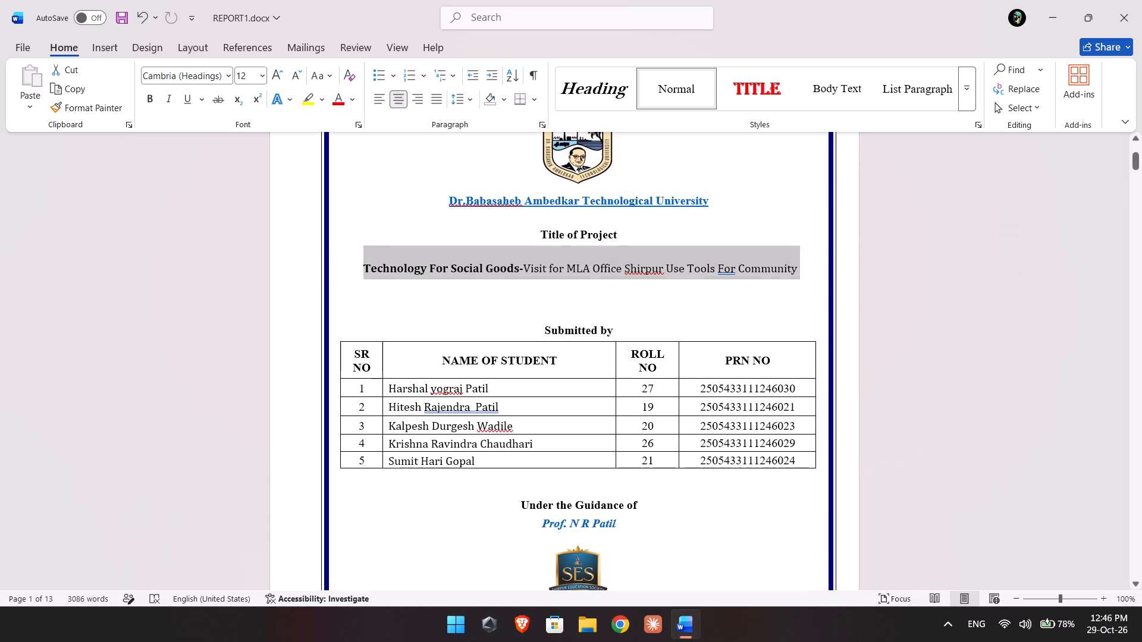
Set the "Title of Project" label on the cover page to Cambria.
left_click_drag(618, 235, 541, 226)
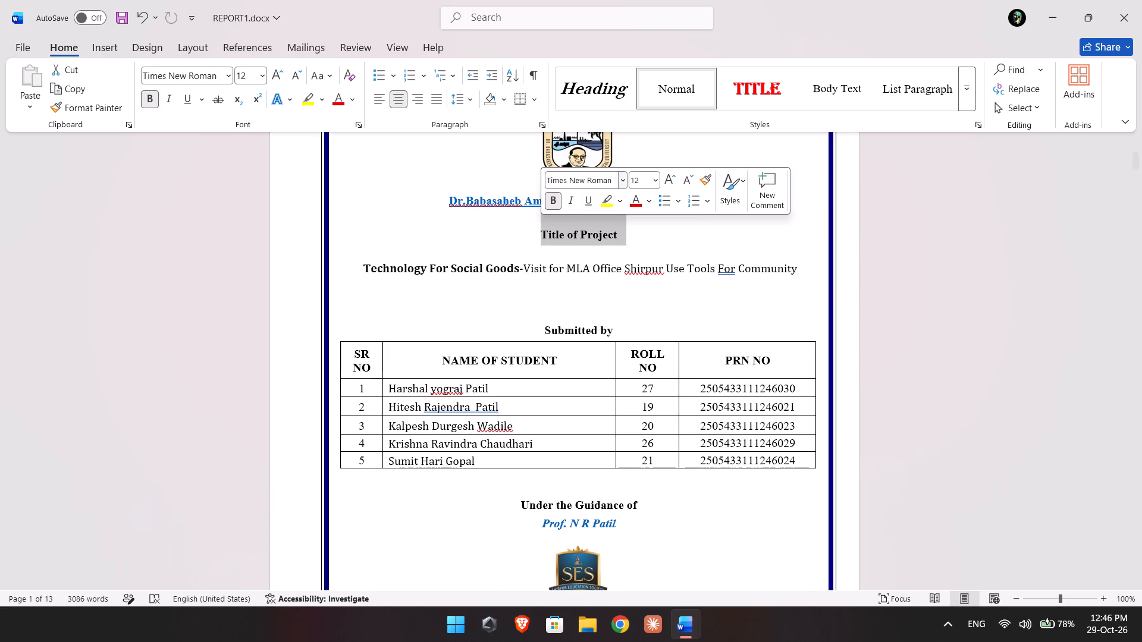
left_click(606, 182)
key("c")
key("Return")
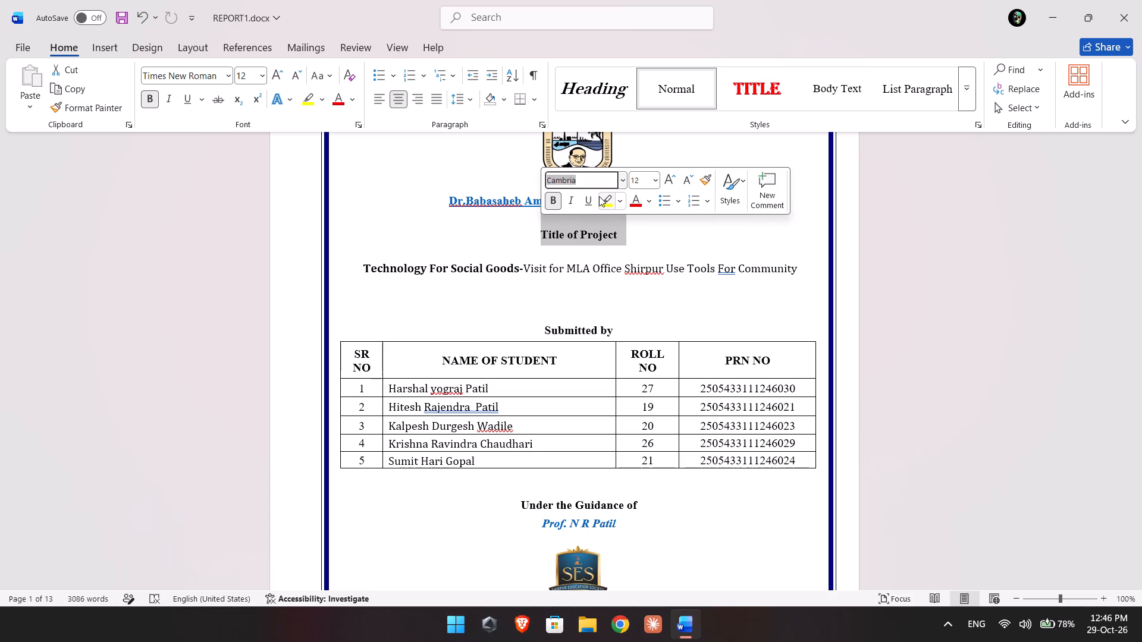
left_click(582, 241)
Set the font size of the chapter 1 body text, including its bulleted list and closing paragraph, to 11.
scroll(542, 264, "up", 5)
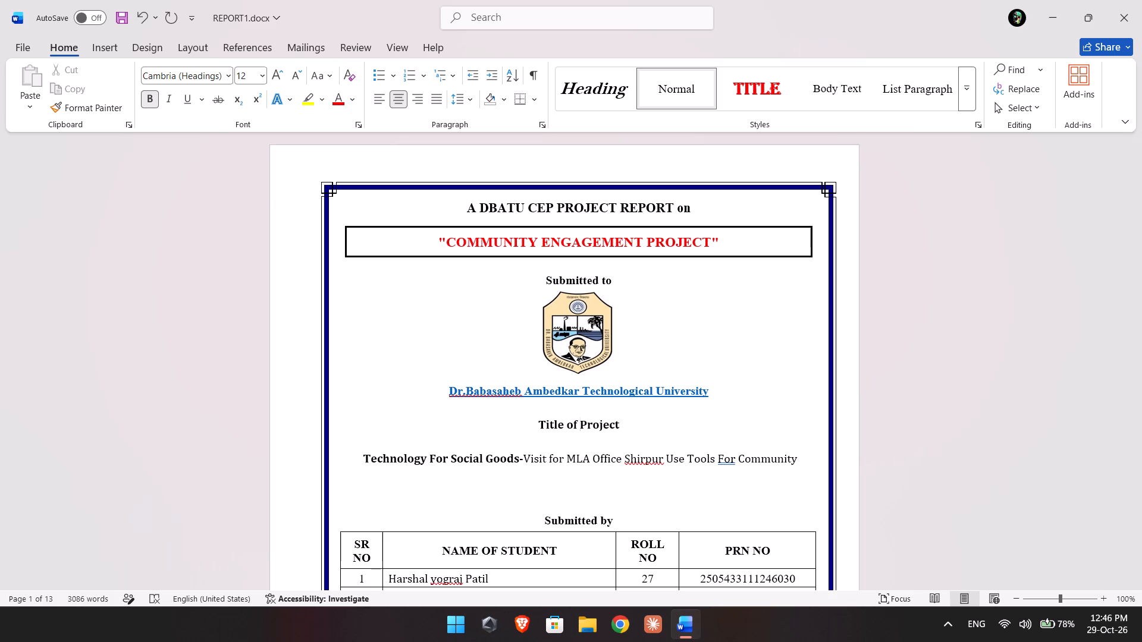
scroll(542, 268, "down", 20)
scroll(542, 268, "down", 15)
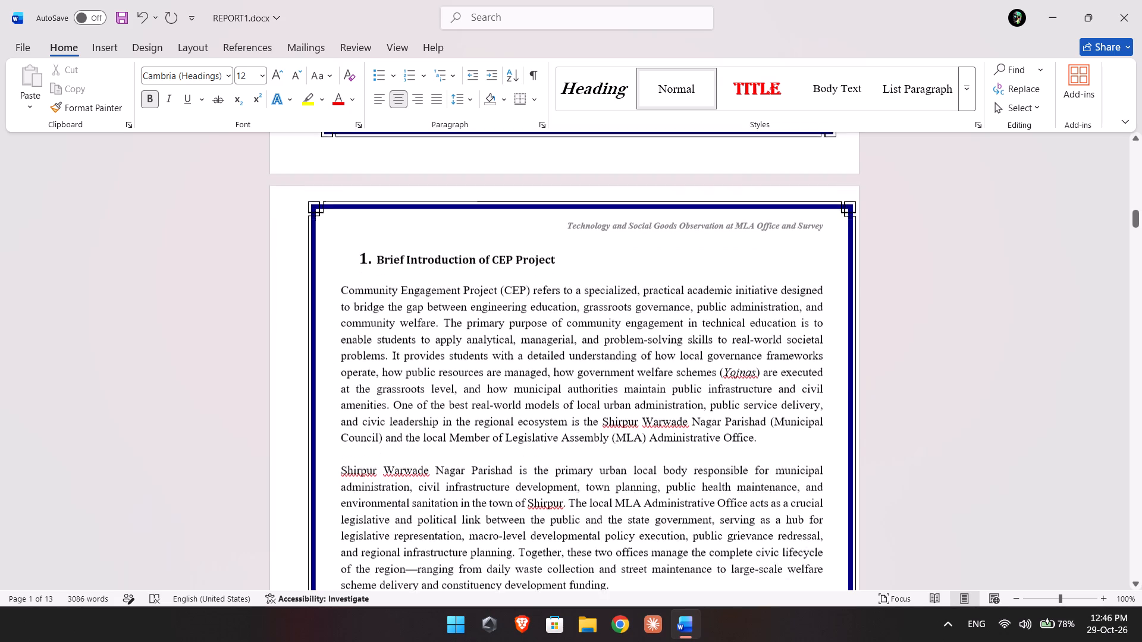
left_click_drag(561, 244, 305, 246)
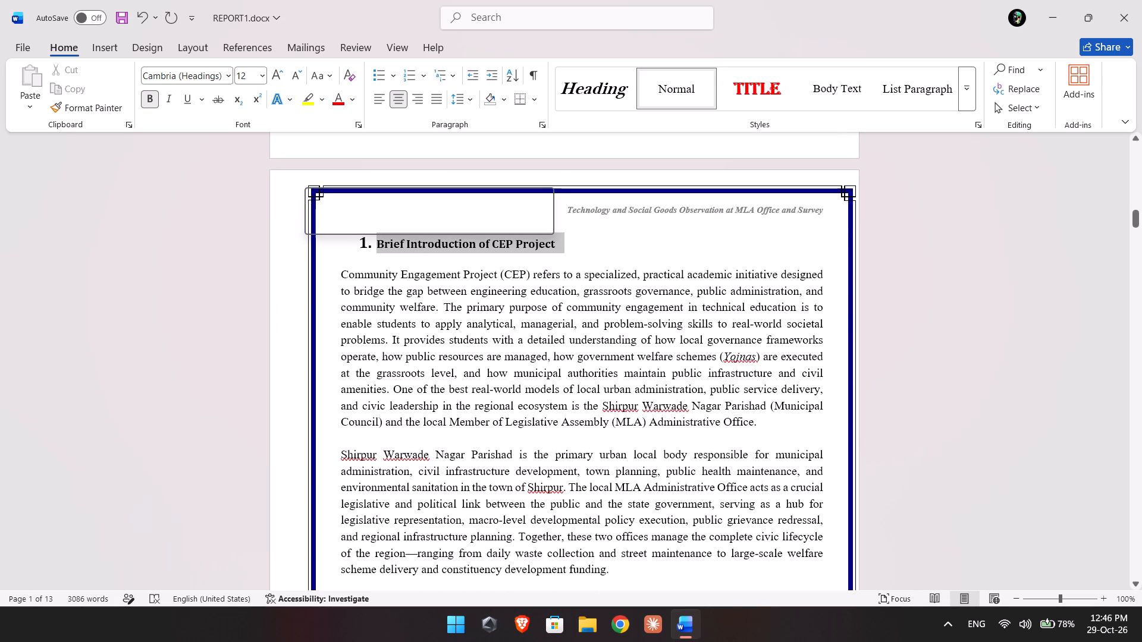
left_click(339, 298)
left_click_drag(338, 274, 614, 503)
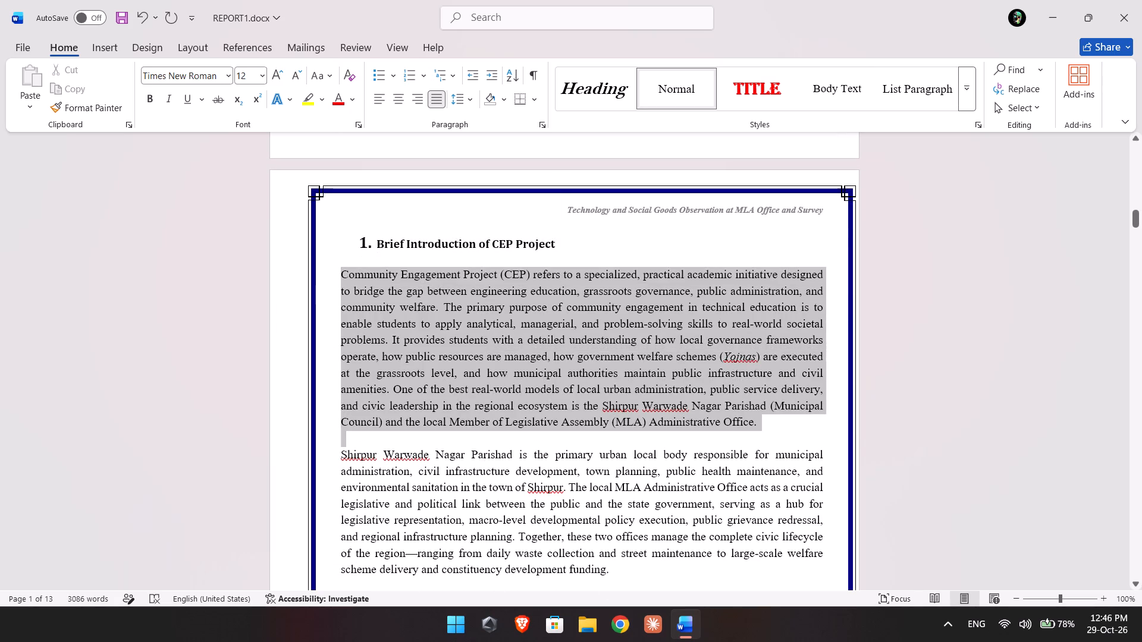
left_click_drag(614, 503, 575, 383)
scroll(635, 515, "down", 11)
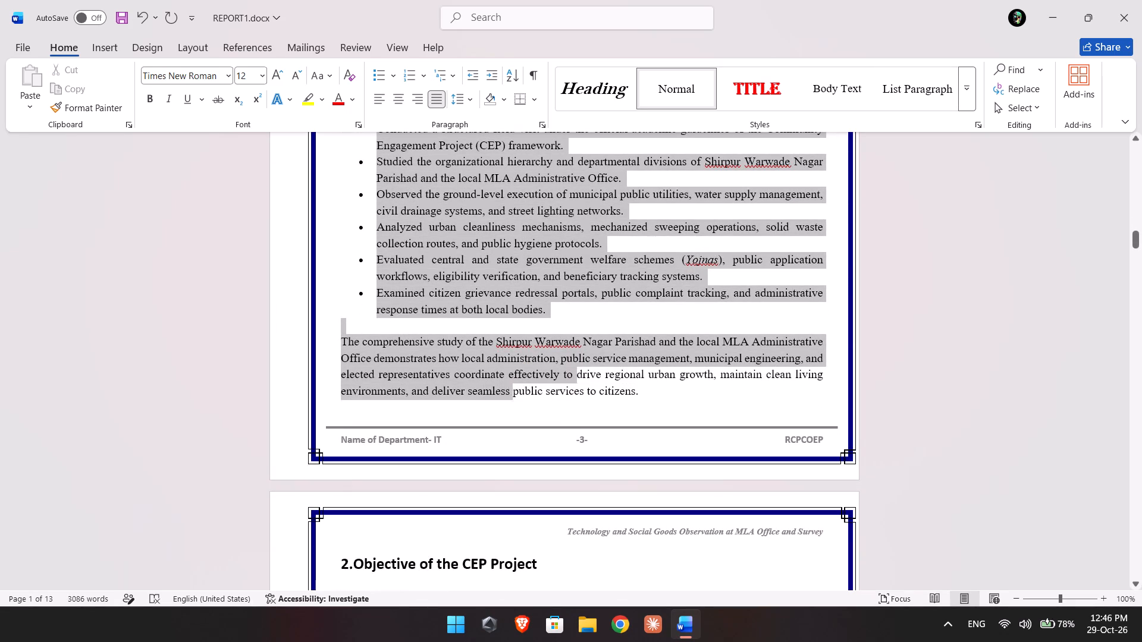
left_click_drag(575, 383, 663, 408)
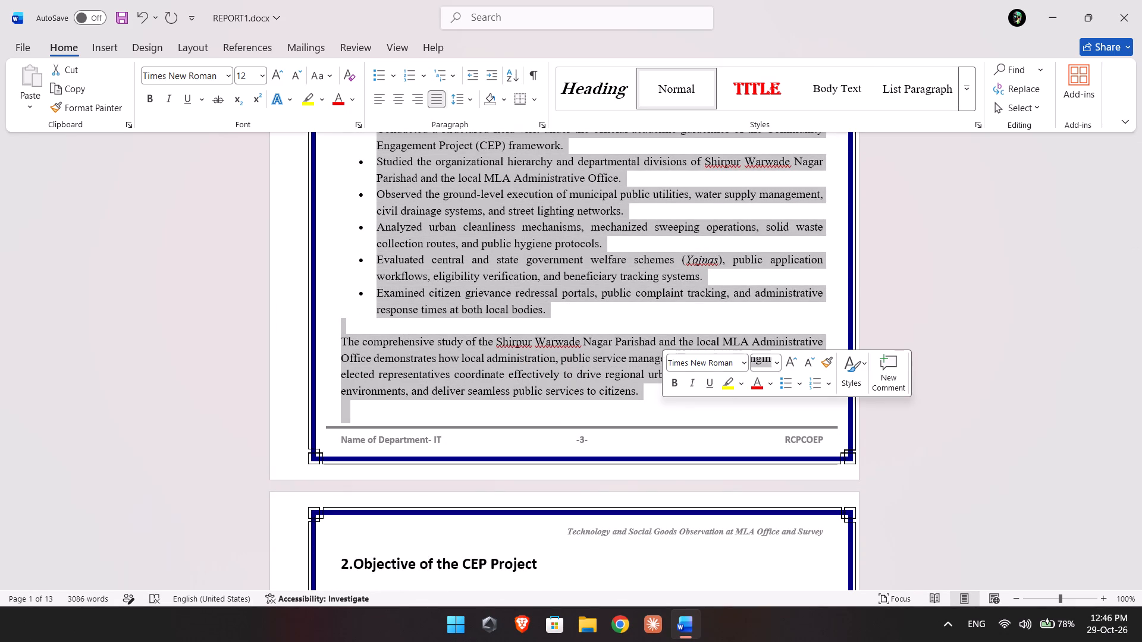
left_click(763, 361)
type("11")
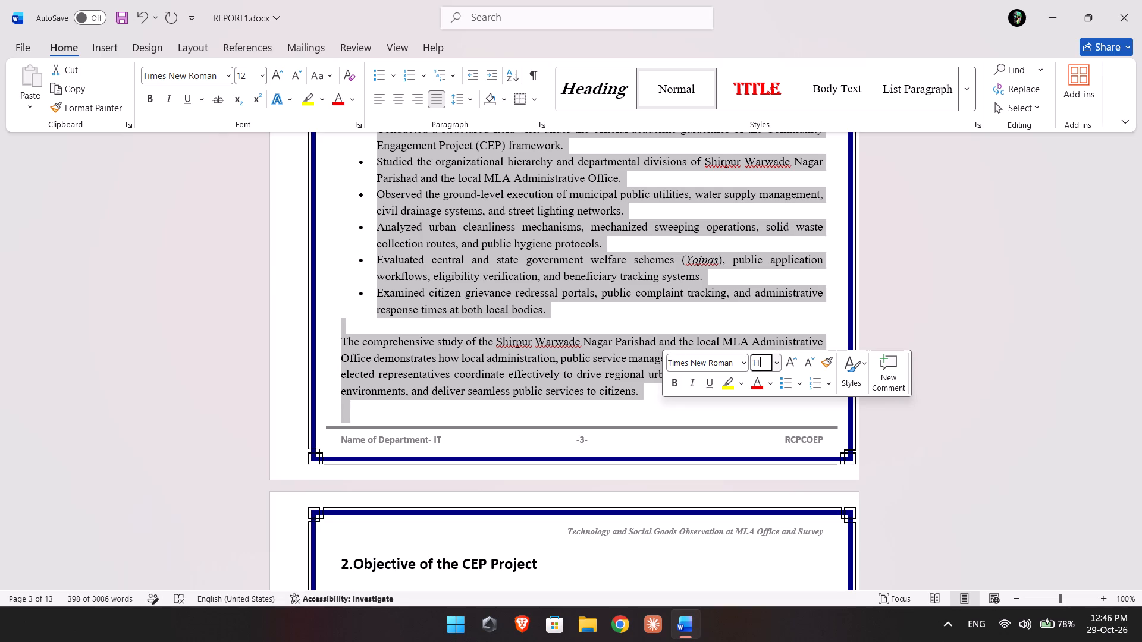
key("Return")
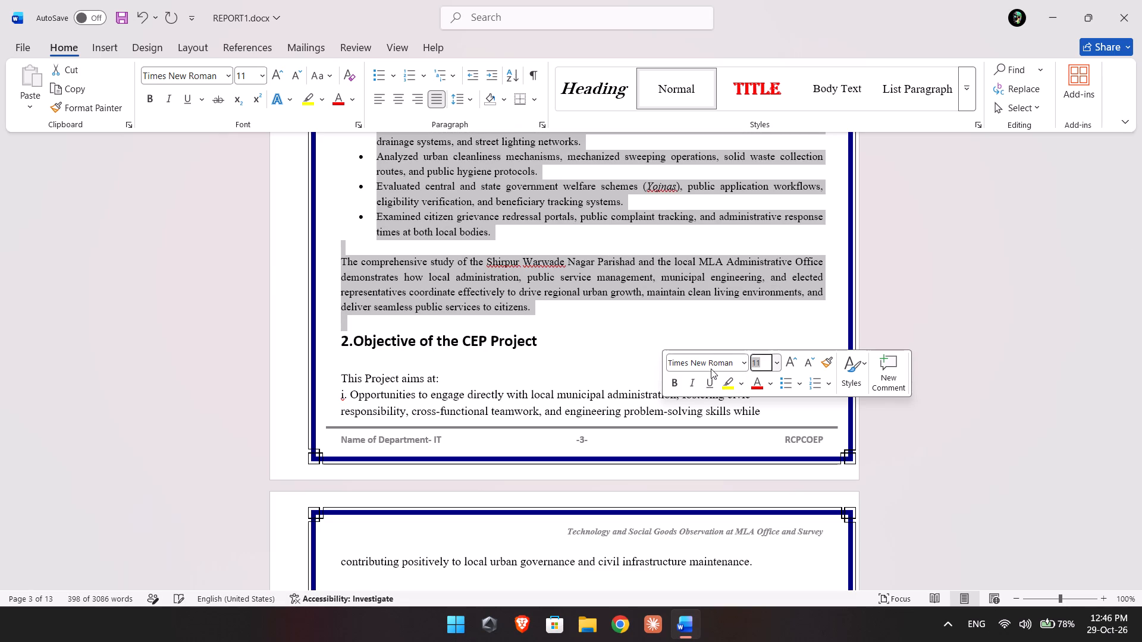
Set the chapter 1 body text, including its bulleted list, to the Cambria font.
left_click(716, 363)
key("c")
key("Right")
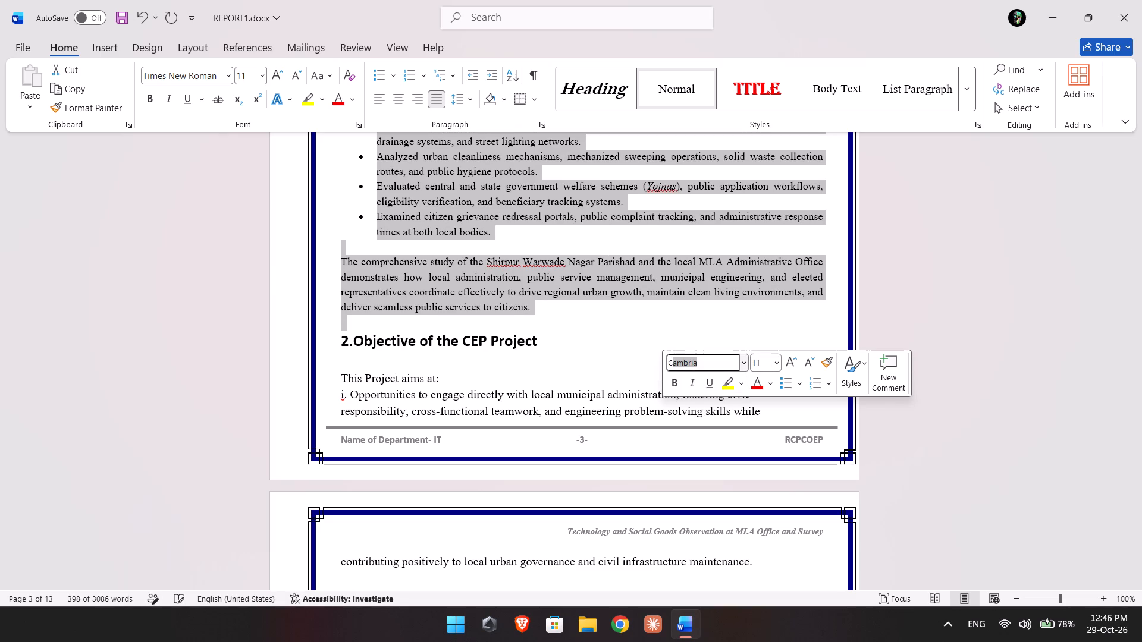
key("Return")
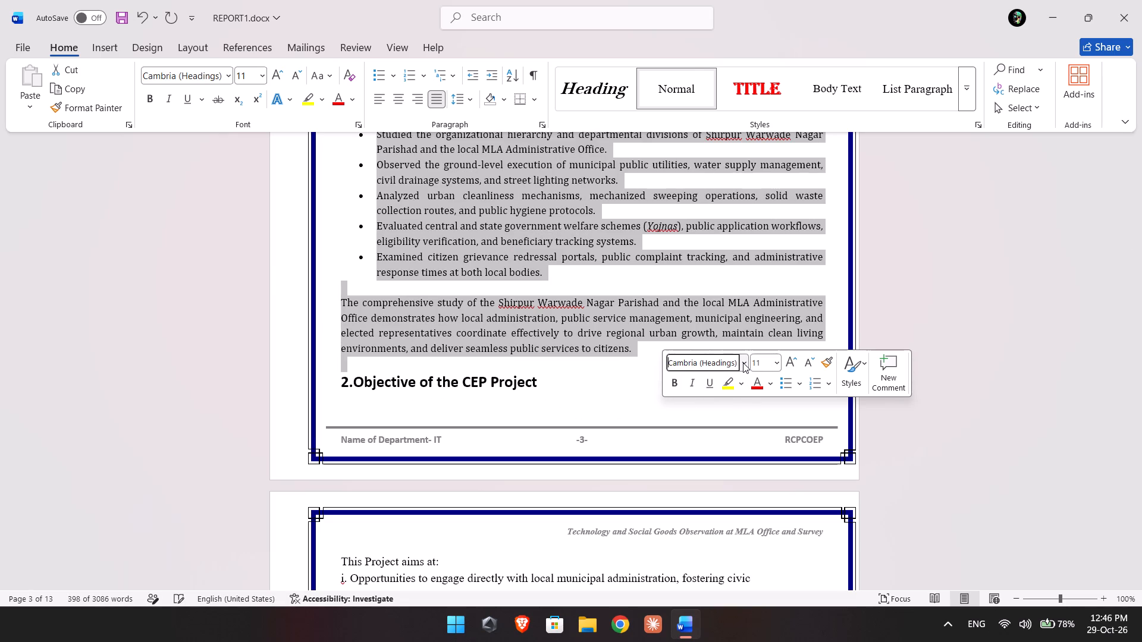
left_click(742, 363)
key("c")
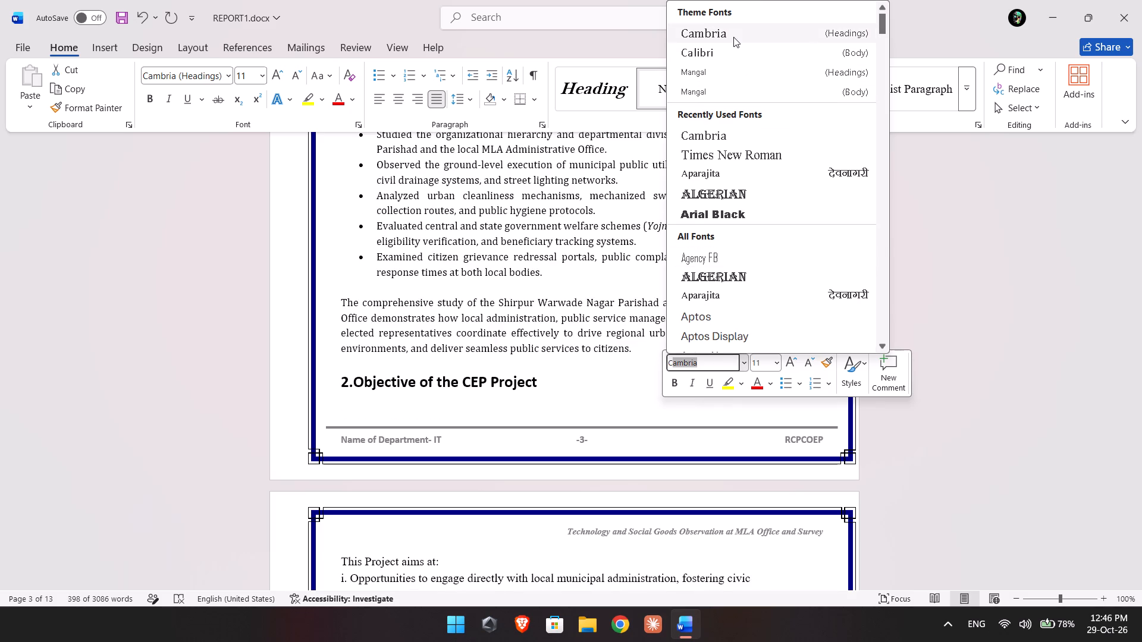
scroll(725, 241, "up", 2)
scroll(725, 241, "down", 1)
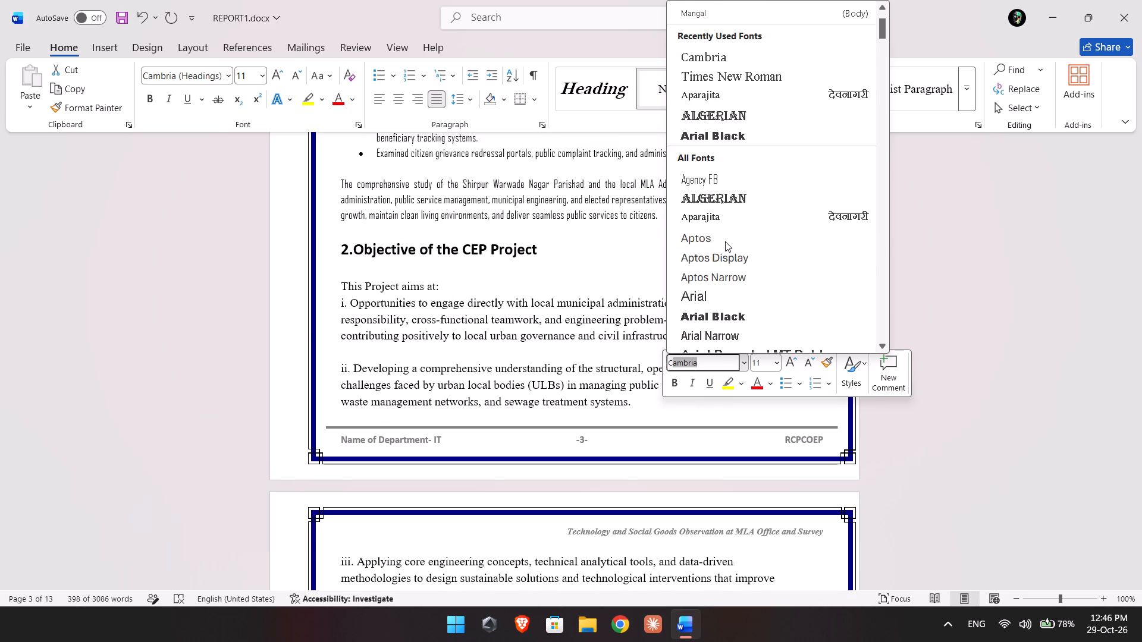
scroll(725, 241, "down", 9)
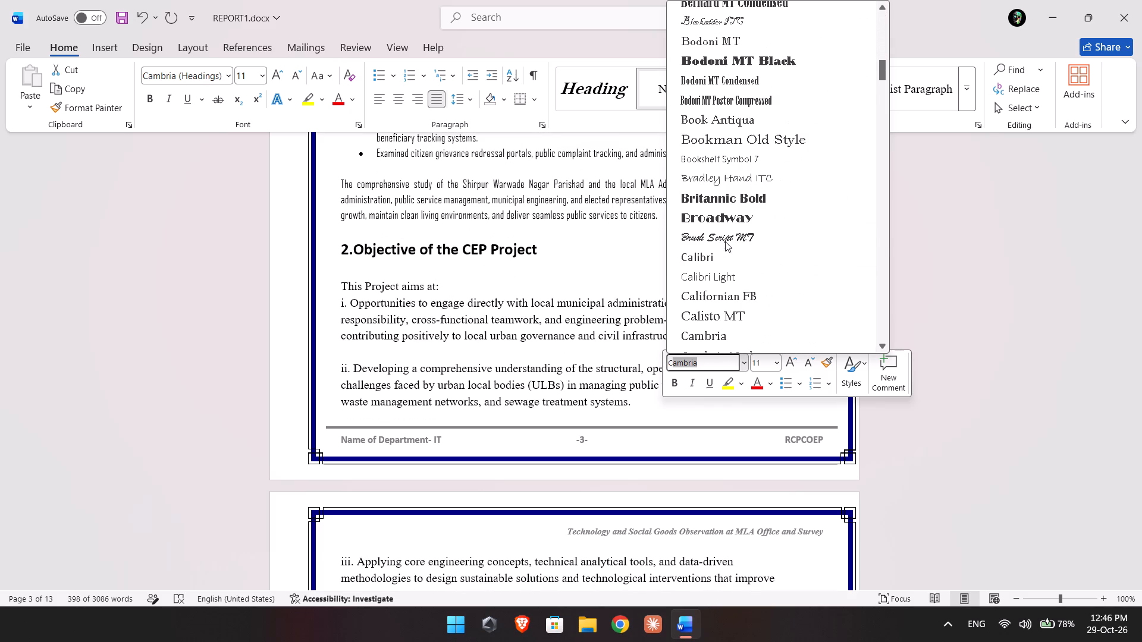
scroll(730, 279, "down", 1)
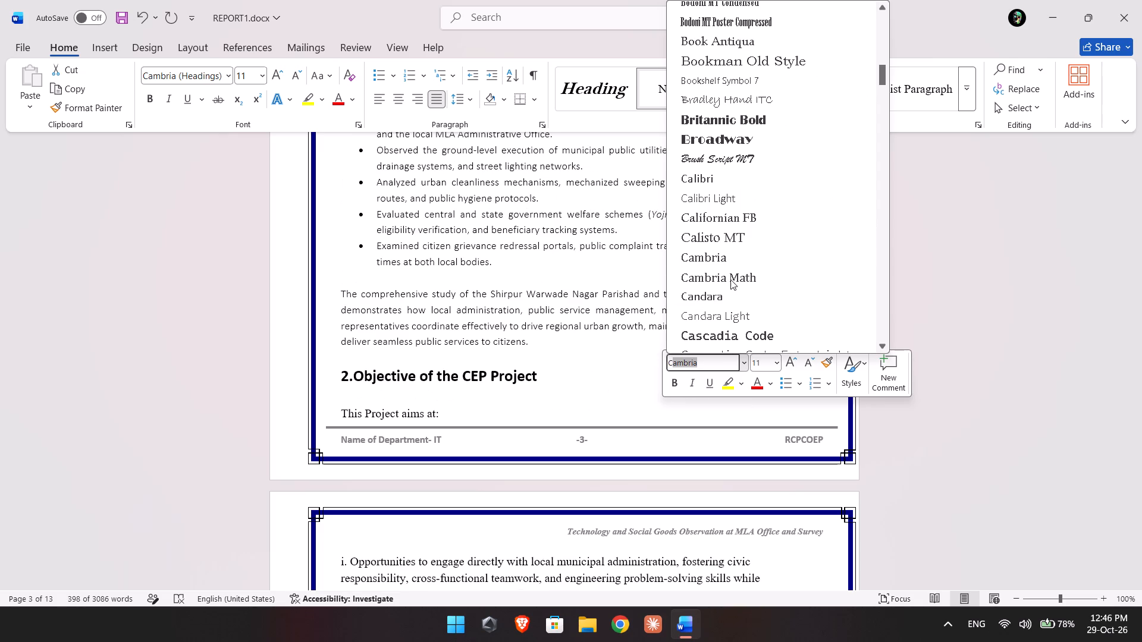
left_click(716, 258)
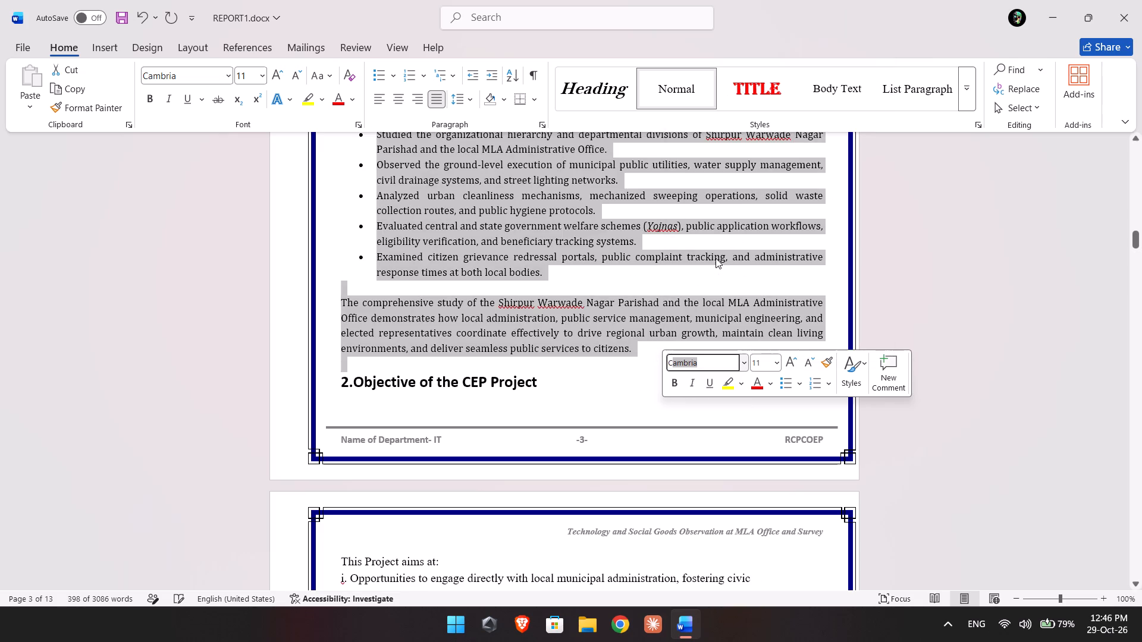
Insert a blank line without a bullet between "both institutions:" and the bulleted list in chapter 1.
scroll(513, 313, "up", 13)
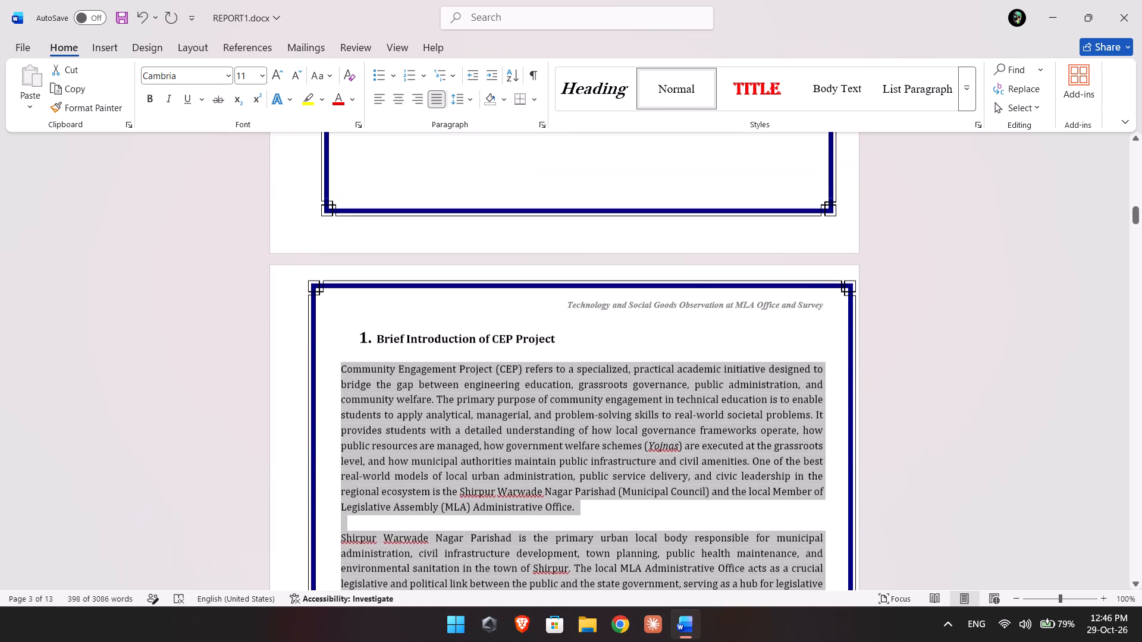
left_click(504, 436)
scroll(506, 469, "down", 9)
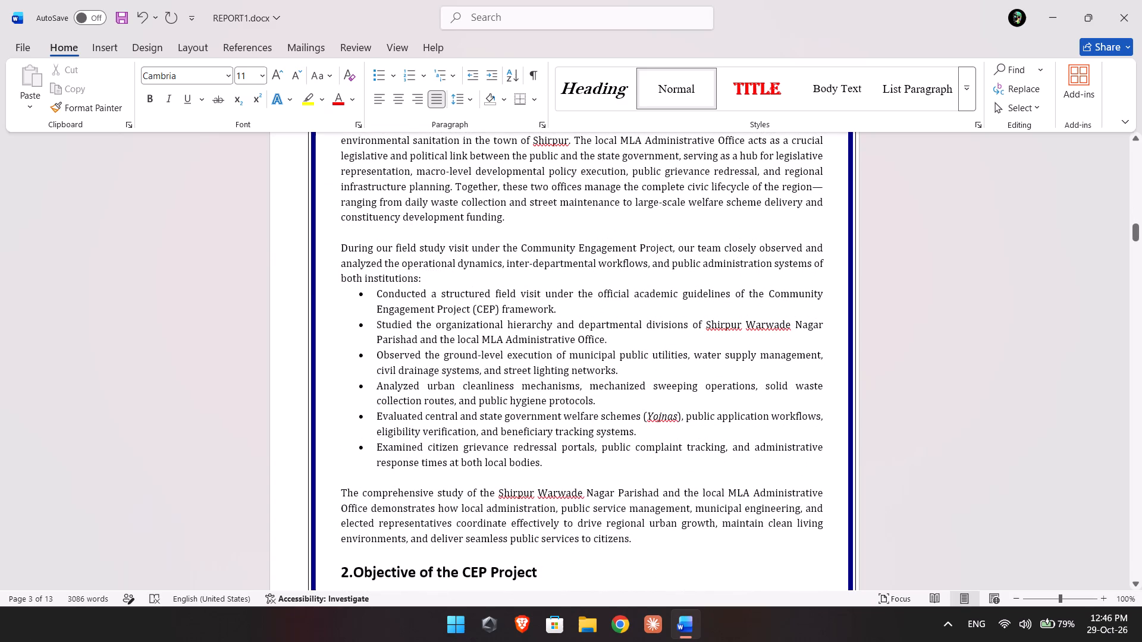
left_click(353, 298)
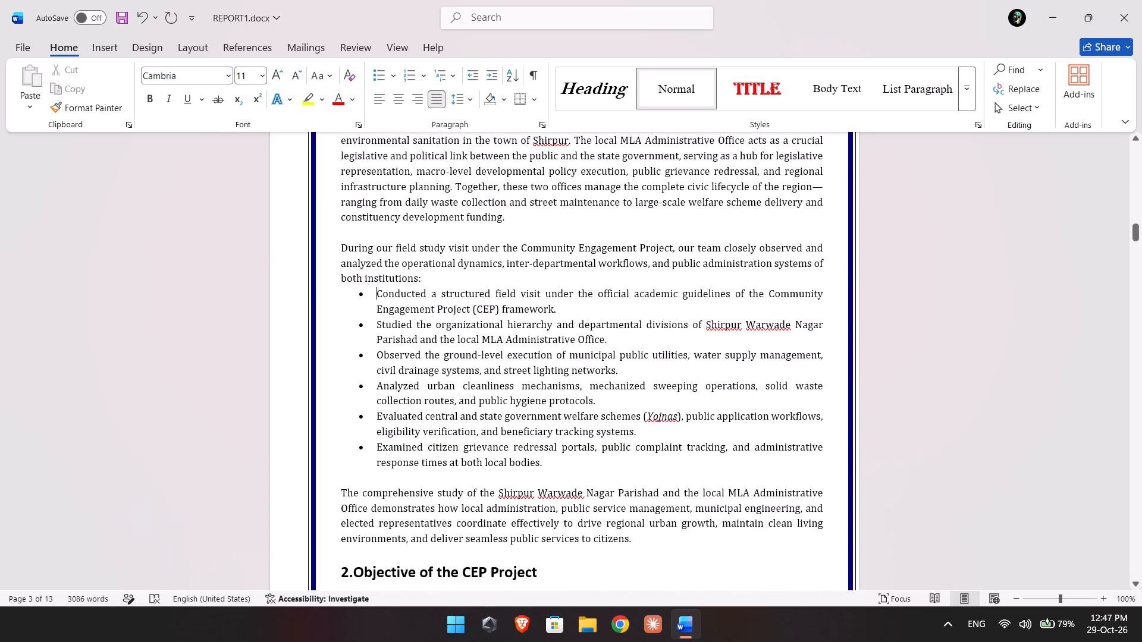
key("Return")
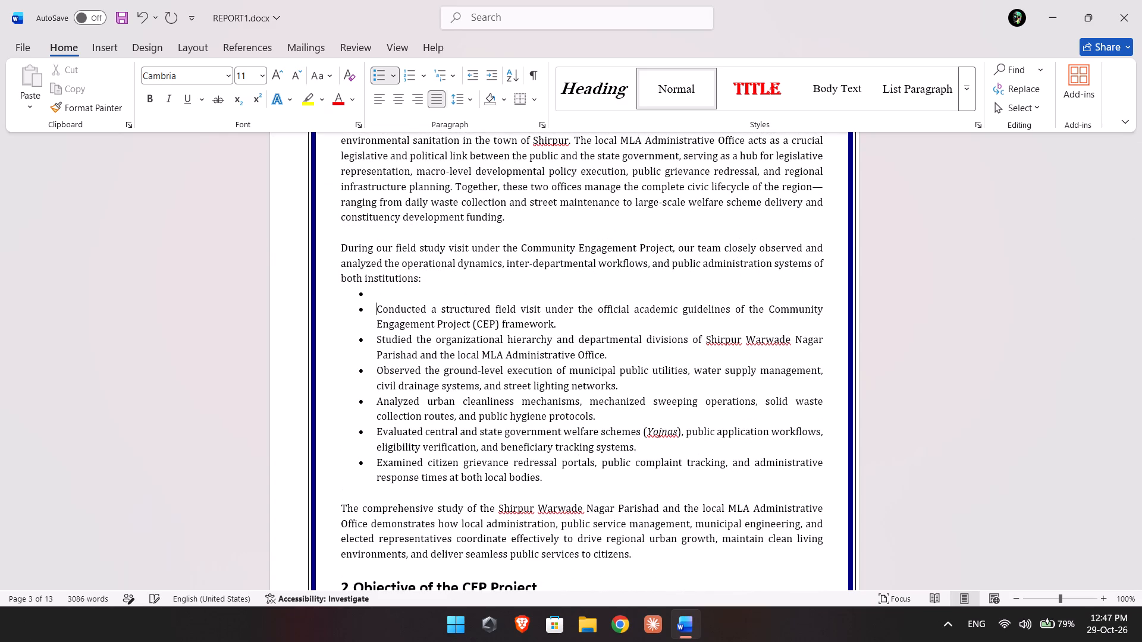
key("Up")
key("equal")
key("BackSpace")
key("BackSpace")
Insert a blank line before the "2.Objective of the CEP Project" heading to move it to the following page.
scroll(568, 488, "down", 5)
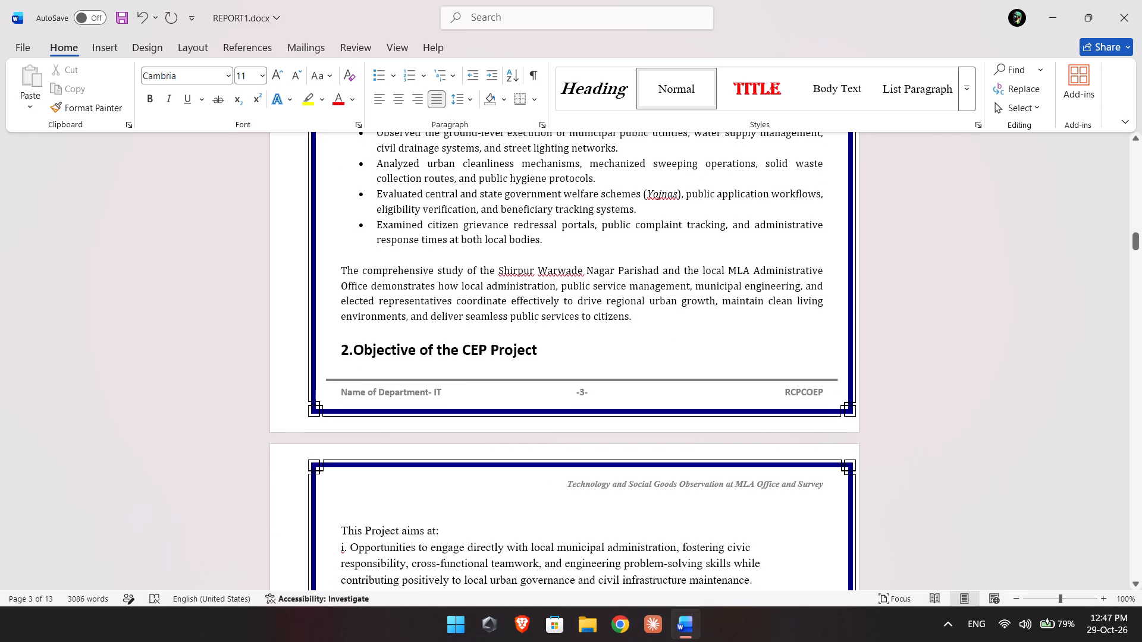
left_click(338, 354)
key("Return")
scroll(638, 345, "down", 1)
Select the whole chapter 1 body text and check its font and size.
scroll(633, 359, "up", 5)
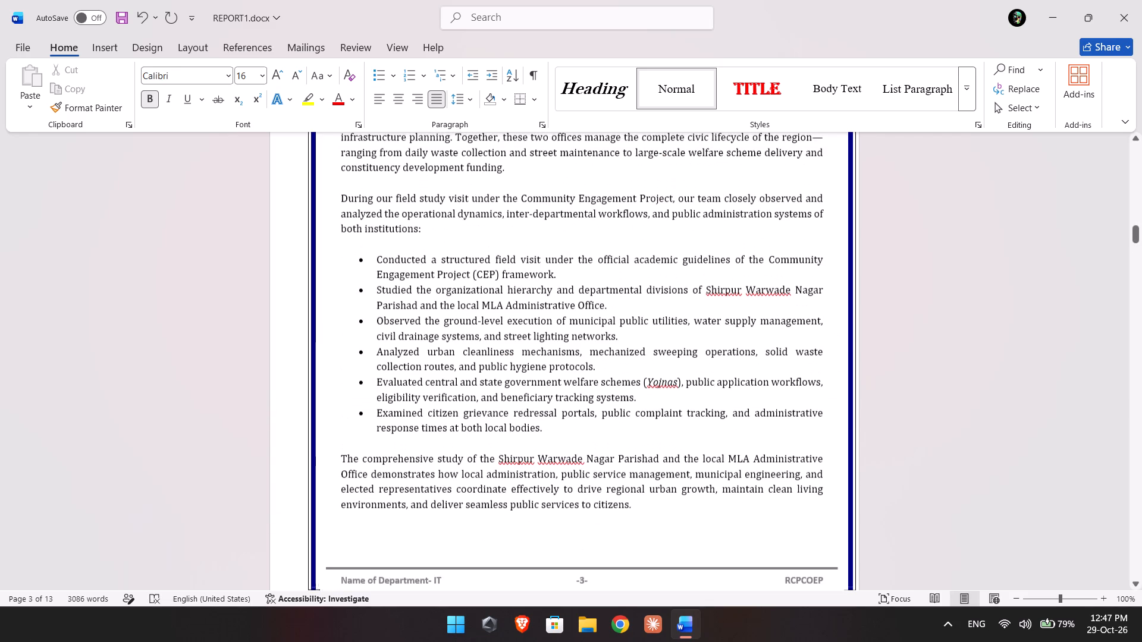
left_click_drag(636, 519, 340, 279)
scroll(313, 285, "up", 5)
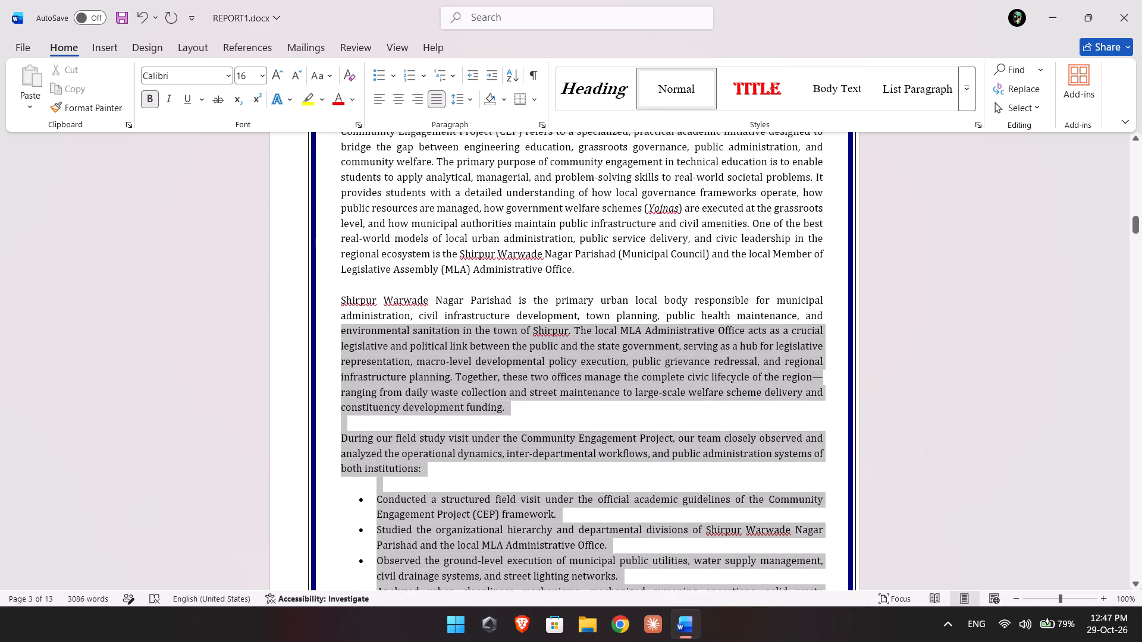
left_click_drag(340, 279, 330, 275)
scroll(340, 279, "up", 3)
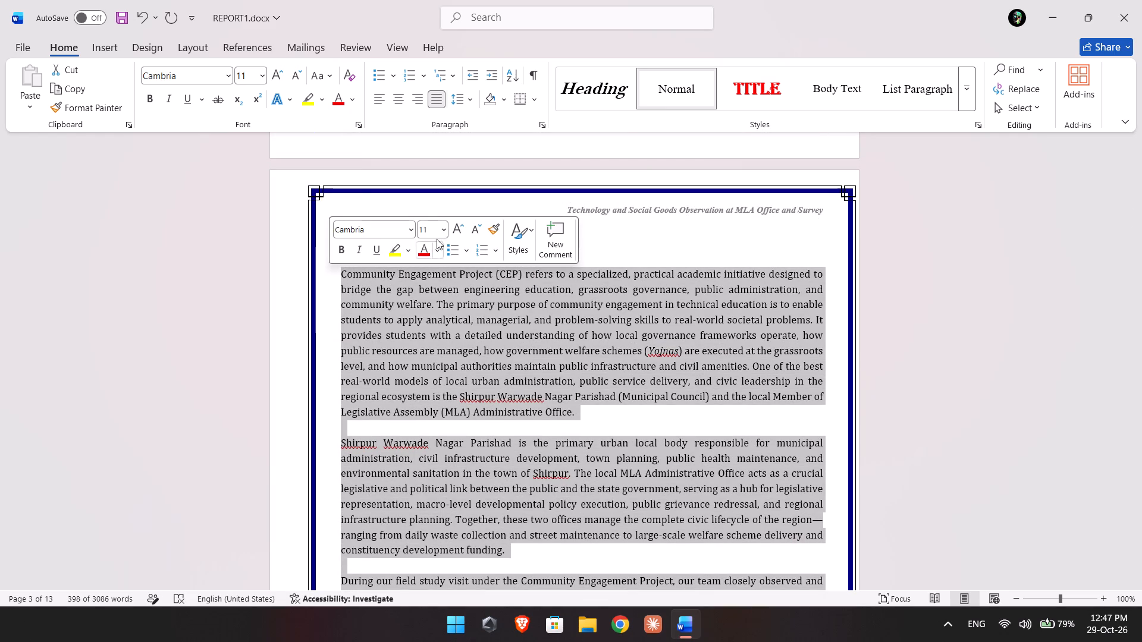
scroll(440, 459, "down", 13)
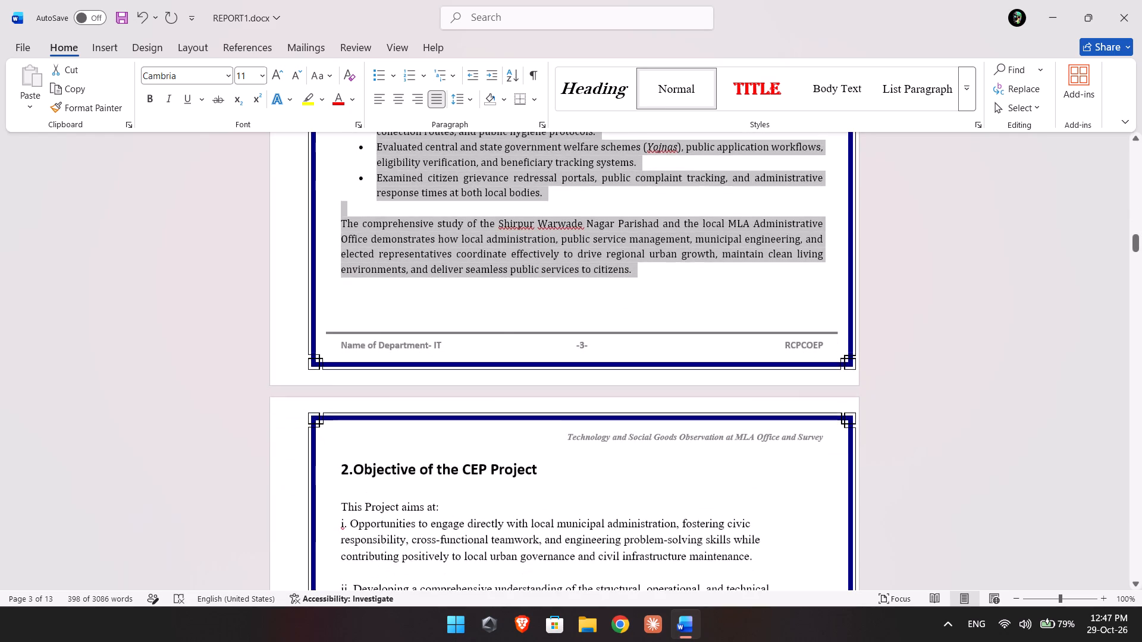
scroll(410, 496, "up", 14)
scroll(410, 496, "down", 13)
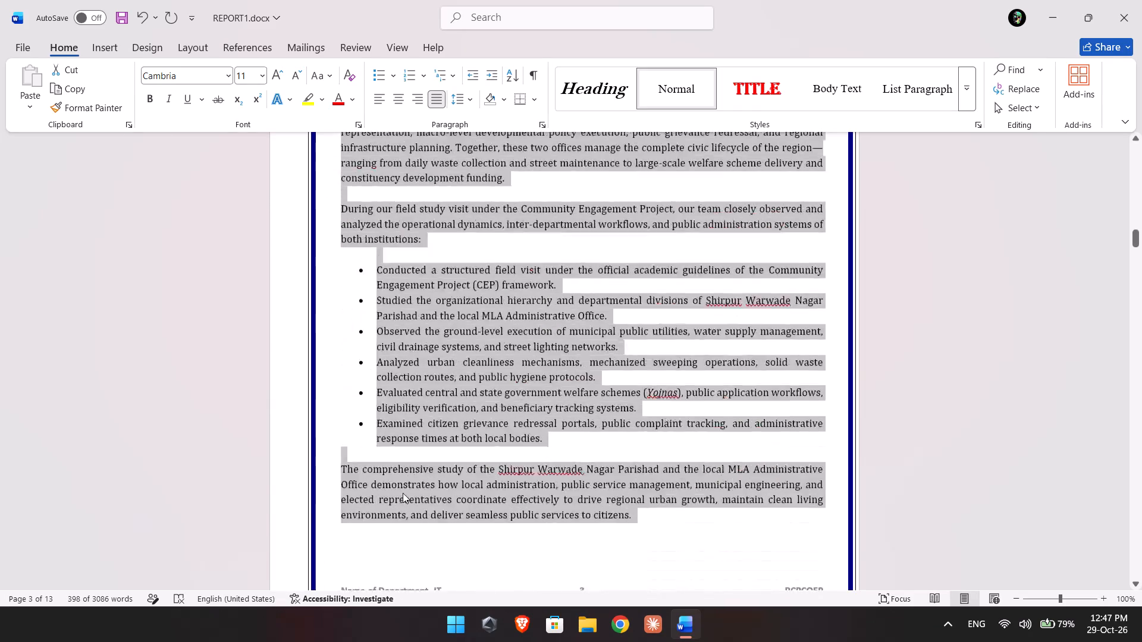
Set the "2.Objective of the CEP Project" heading to Cambria, size 12.
scroll(401, 492, "down", 2)
left_click_drag(538, 420, 308, 416)
left_click(377, 371)
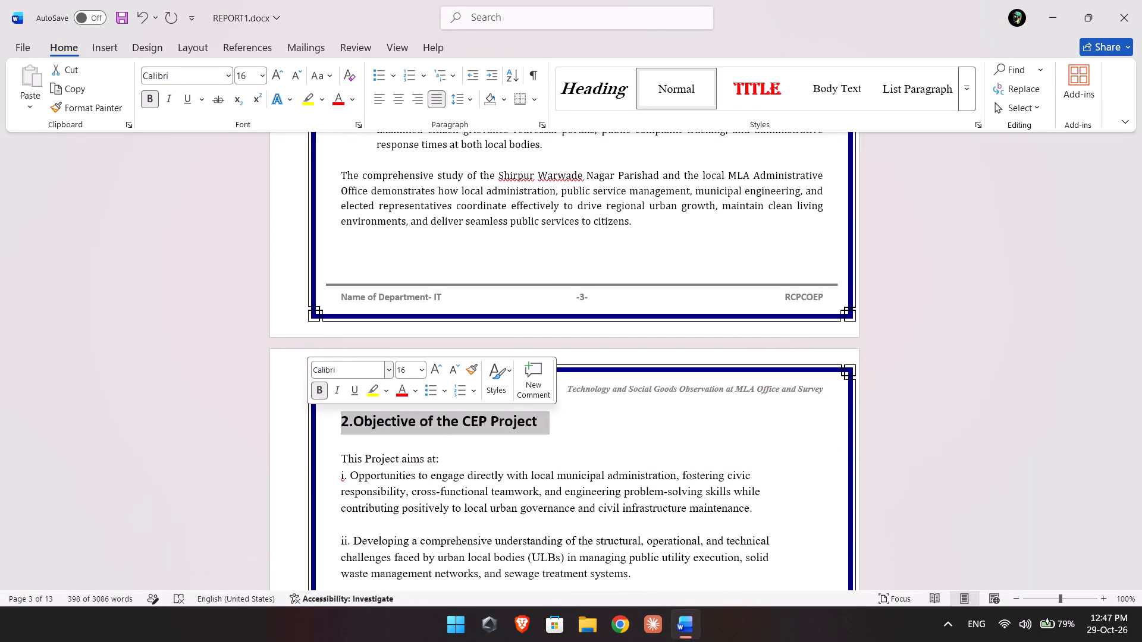
key("c")
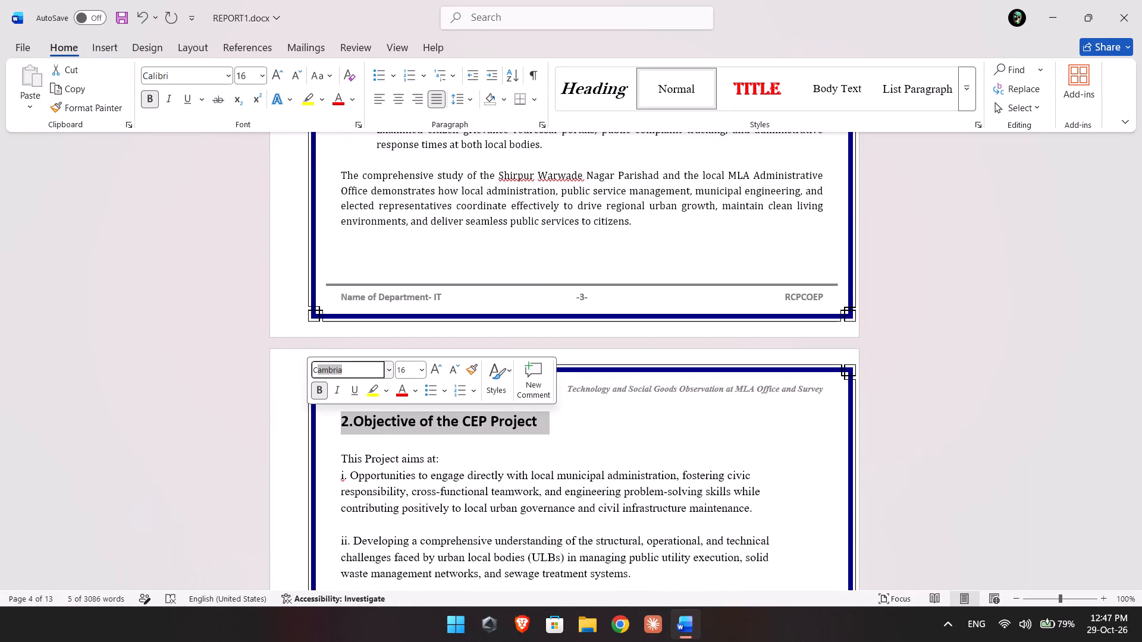
key("Return")
left_click(406, 367)
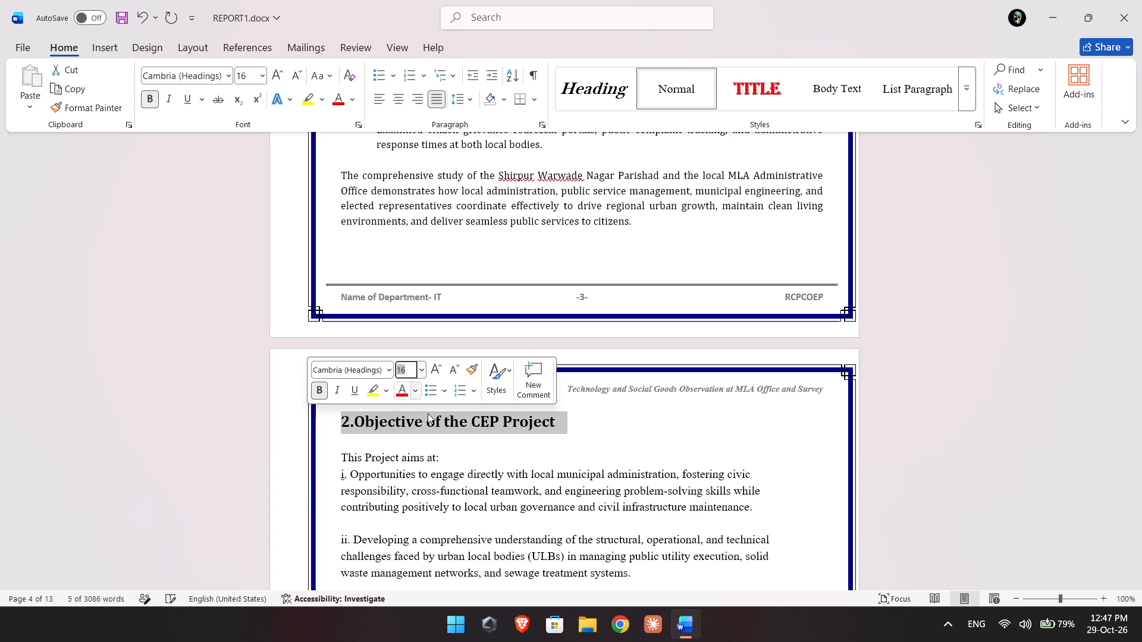
type("12")
key("Return")
left_click(440, 473)
Set all body text of chapter 2, from "This Project aims at:" through item xii, to the Cambria font.
scroll(459, 479, "up", 16)
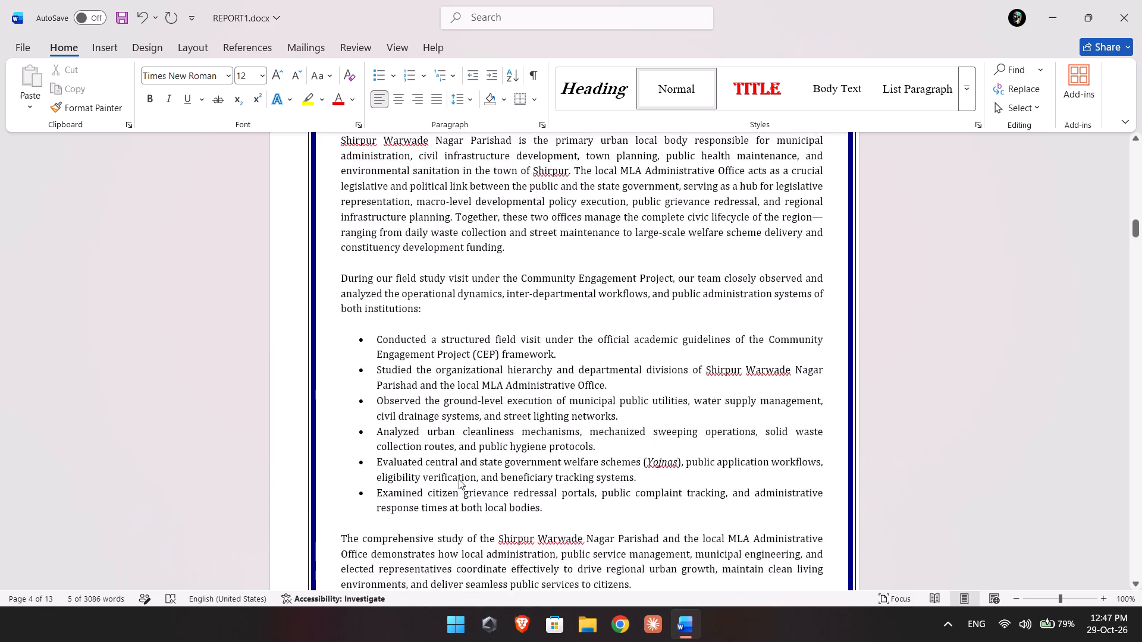
scroll(459, 479, "up", 6)
scroll(459, 479, "down", 18)
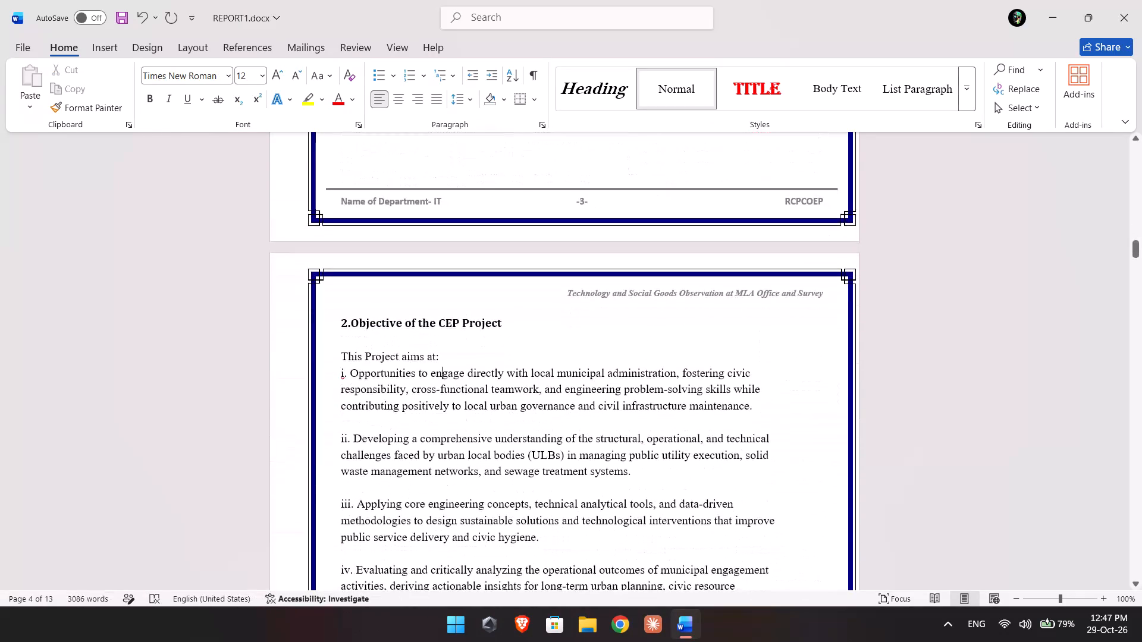
left_click_drag(341, 357, 575, 504)
scroll(575, 504, "down", 5)
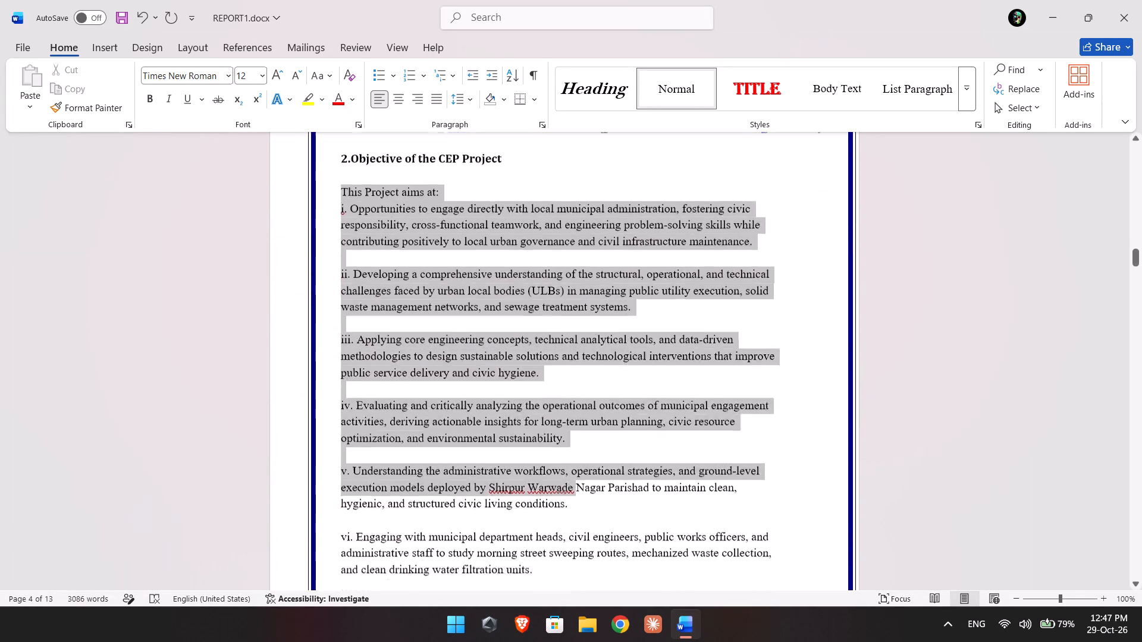
scroll(575, 504, "down", 7)
left_click_drag(575, 504, 667, 445)
scroll(684, 463, "down", 4)
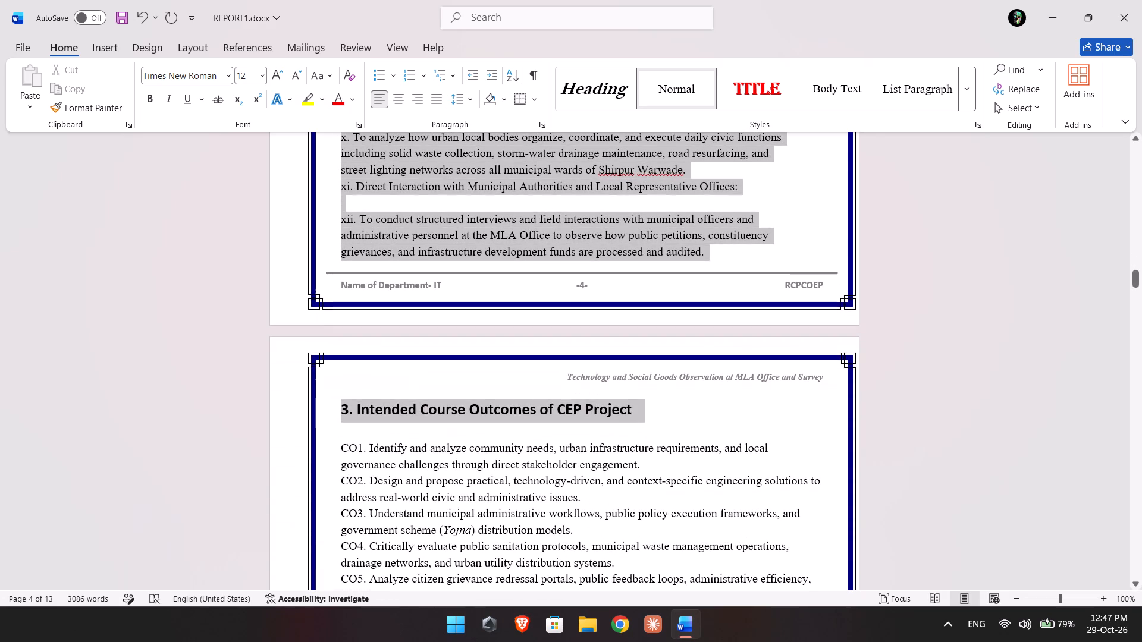
left_click_drag(667, 445, 717, 254)
scroll(717, 253, "up", 2)
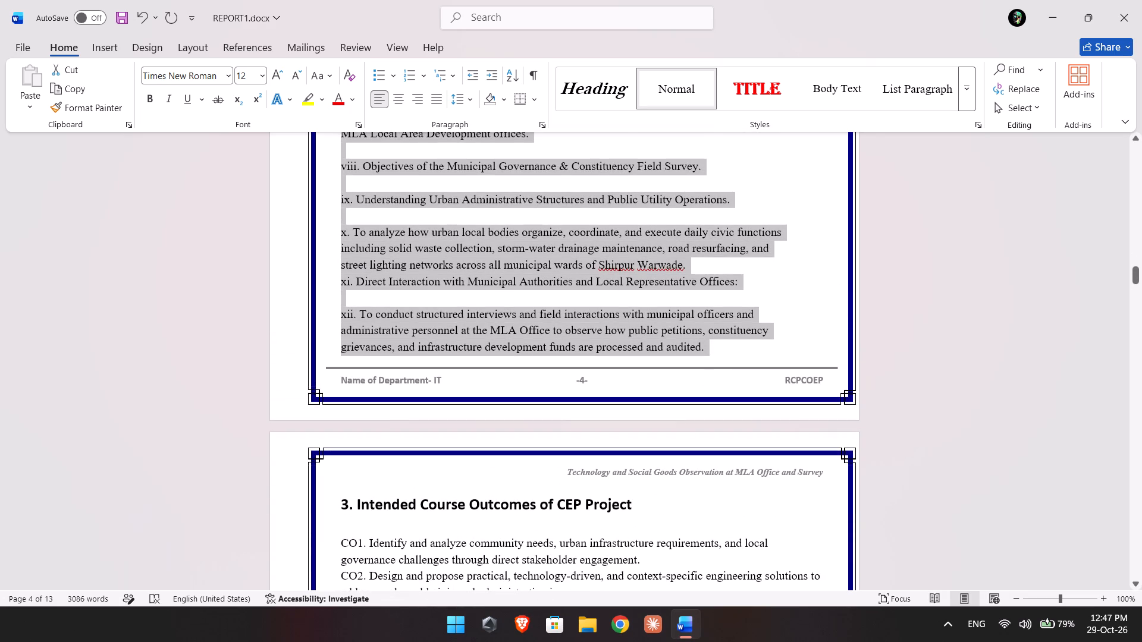
left_click(204, 73)
key("c")
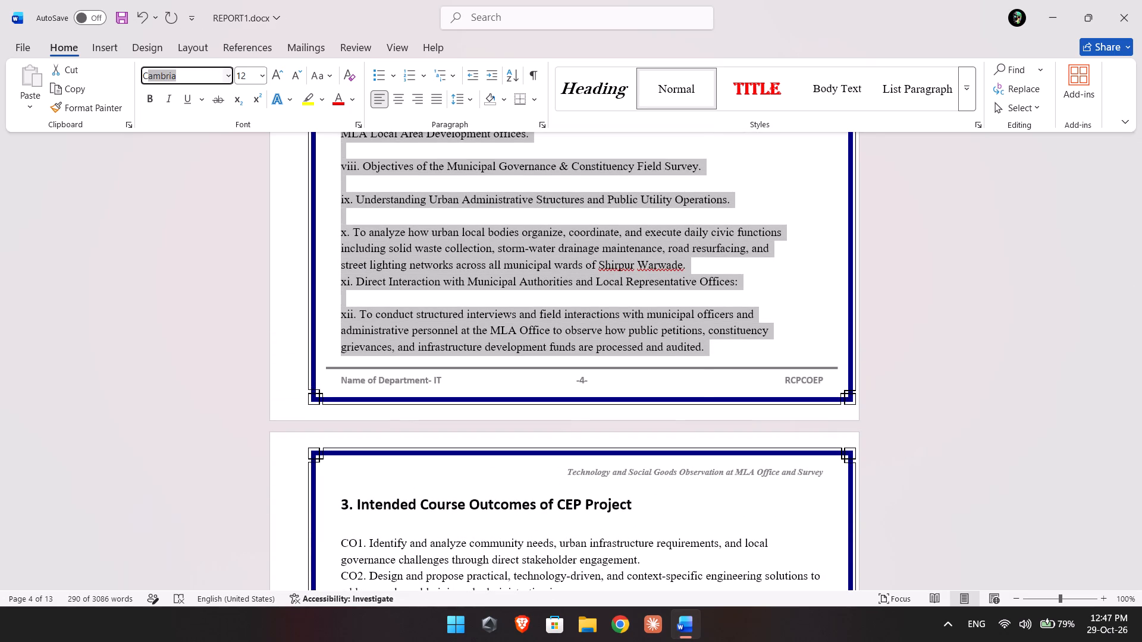
key("Right")
key("Return")
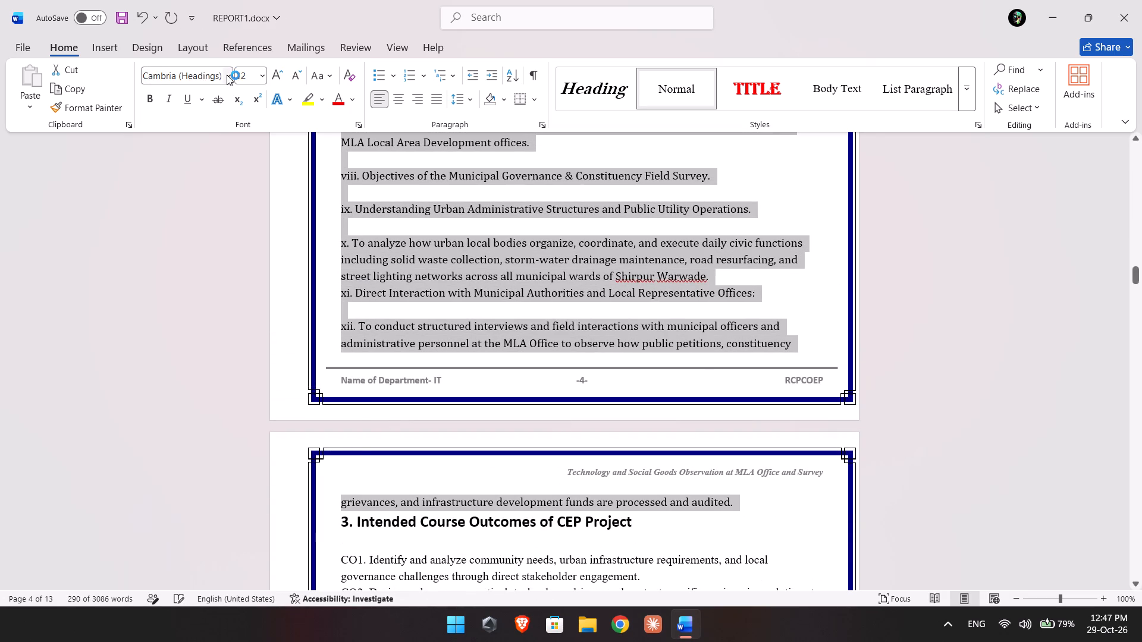
left_click(226, 75)
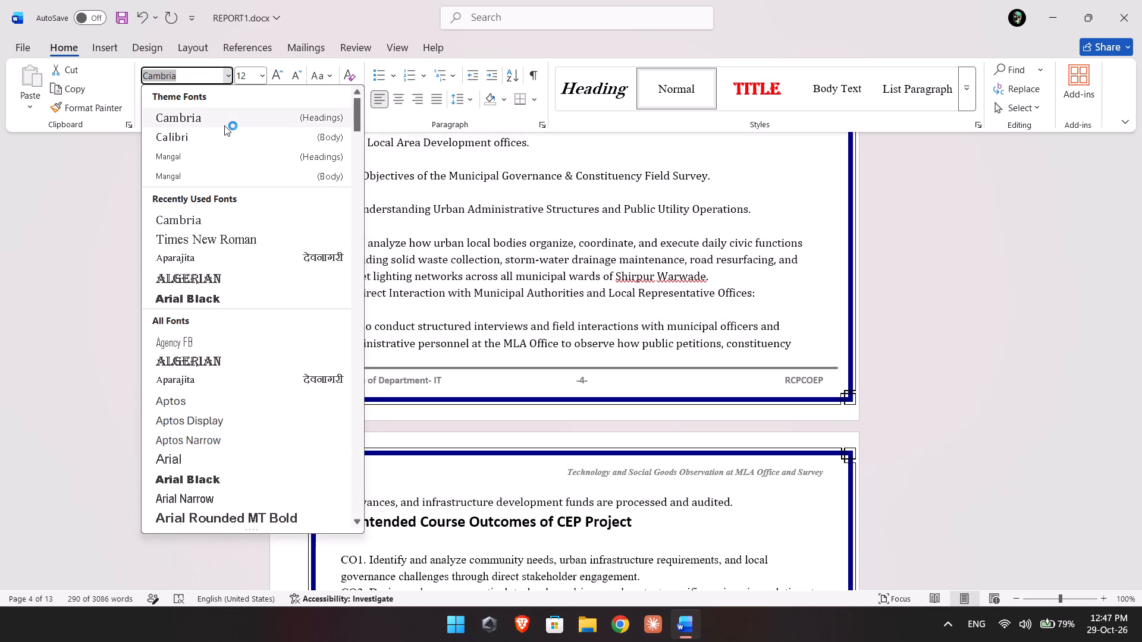
left_click(215, 218)
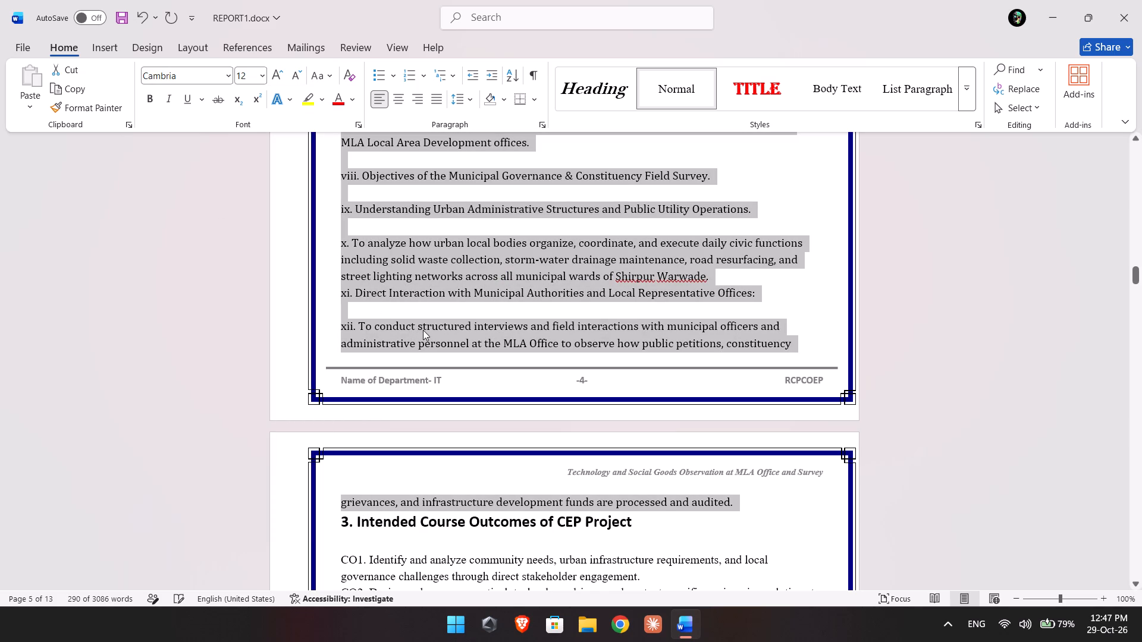
Set the font size of the selected chapter 2 body text to 11.
left_click(249, 72)
type("11")
key("Return")
scroll(560, 212, "up", 14)
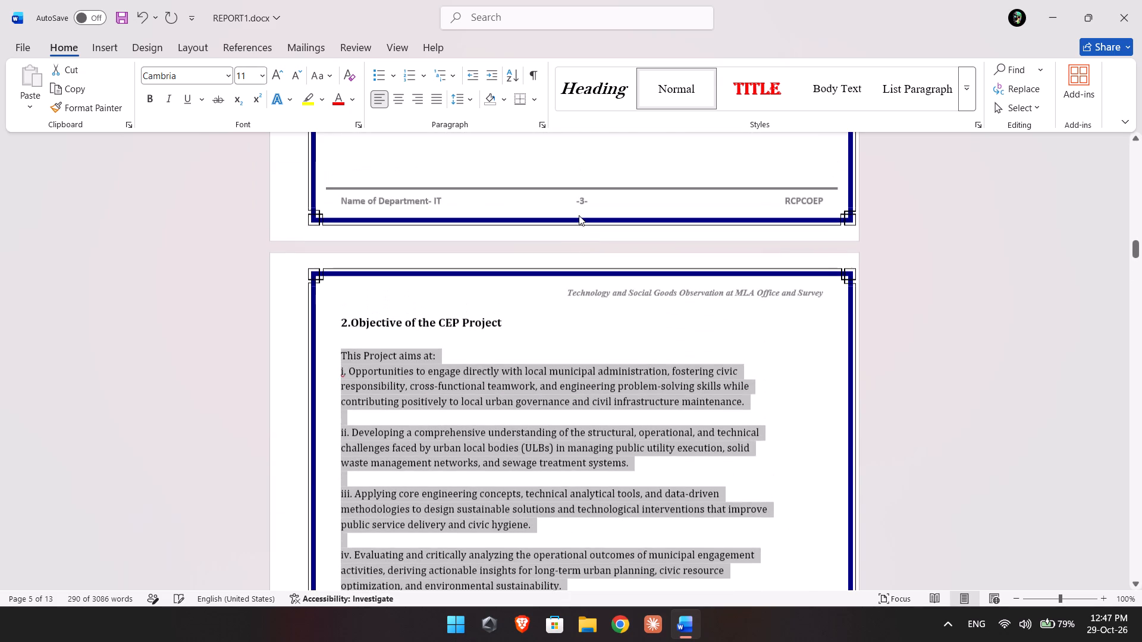
left_click(585, 432)
scroll(586, 432, "down", 1)
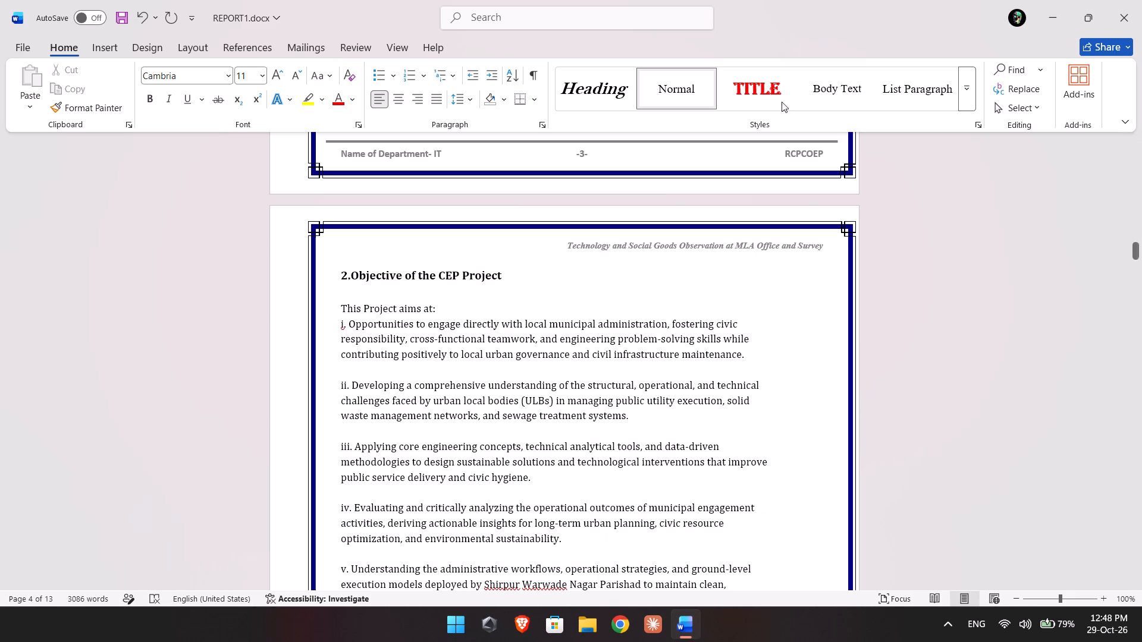
Minimize the report window and launch an app from the Other category of installed apps.
left_click(1051, 5)
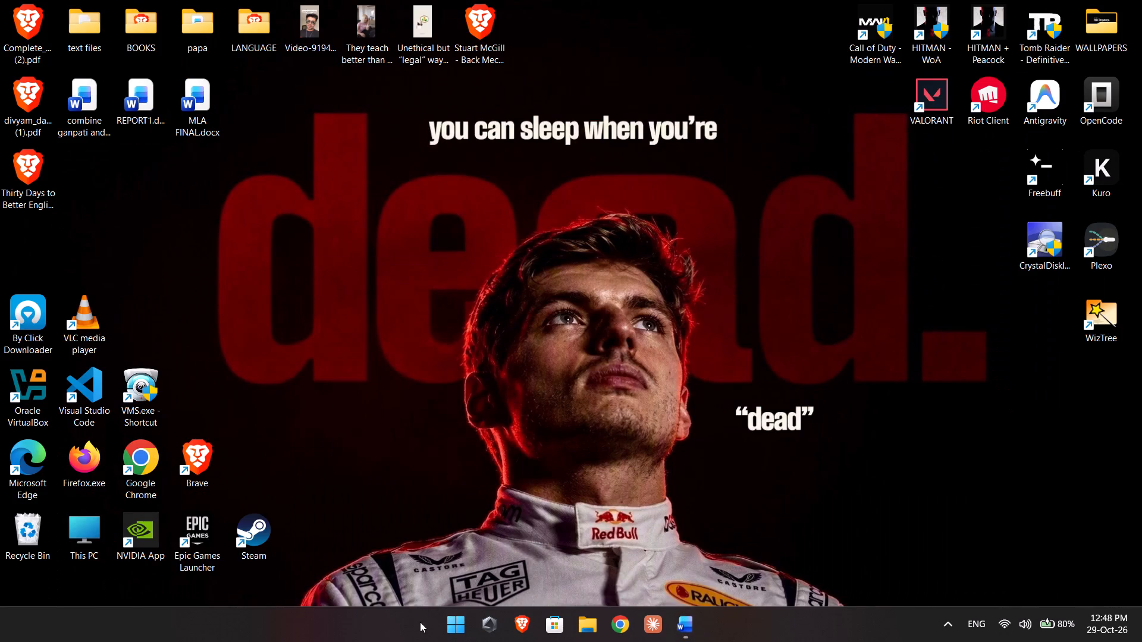
left_click(454, 625)
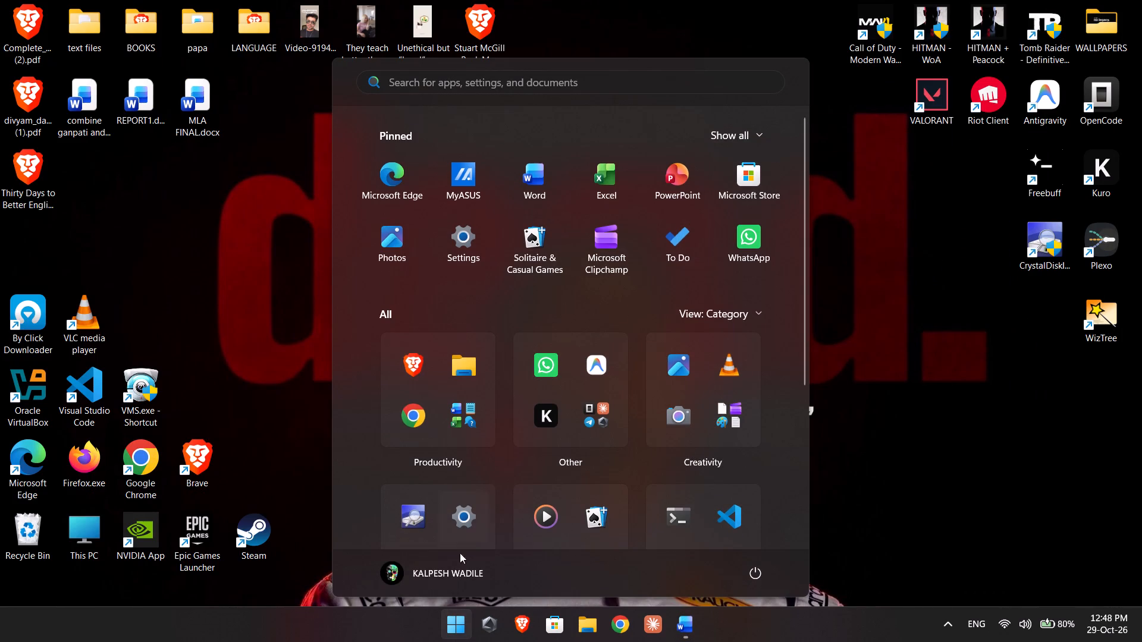
left_click(602, 416)
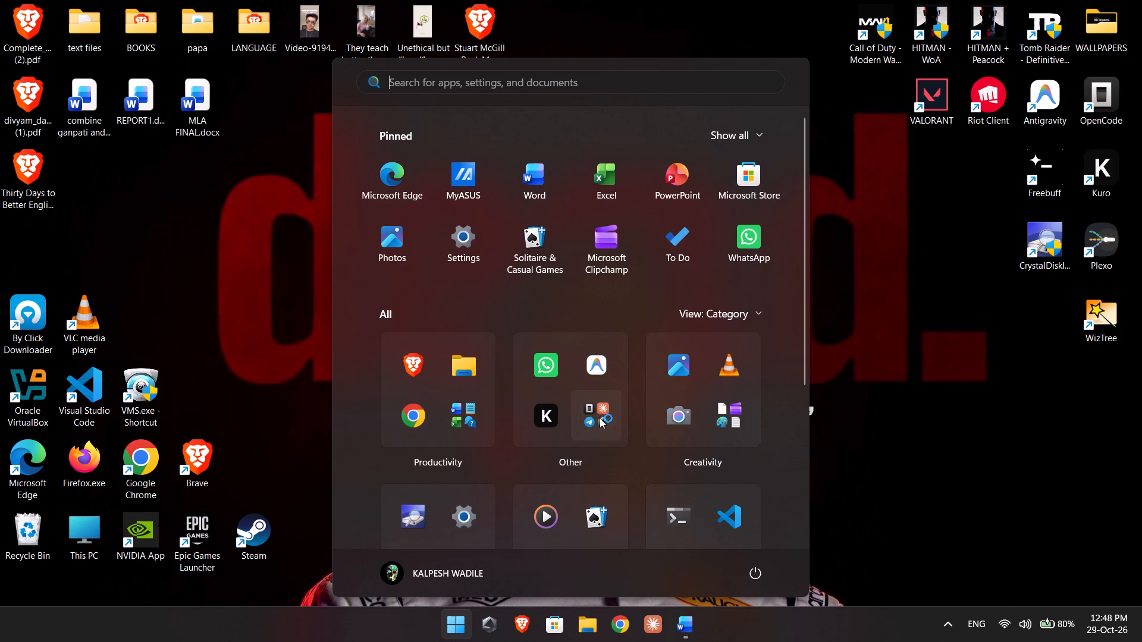
left_click(544, 335)
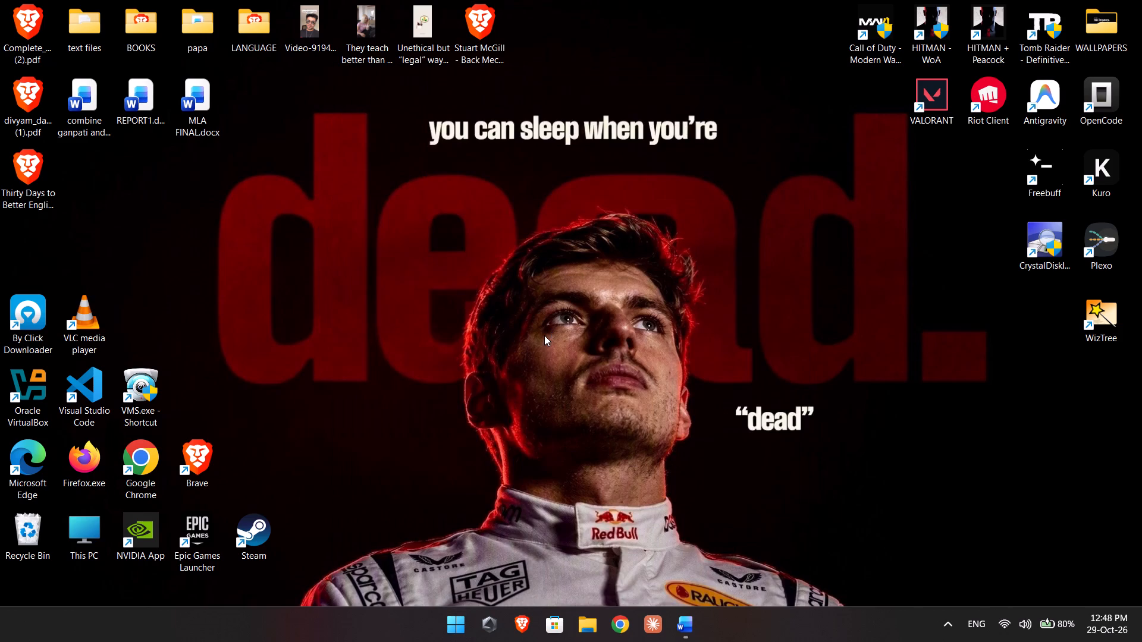
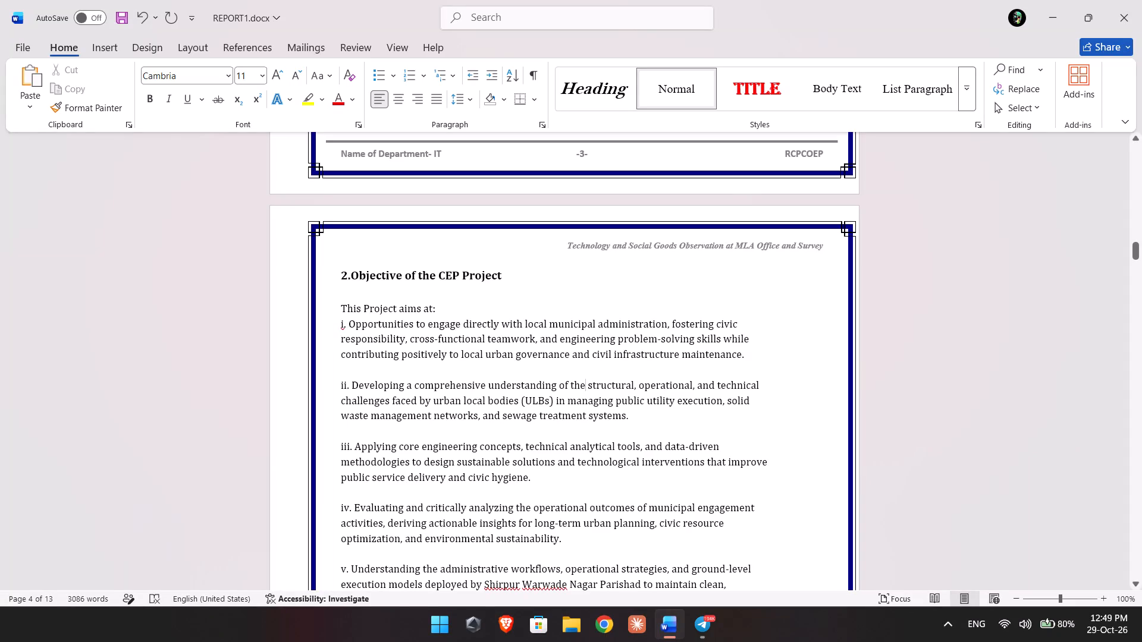
Copy the whole chapter 2 objectives list, items i through xii, without the chapter 3 heading.
left_click_drag(340, 326, 432, 361)
scroll(432, 361, "down", 4)
left_click(432, 361)
scroll(454, 358, "down", 4)
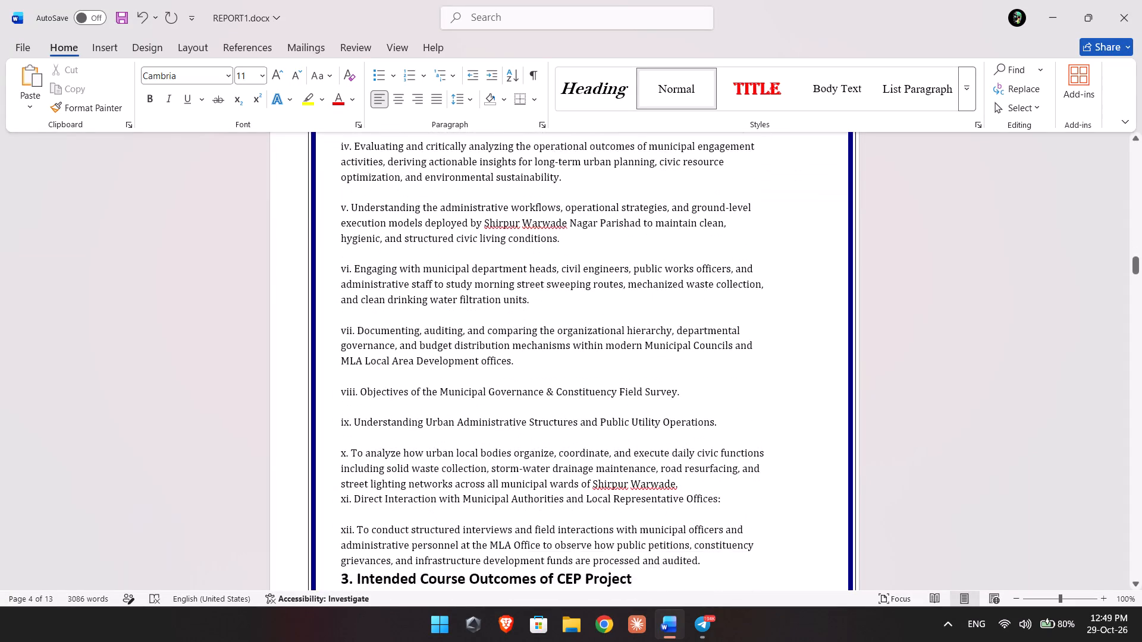
scroll(462, 352, "down", 2)
left_click_drag(704, 446, 627, 393)
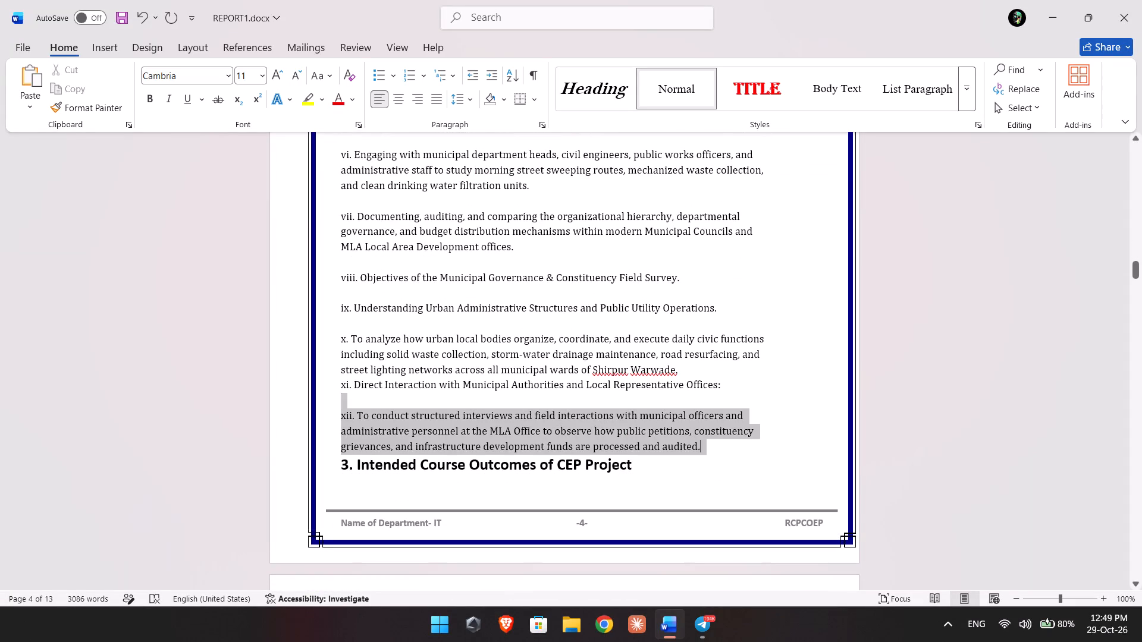
left_click_drag(627, 393, 576, 202)
scroll(586, 196, "up", 7)
left_click_drag(576, 202, 419, 236)
scroll(419, 236, "up", 3)
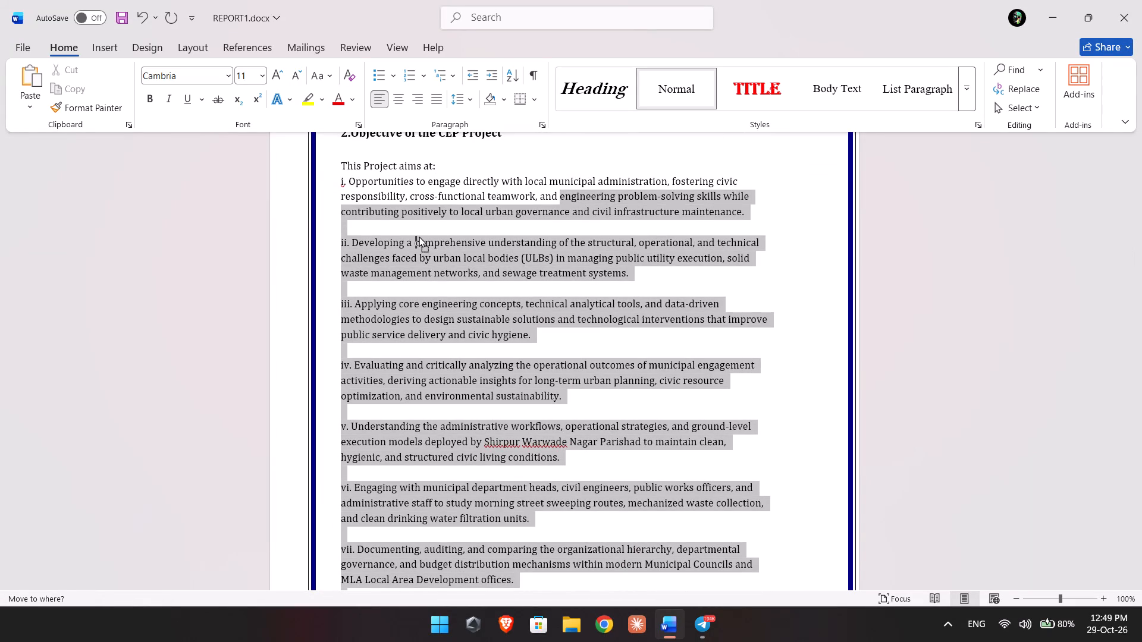
left_click_drag(419, 236, 401, 236)
left_click_drag(338, 187, 399, 298)
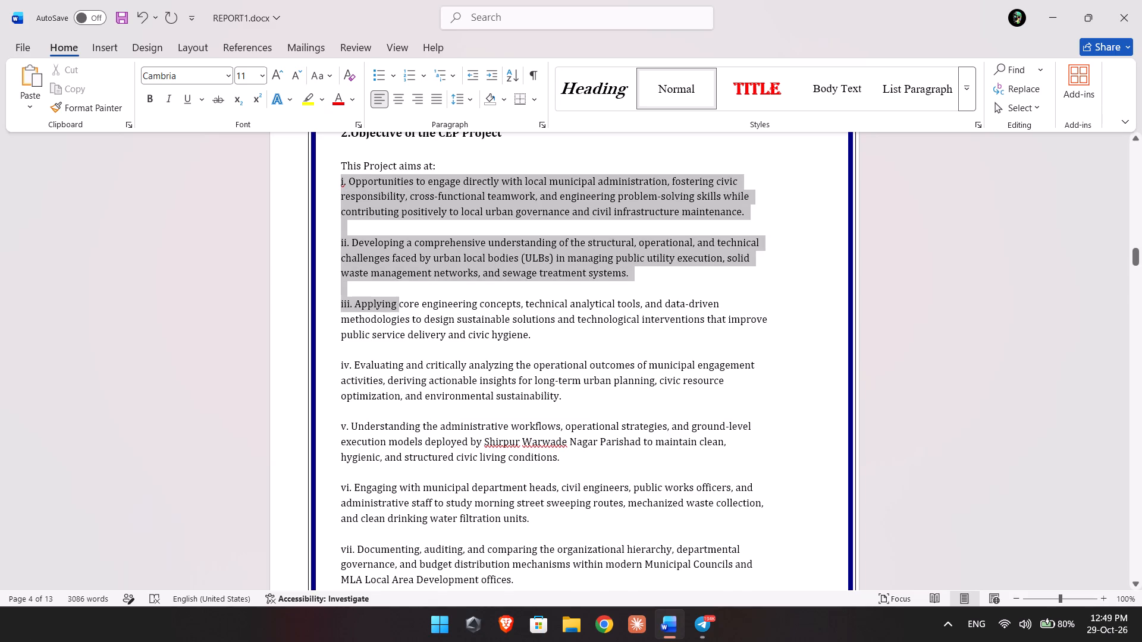
left_click_drag(399, 298, 706, 461)
scroll(444, 461, "down", 7)
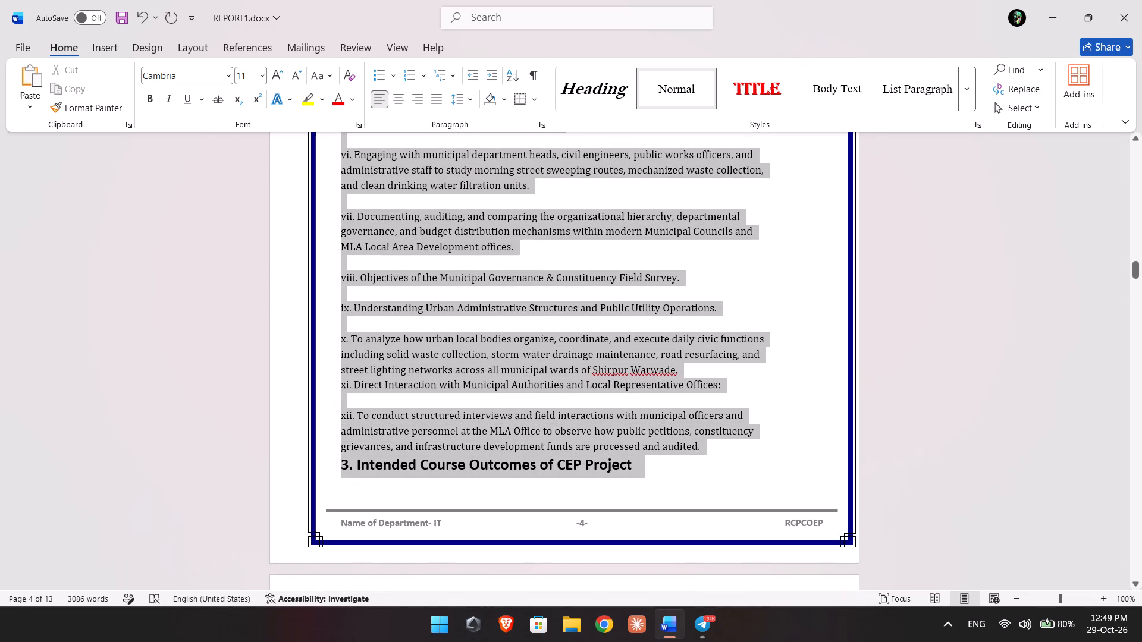
left_click_drag(706, 461, 711, 454)
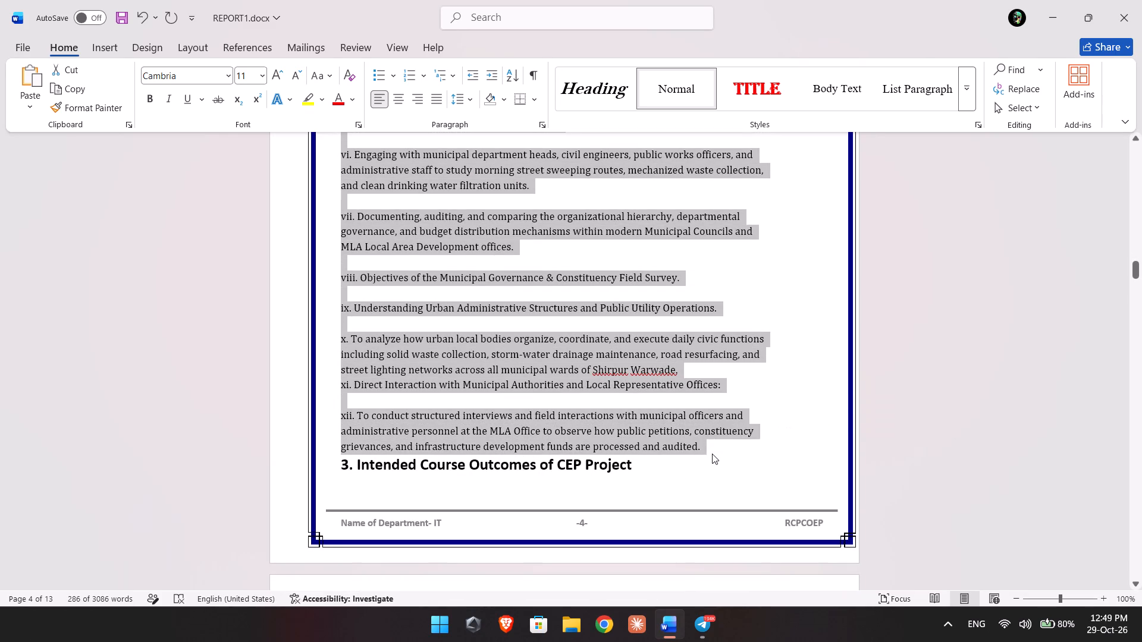
key("ctrl+c")
left_click(494, 615)
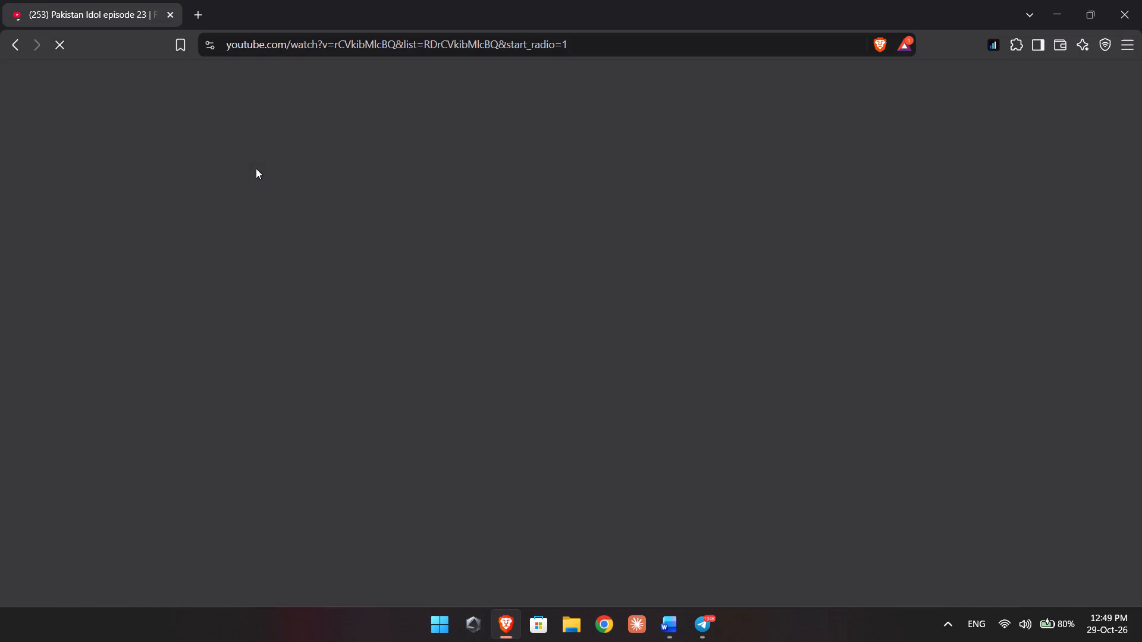
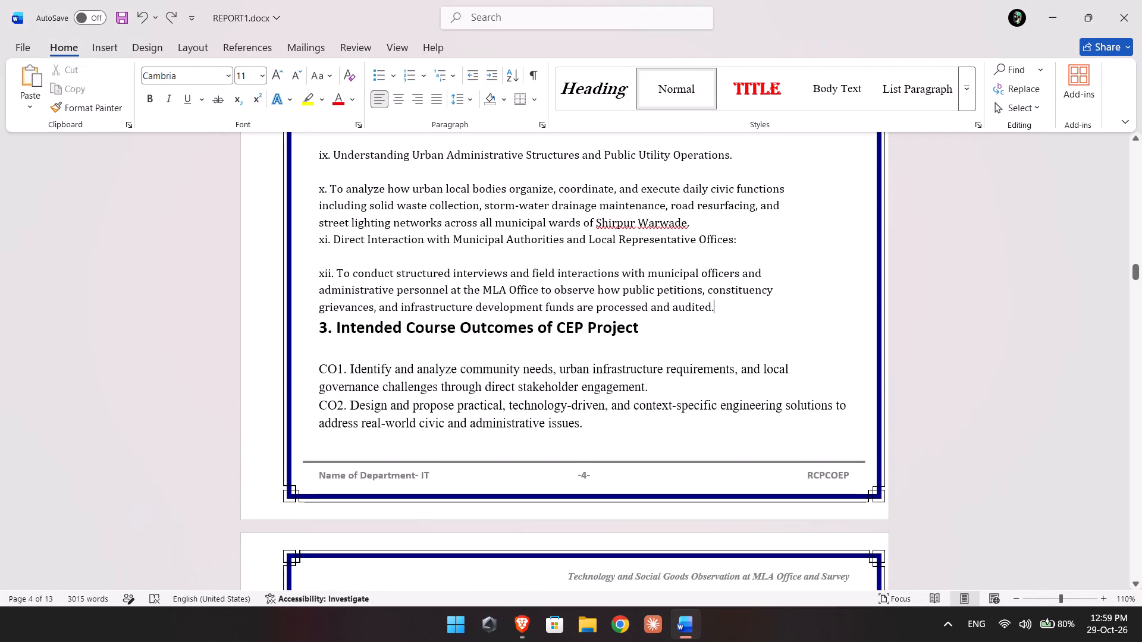
key("Return")
key("ctrl+v")
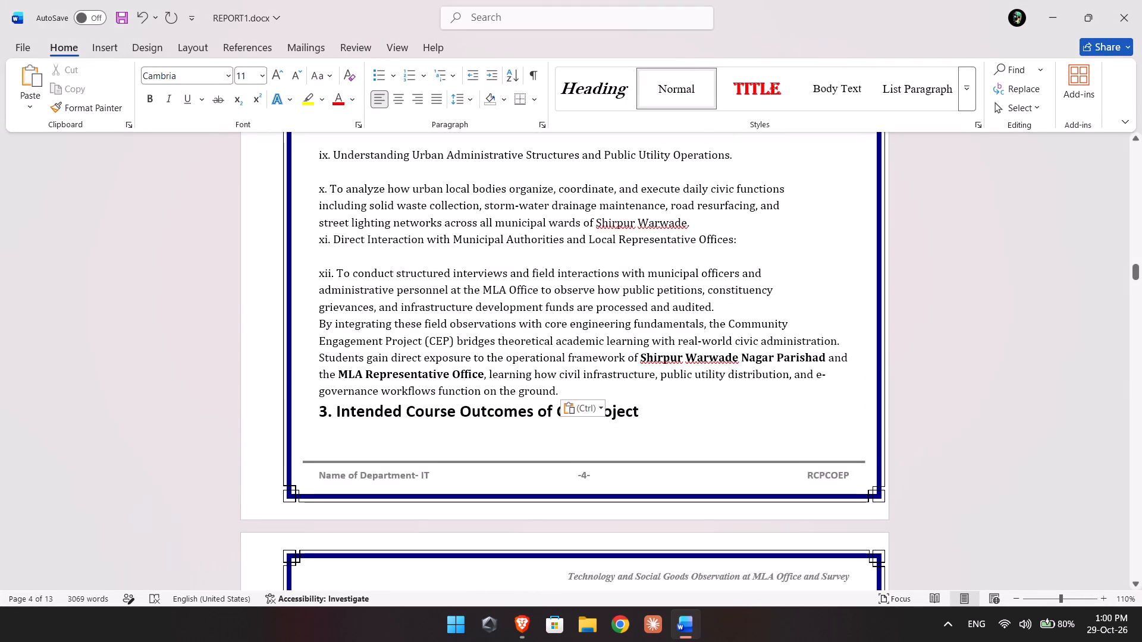
Add three line breaks after the pasted paragraph to push the "3. Intended Course Outcomes of CEP Project" heading onto page 5.
key("Return")
key("Return")
key("Return")
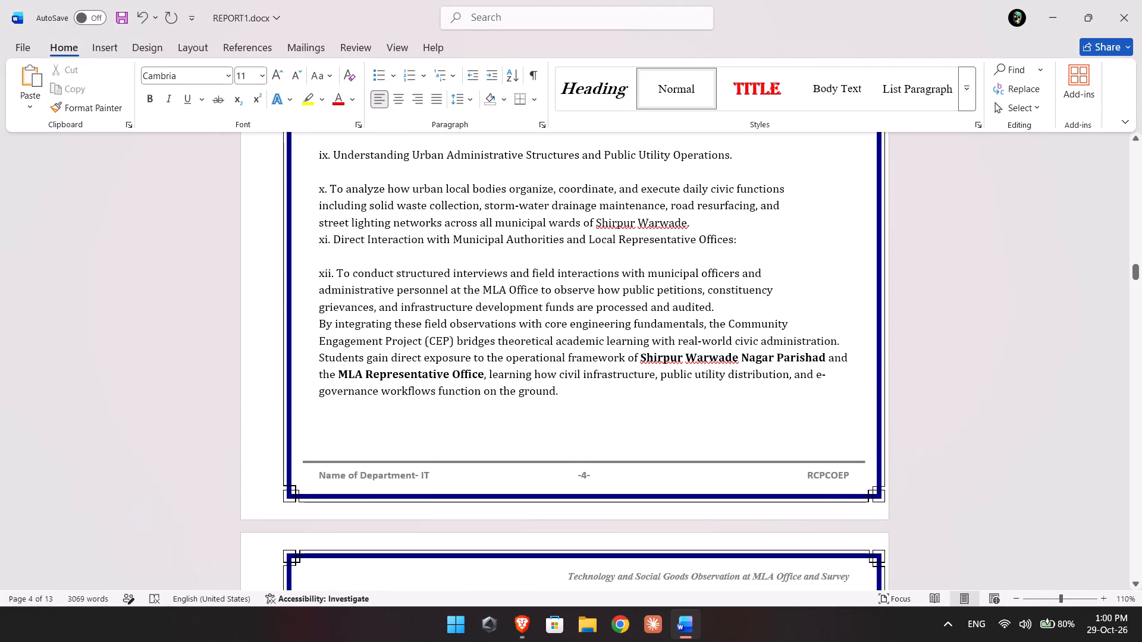
Insert a blank line between objective xii and the pasted "By integrating these field observations" paragraph.
scroll(679, 373, "up", 2)
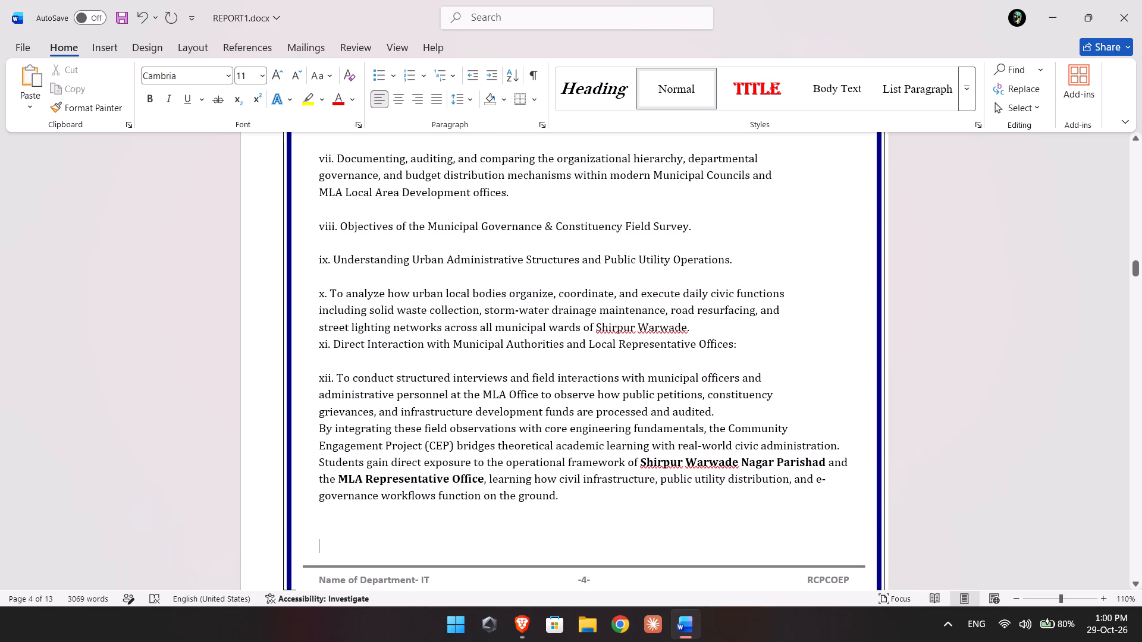
left_click(320, 433)
key("Return")
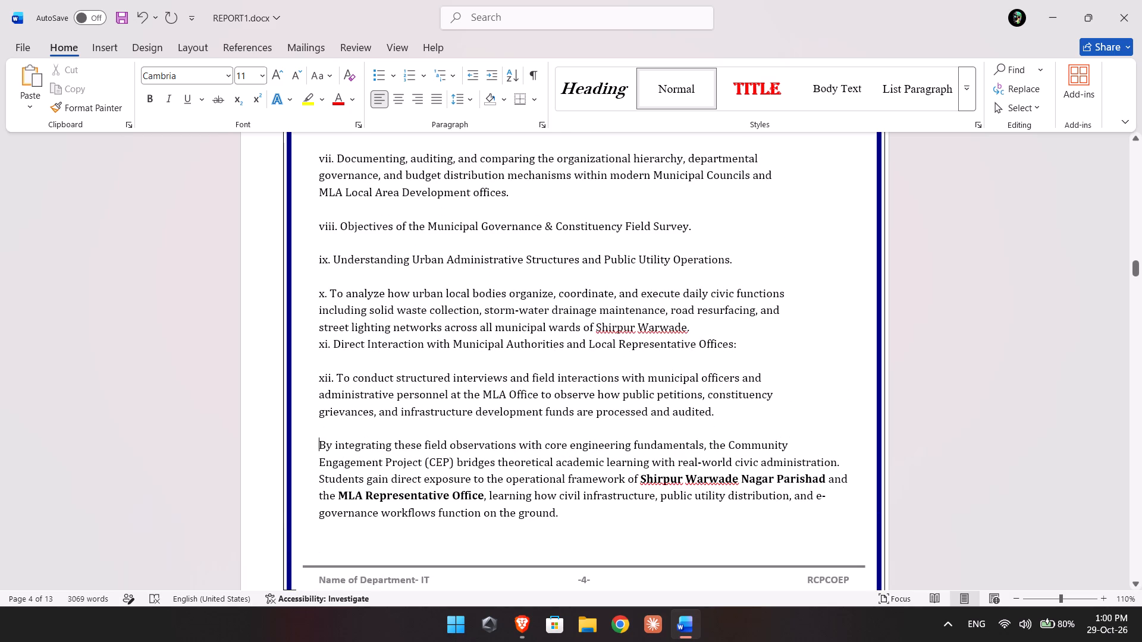
Remove the bold from "MLA Representative Office" and "Shirpur Warwade Nagar Parishad" in the pasted paragraph on page 4.
scroll(363, 436, "down", 4)
scroll(363, 436, "up", 12)
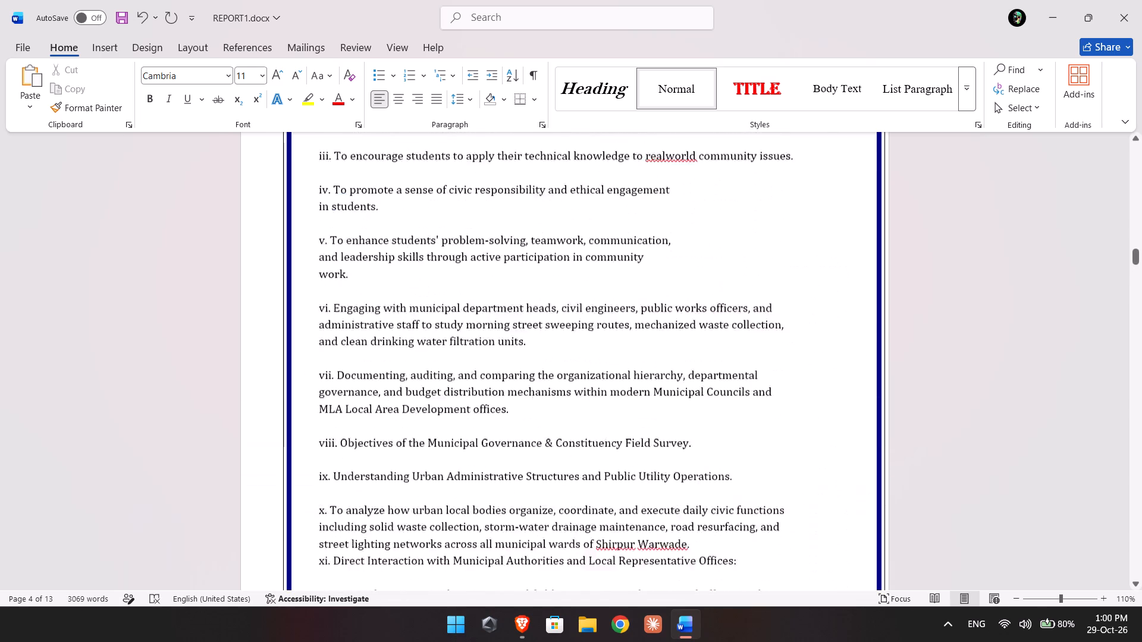
scroll(363, 436, "up", 1)
scroll(363, 436, "down", 12)
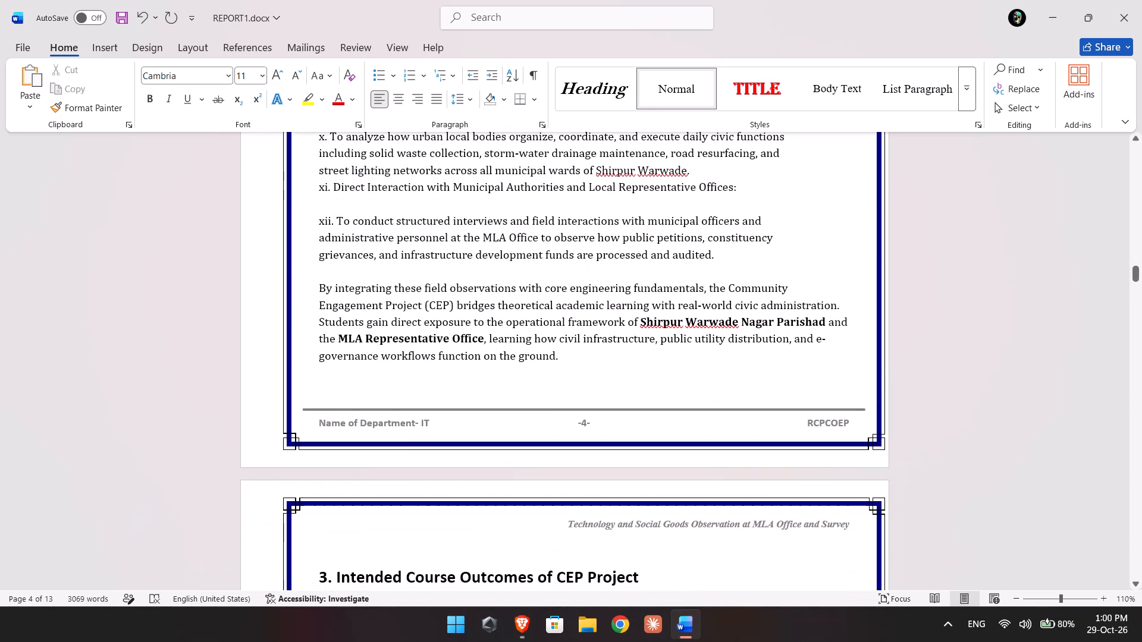
left_click_drag(557, 360, 359, 278)
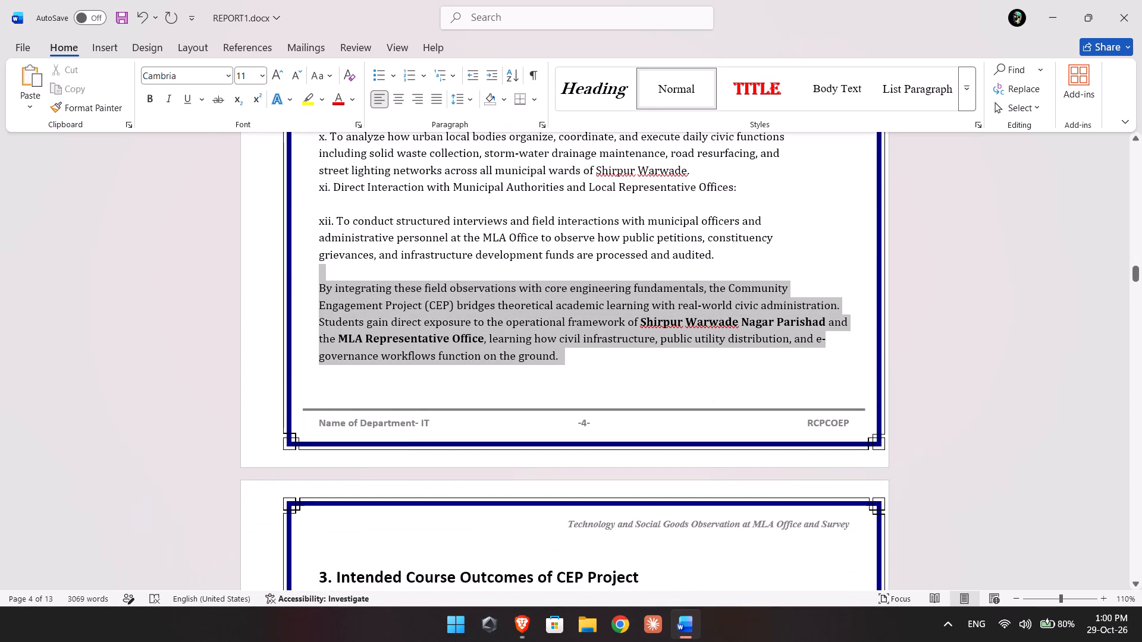
left_click_drag(359, 278, 305, 288)
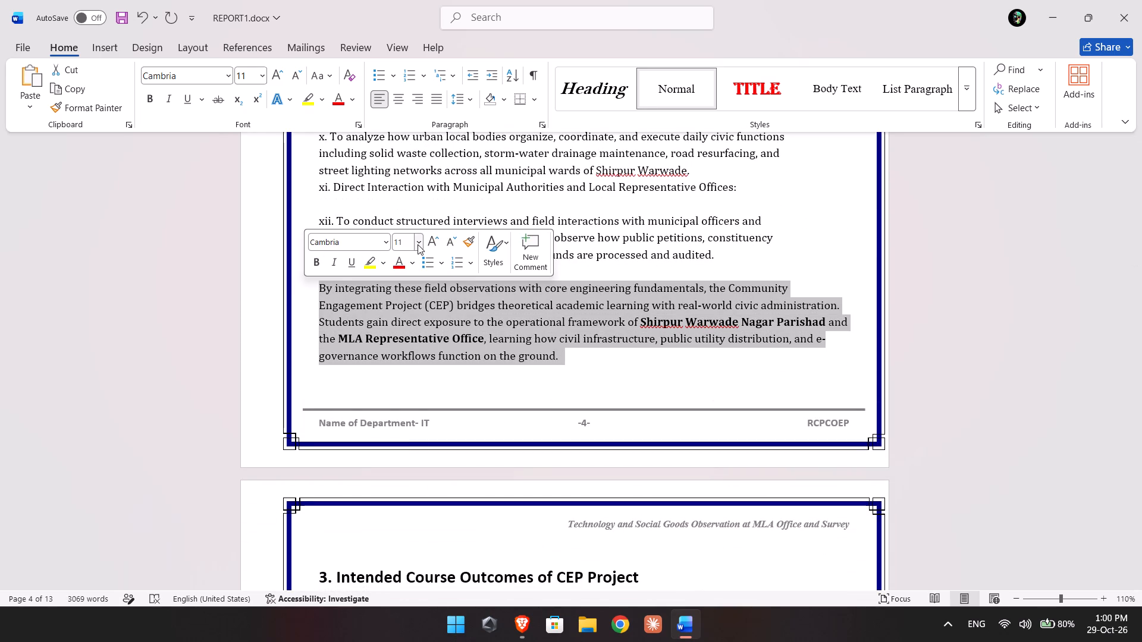
left_click(505, 322)
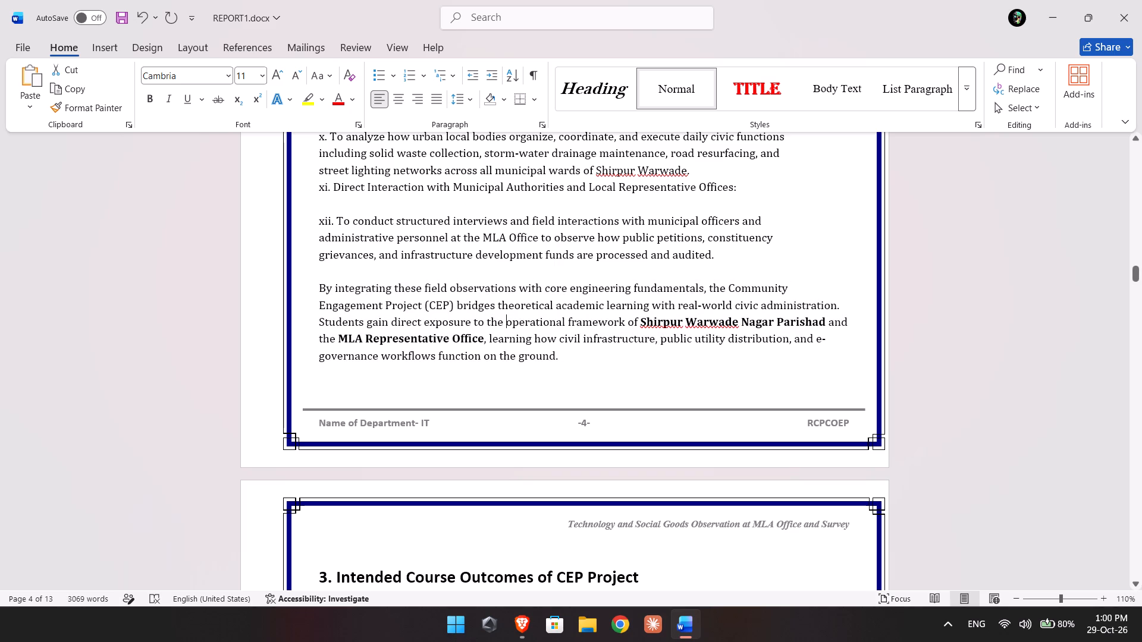
left_click_drag(481, 341, 339, 336)
left_click(354, 317)
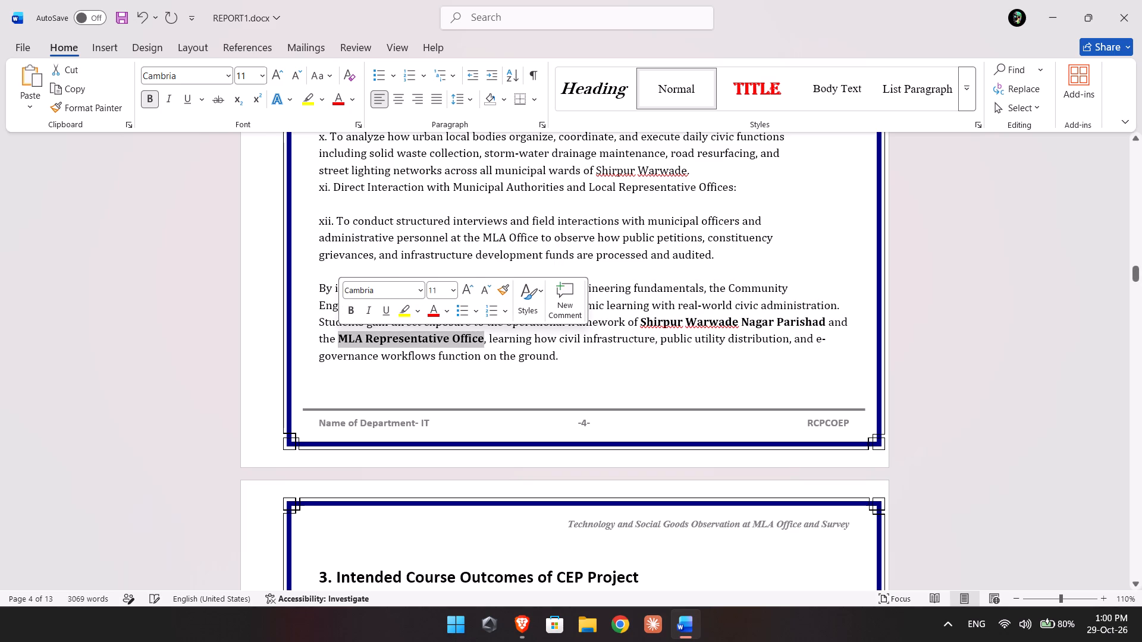
left_click(755, 323)
left_click_drag(826, 322, 672, 329)
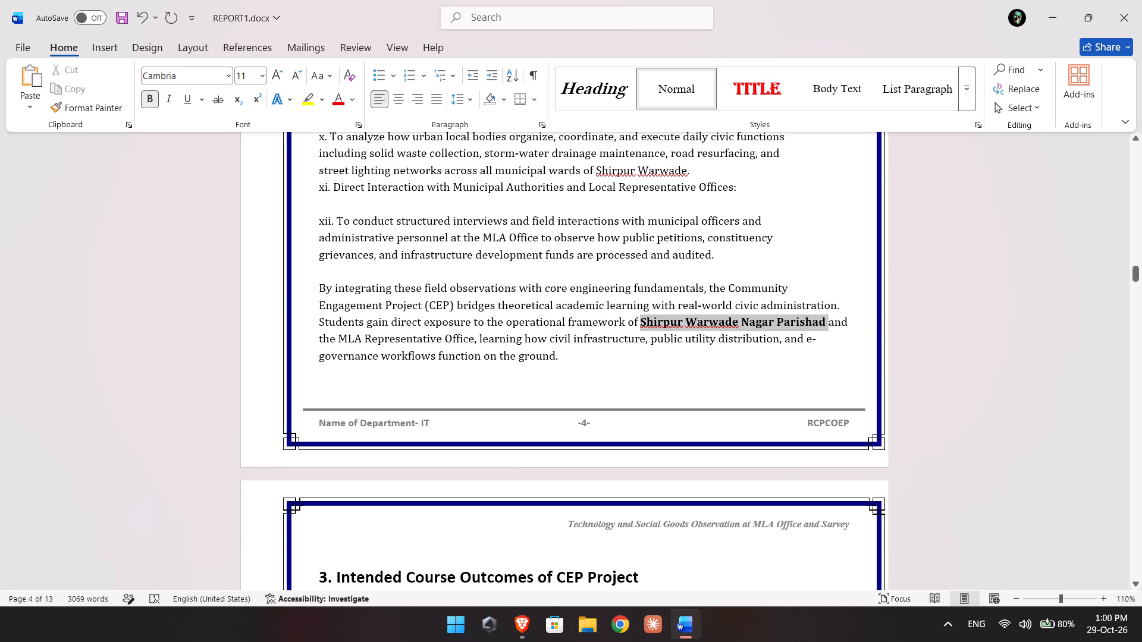
left_click_drag(672, 329, 673, 329)
left_click(683, 303)
left_click(673, 370)
Review the page 4 objectives from the new paragraph back to the "2.Objective of the CEP Project" heading and the end of page 3.
scroll(669, 378, "up", 2)
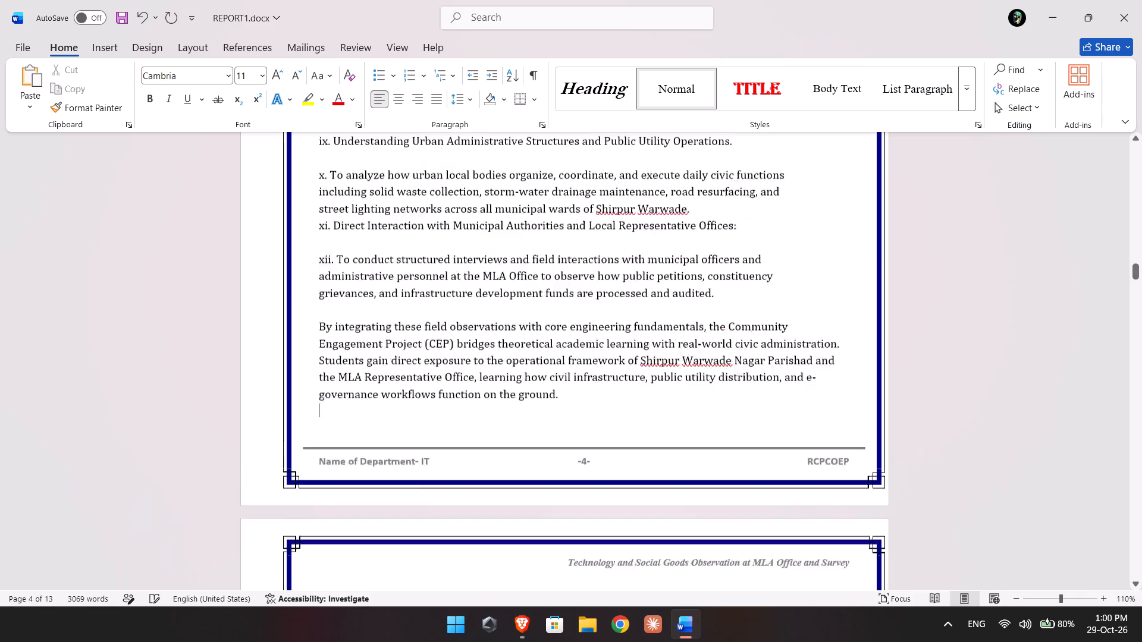
scroll(669, 378, "up", 3)
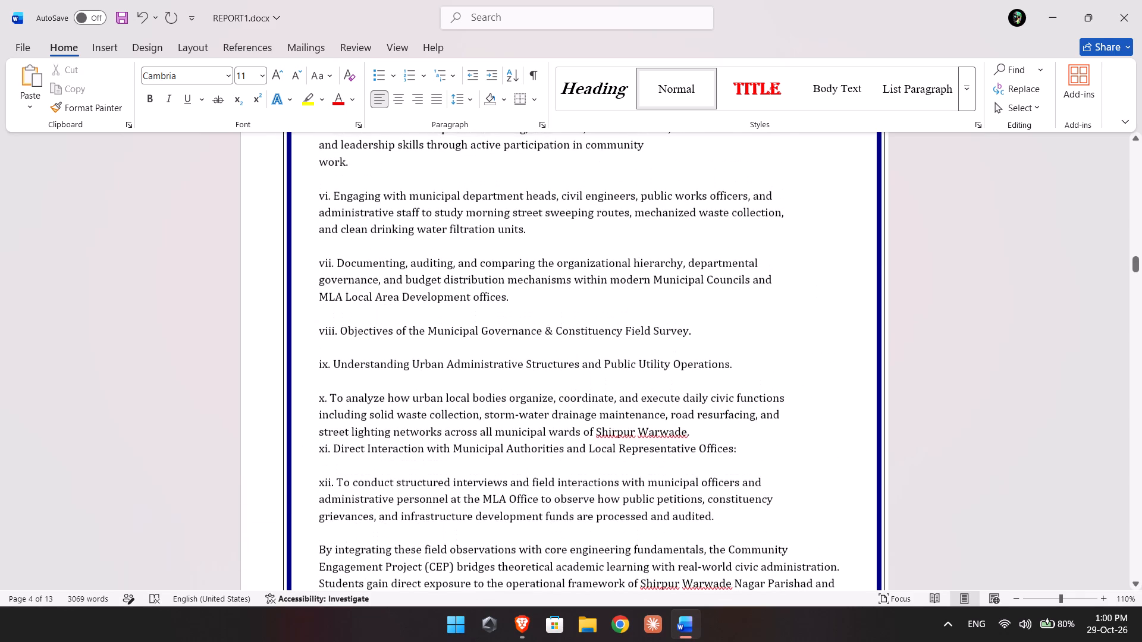
scroll(667, 382, "up", 10)
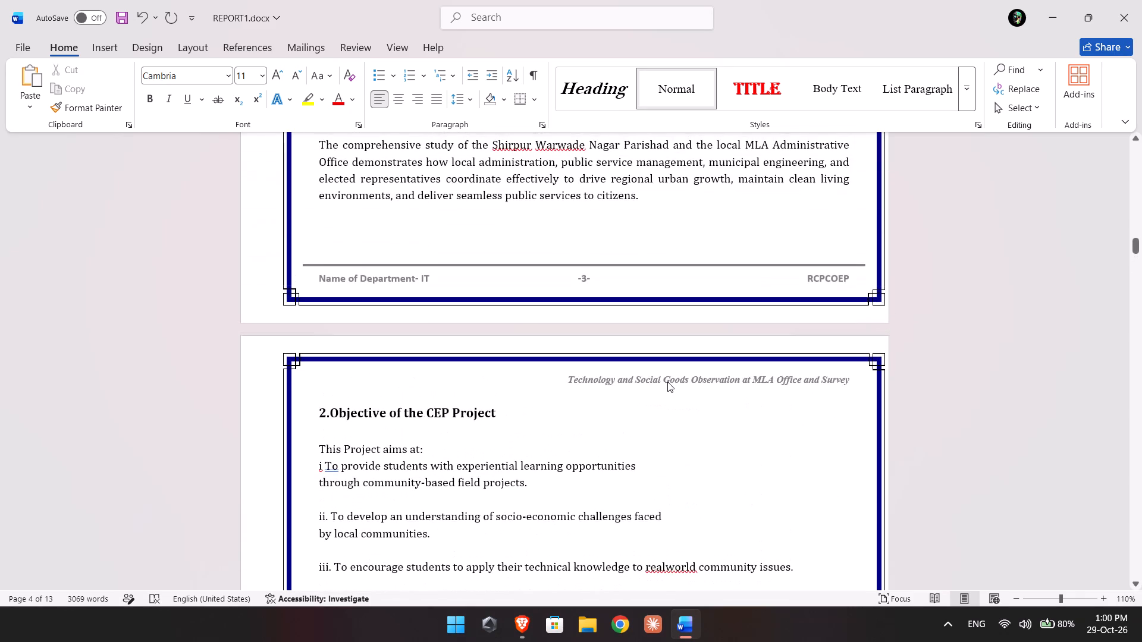
scroll(666, 386, "up", 4)
scroll(666, 389, "down", 4)
Add a period after the numeral "i" of the first objective on page 4.
left_click(325, 473)
key("Left")
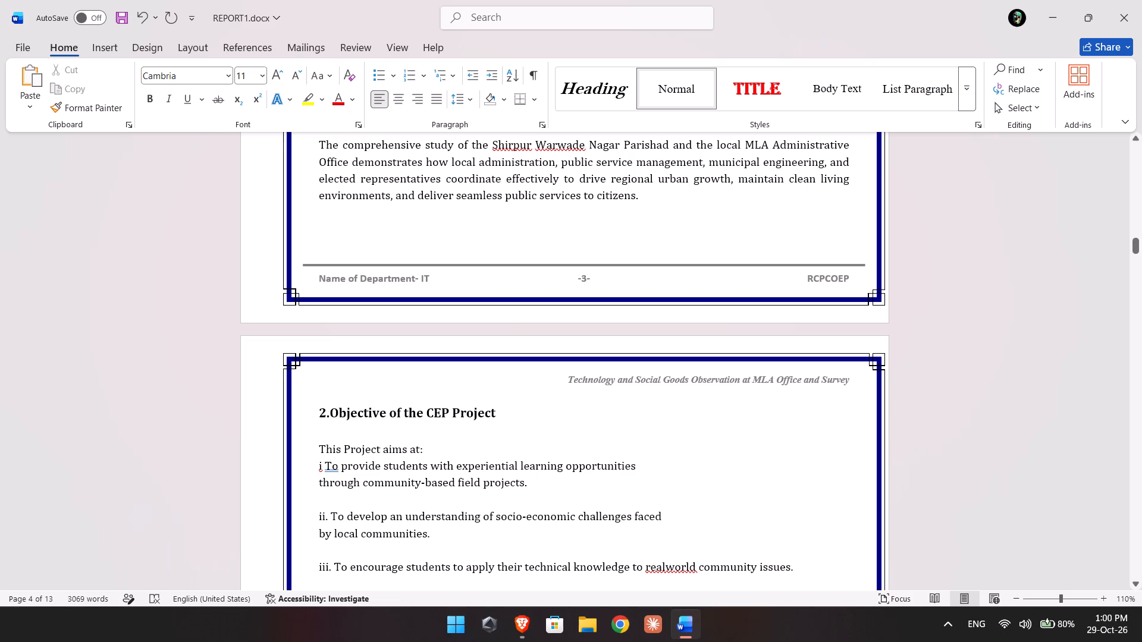
key("period")
left_click(430, 407)
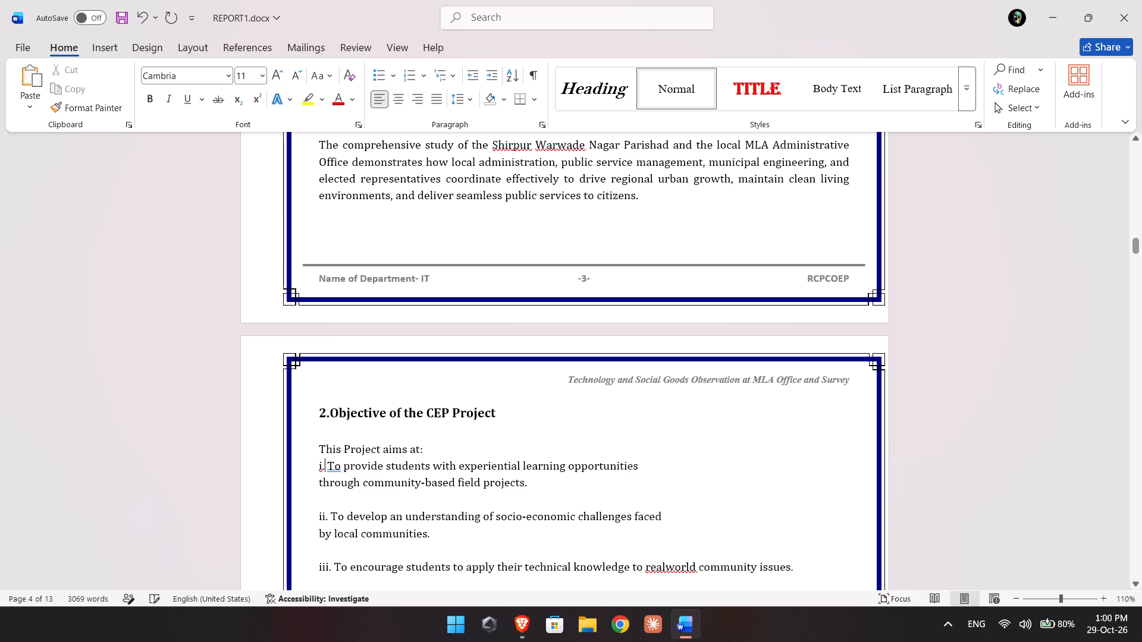
Review the report from page 3 through the objectives on page 4 to the course outcomes on page 5.
scroll(368, 465, "up", 4)
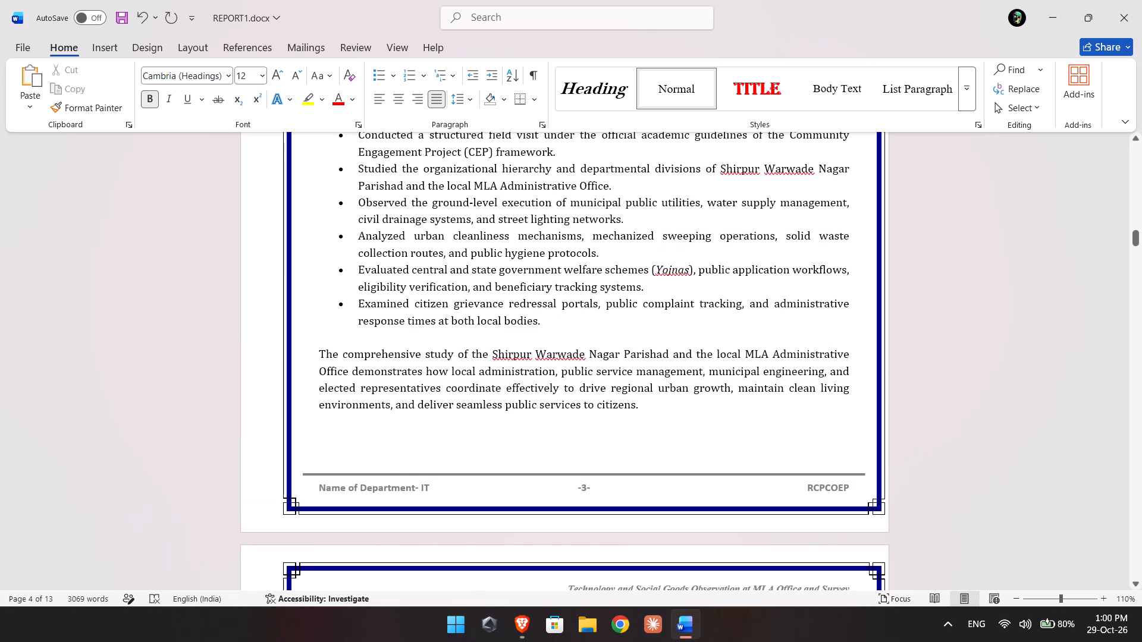
scroll(451, 462, "up", 9)
scroll(459, 467, "down", 20)
scroll(459, 467, "down", 12)
scroll(407, 484, "down", 9)
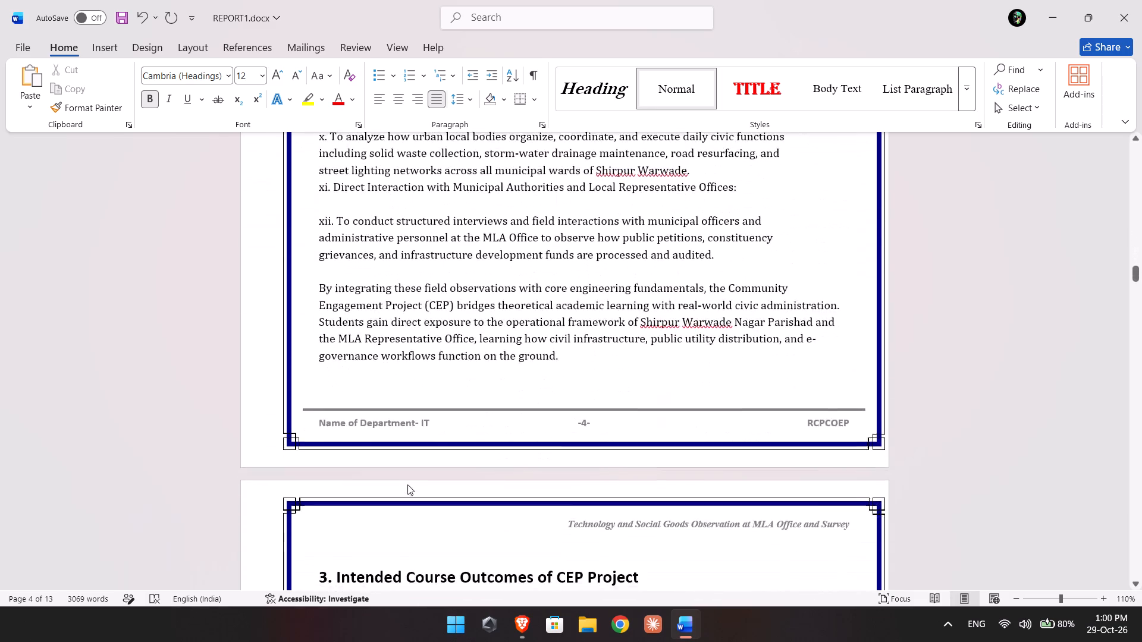
scroll(407, 484, "down", 7)
scroll(407, 484, "up", 3)
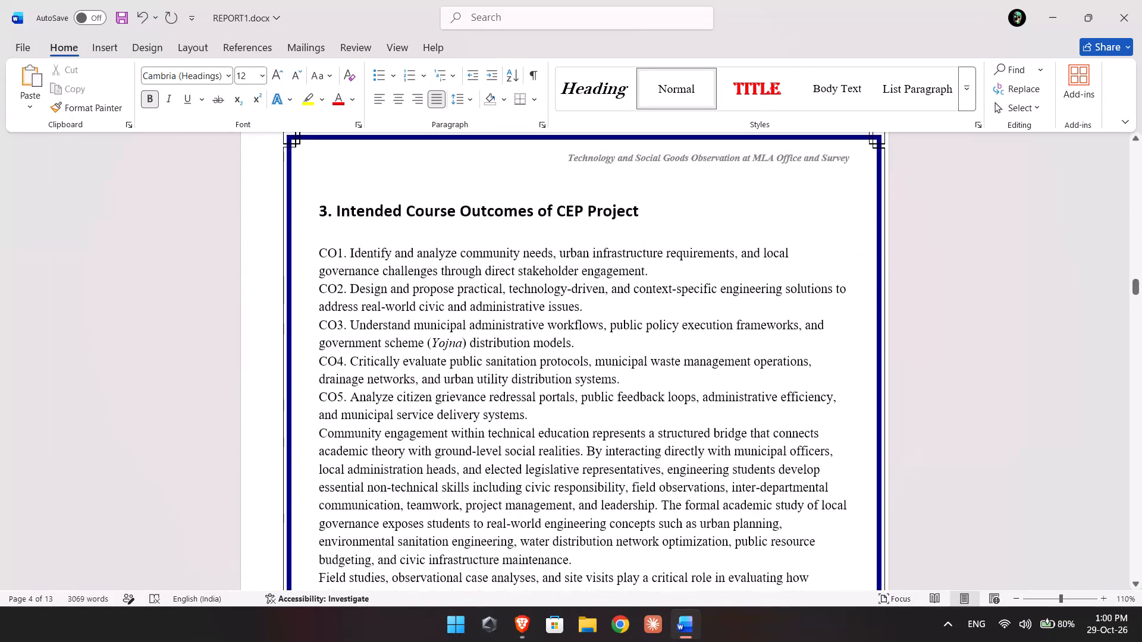
Compare the course outcomes in the university syllabus PDF with the CO list in chapter 3 of the report.
left_click(531, 628)
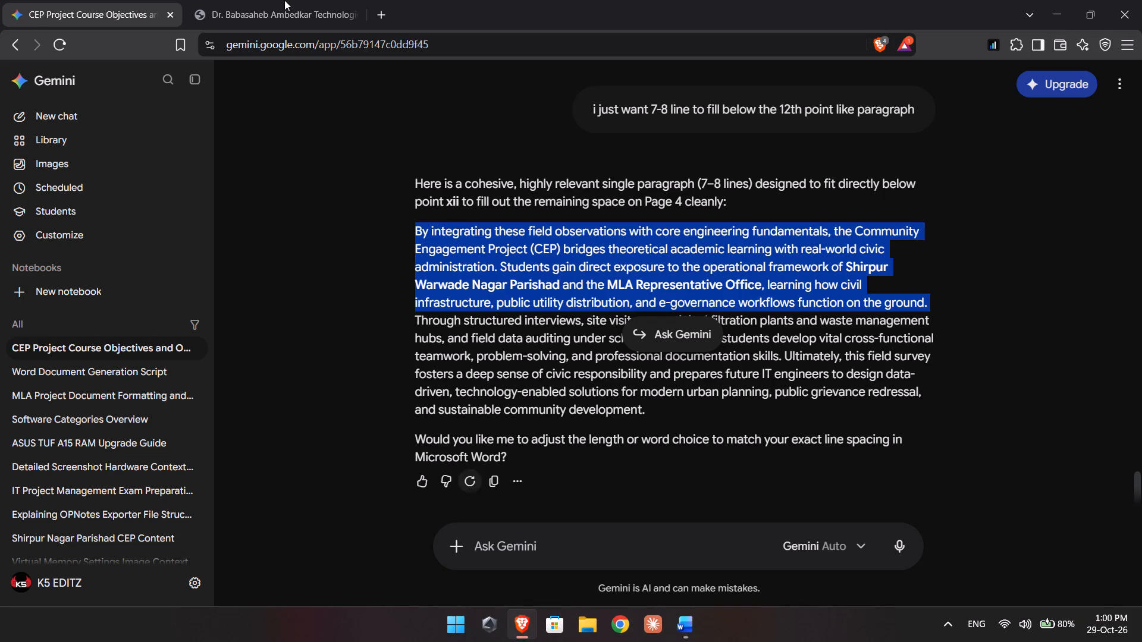
left_click(278, 0)
left_click(503, 338)
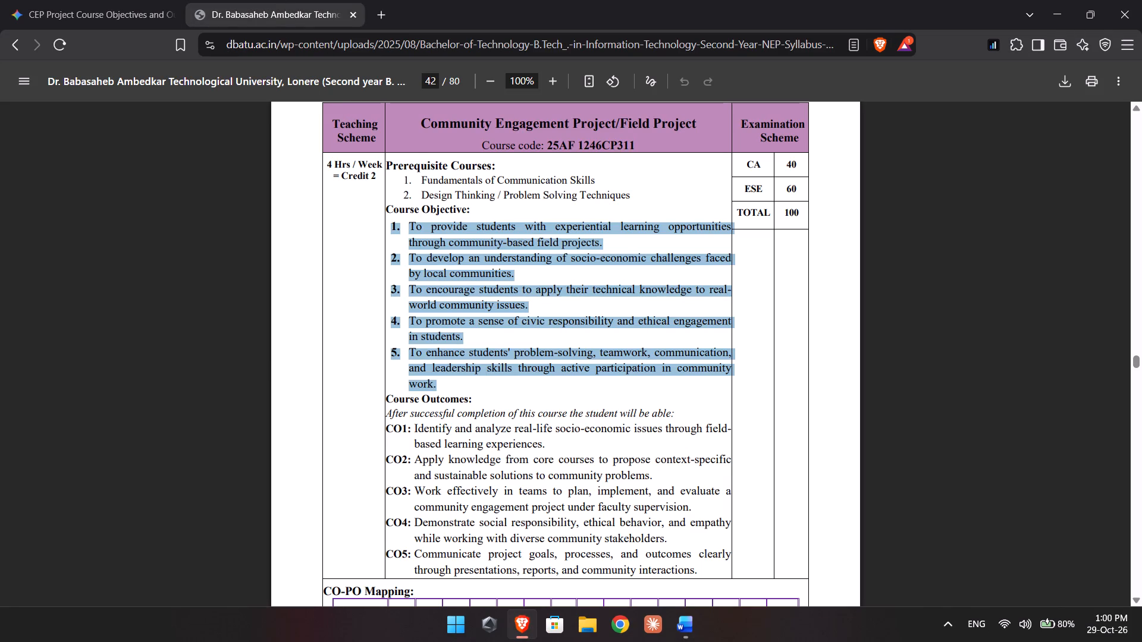
left_click_drag(385, 424, 432, 437)
left_click(432, 437)
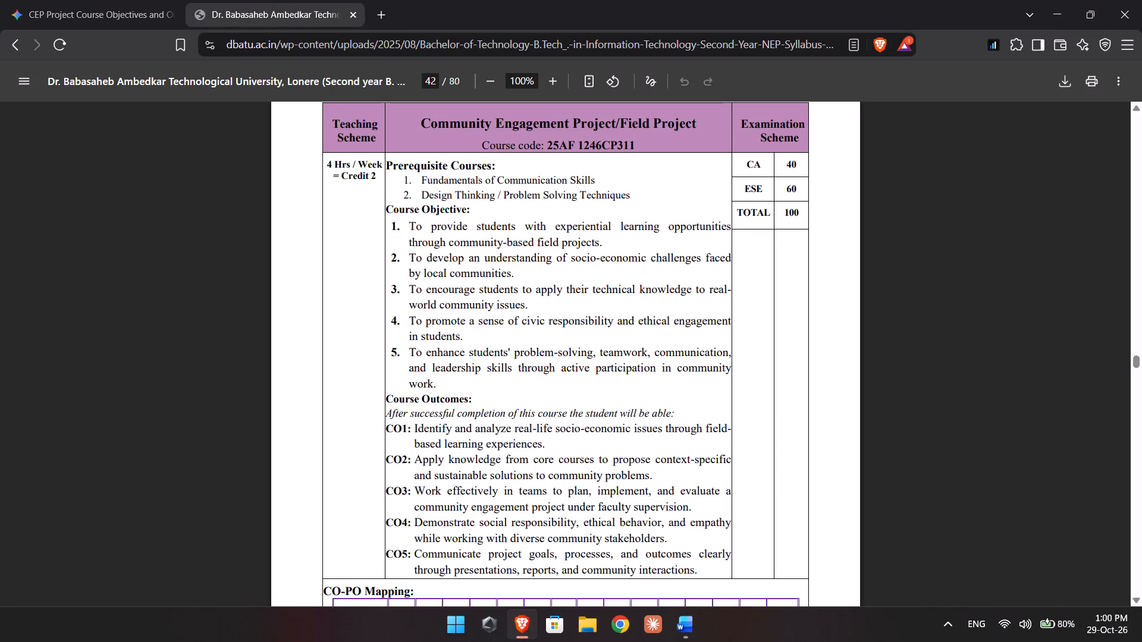
left_click(695, 620)
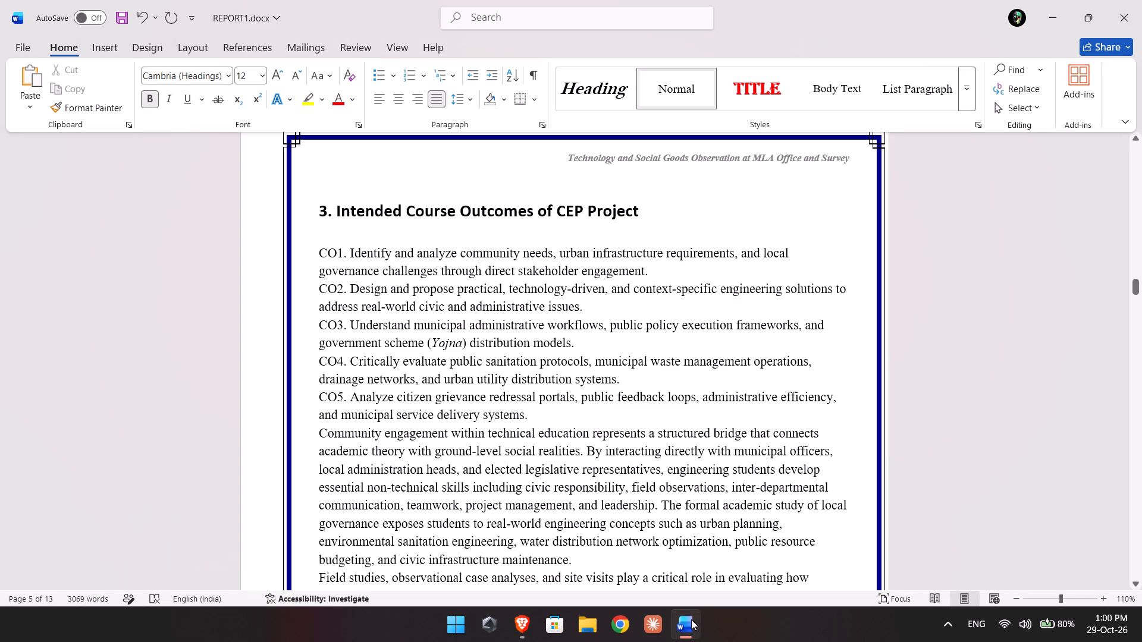
left_click(691, 619)
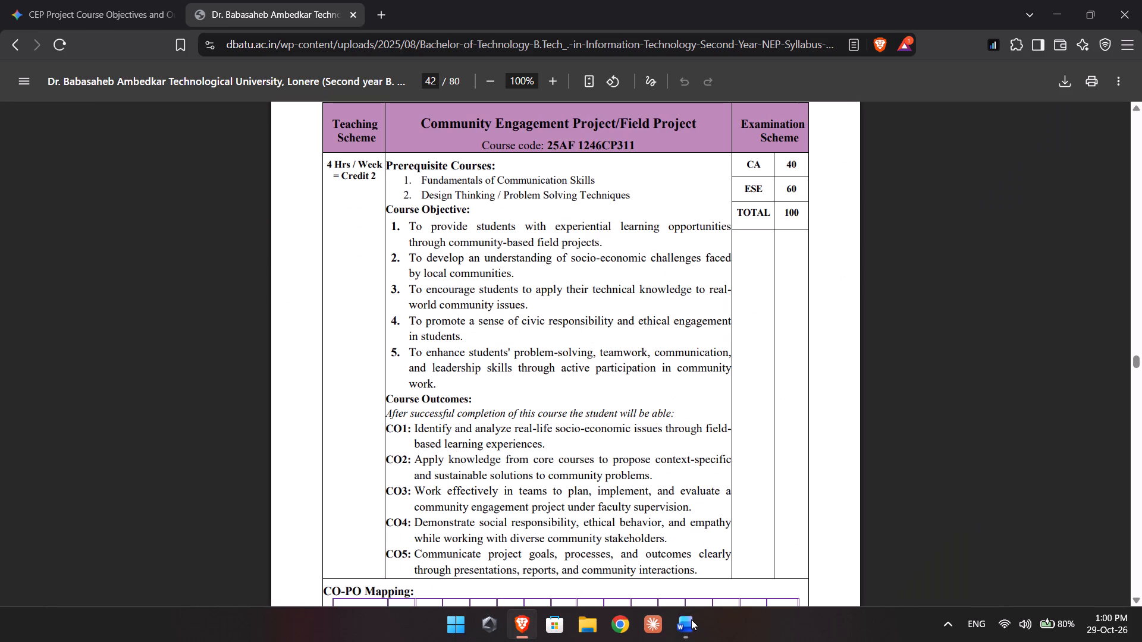
left_click(691, 619)
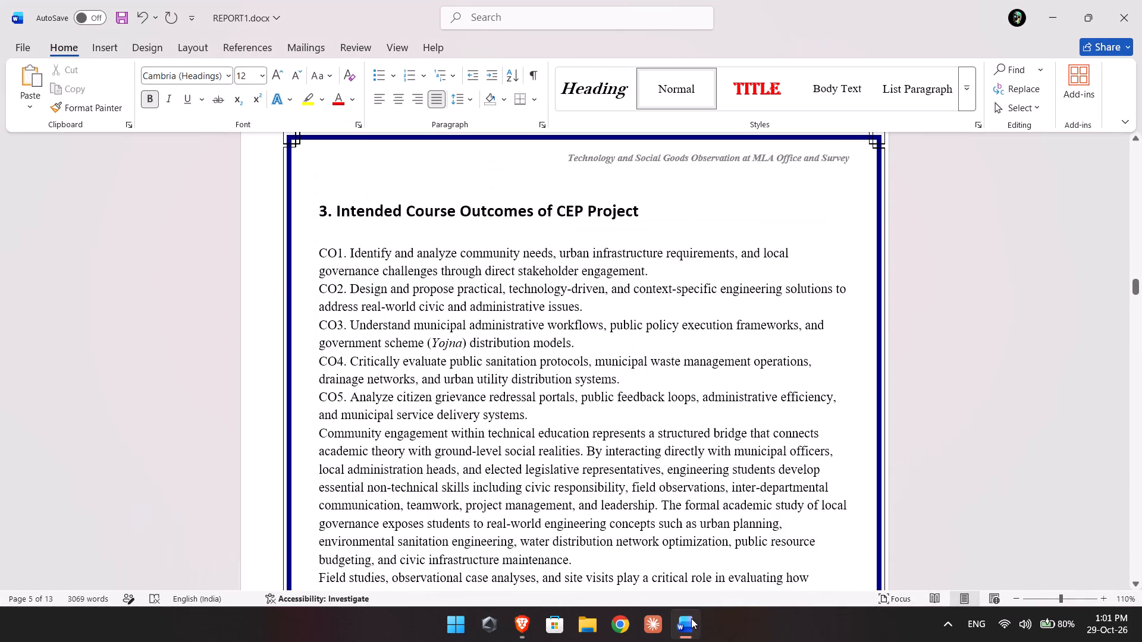
Copy the CO1 course outcome from the syllabus PDF and return to the CO1 text in the report.
left_click(520, 620)
left_click(469, 414)
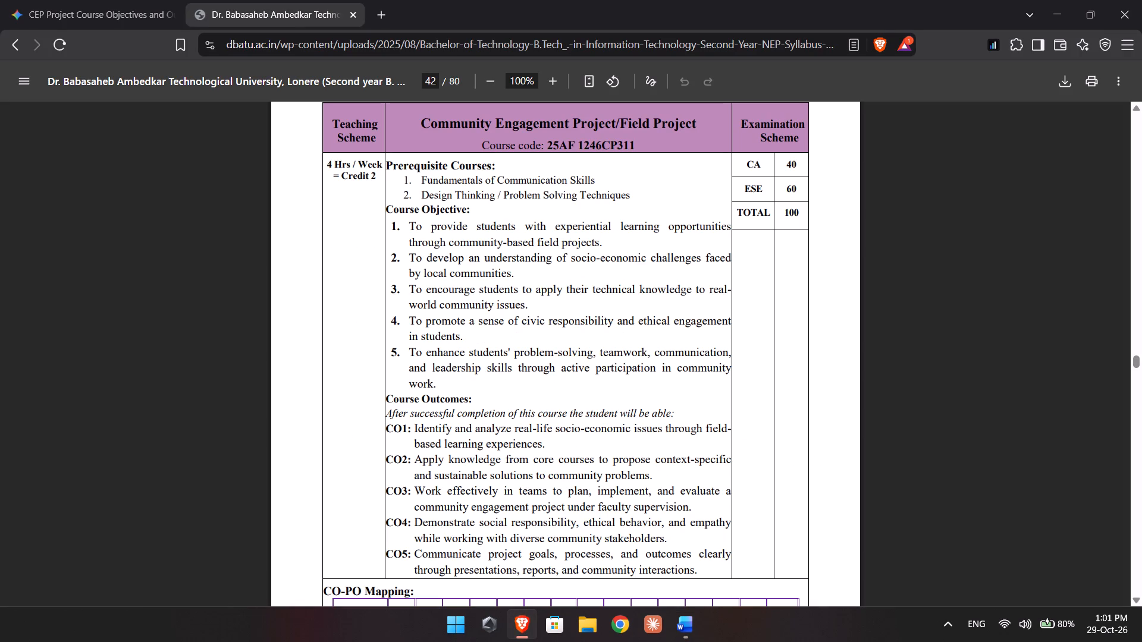
left_click_drag(546, 443, 385, 421)
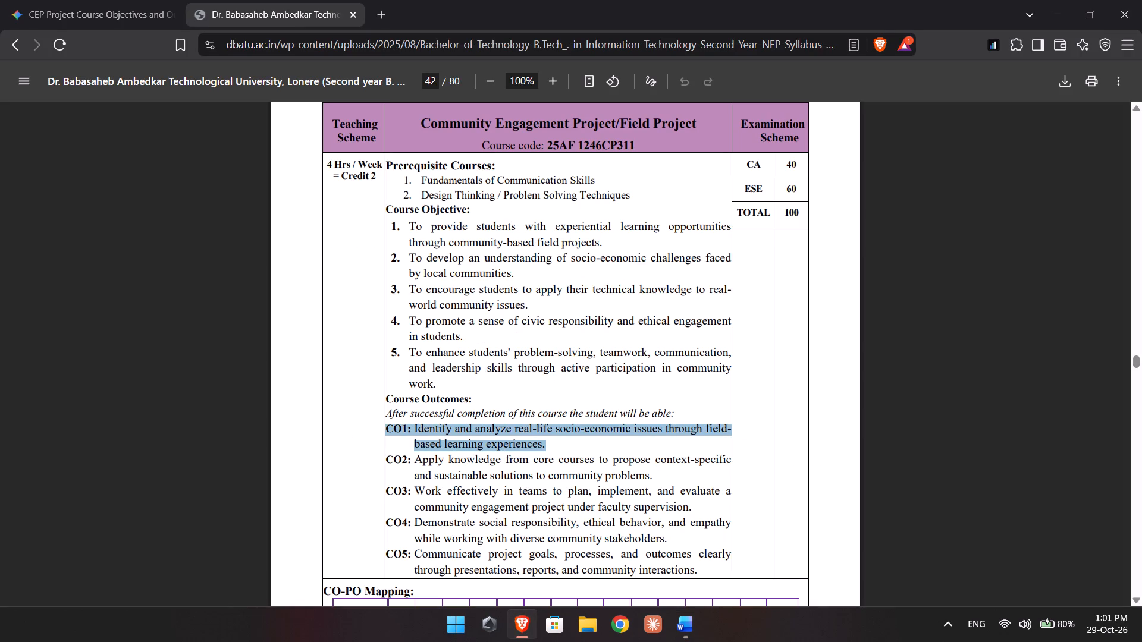
key("ctrl+c")
left_click(684, 627)
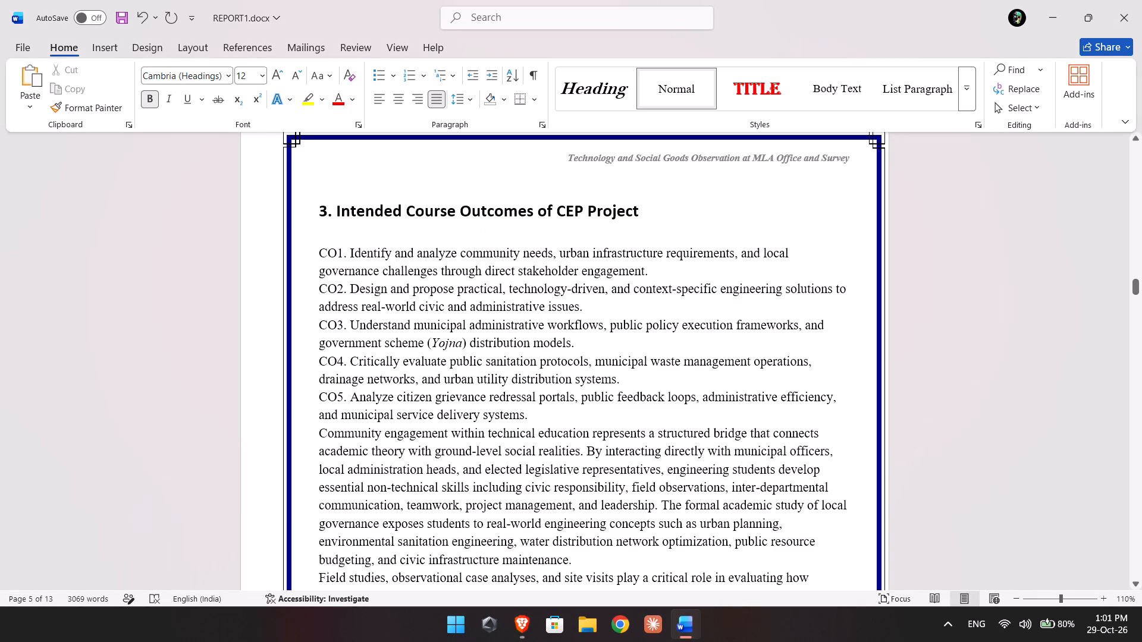
left_click_drag(645, 273, 310, 250)
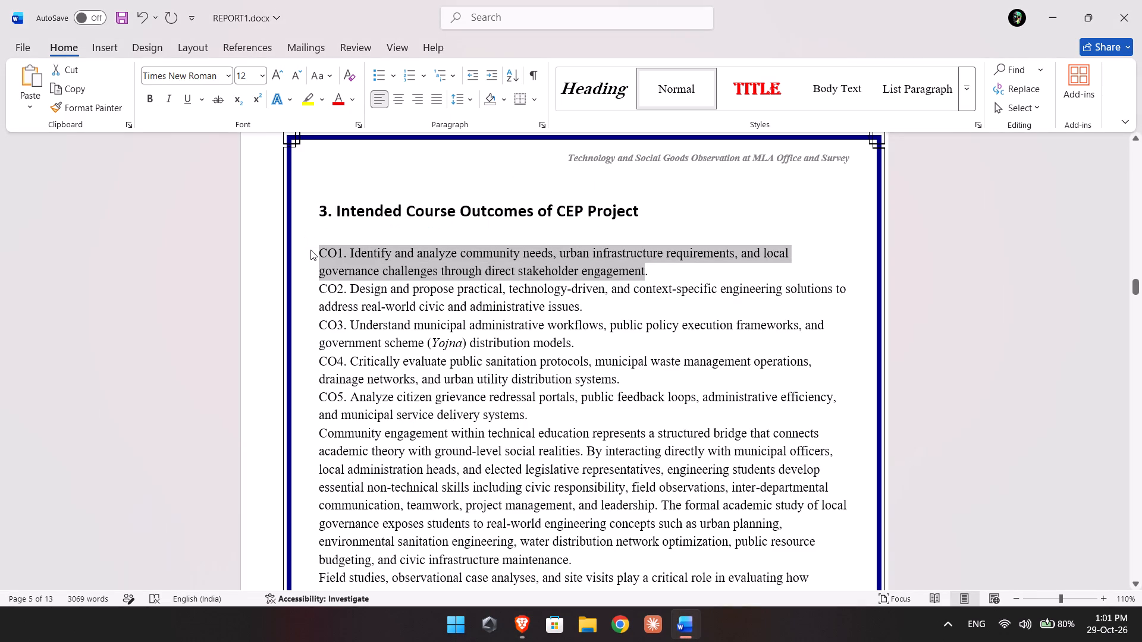
left_click(403, 267)
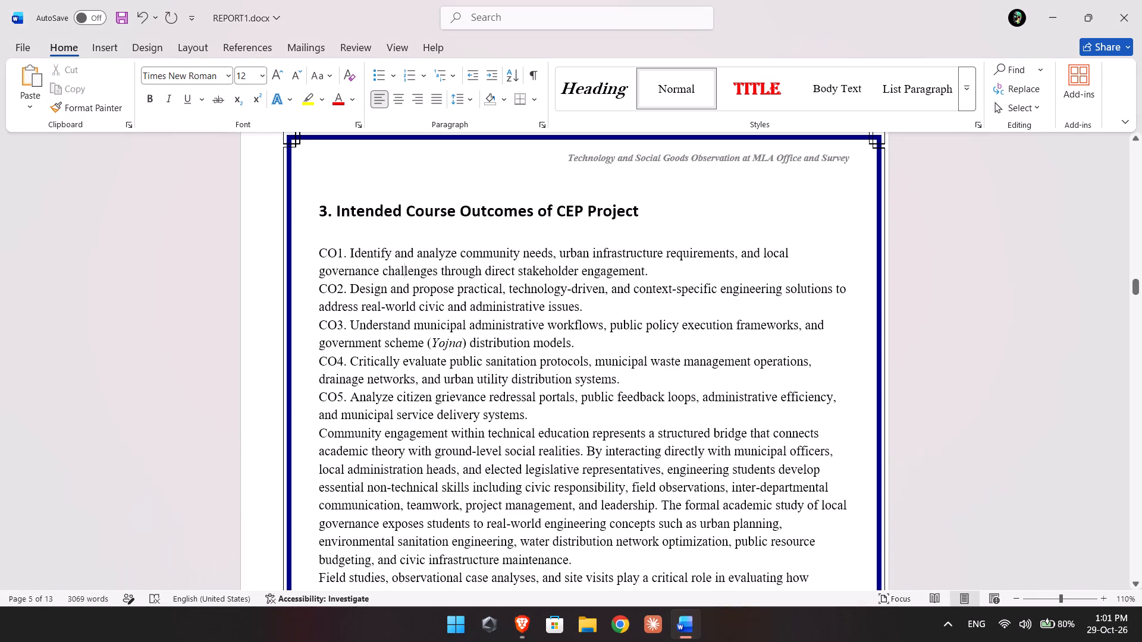
Set the "3. Intended Course Outcomes of CEP Project" heading to font size 12.
left_click_drag(315, 206, 575, 222)
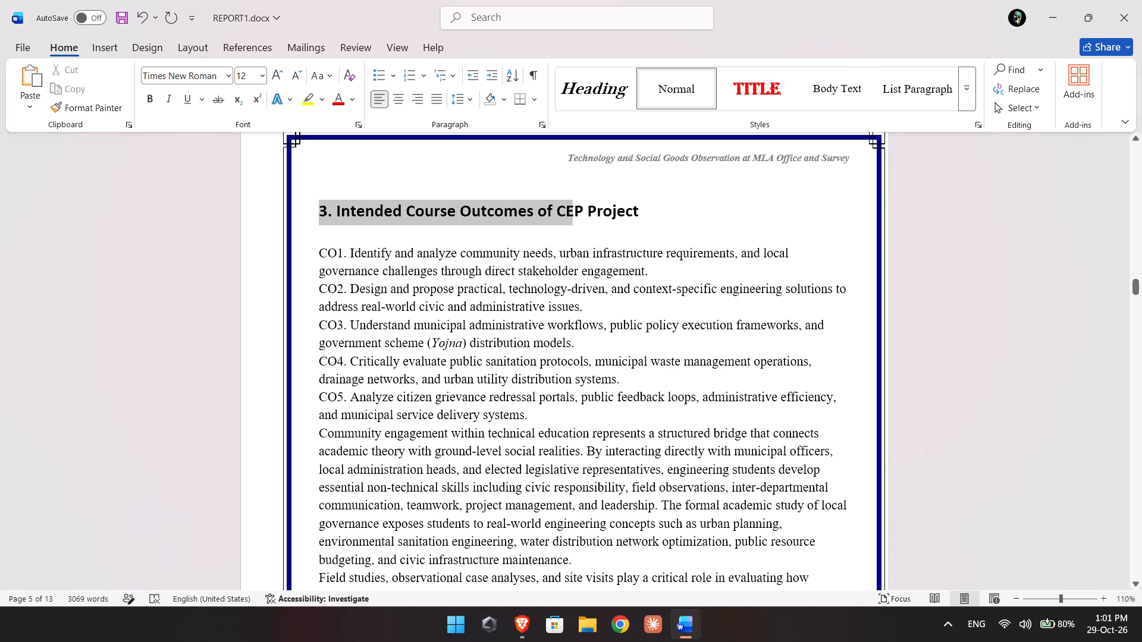
left_click_drag(575, 222, 635, 216)
left_click(738, 171)
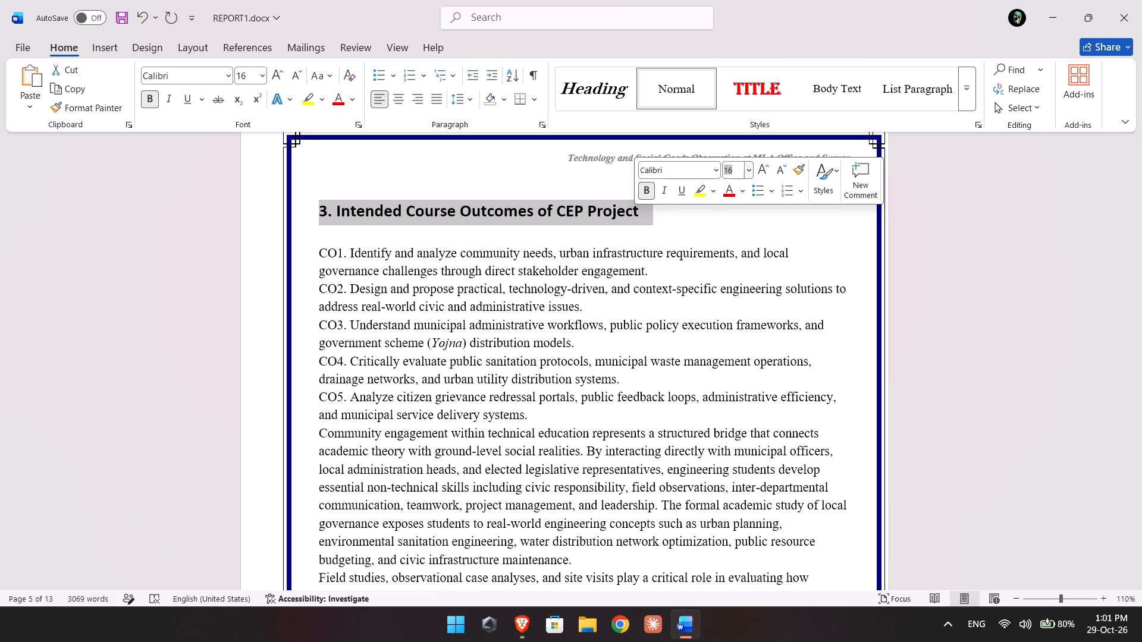
type("12")
key("Return")
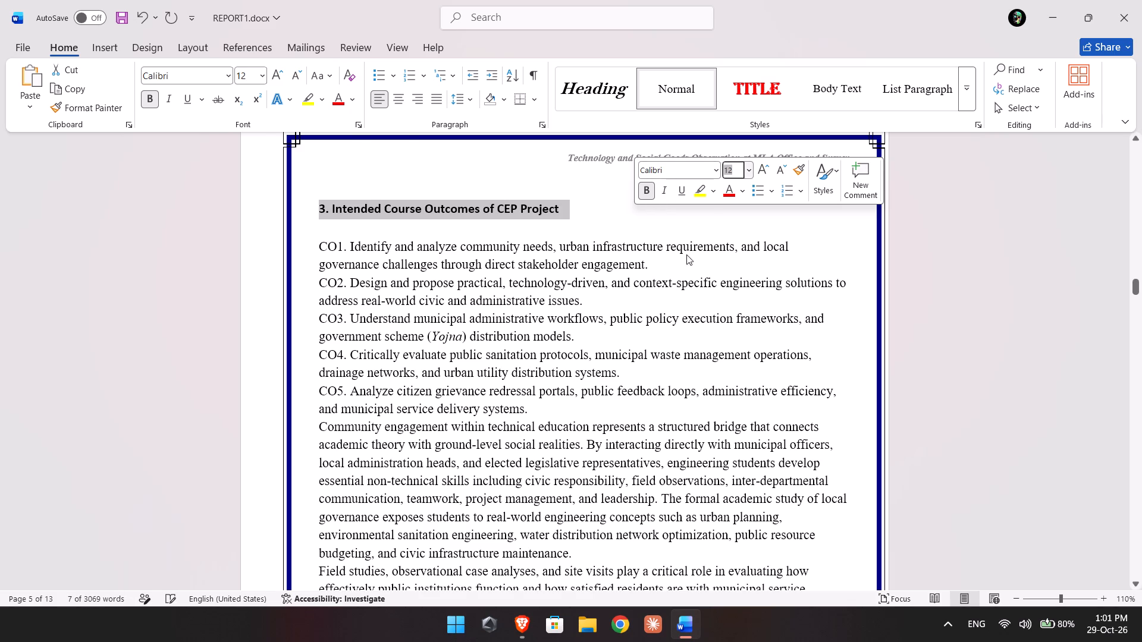
Check the chapter 2 and 1 headings and set the list number of "Brief Introduction of CEP Project" to size 12.
scroll(605, 265, "up", 20)
scroll(605, 265, "up", 3)
scroll(564, 292, "up", 6)
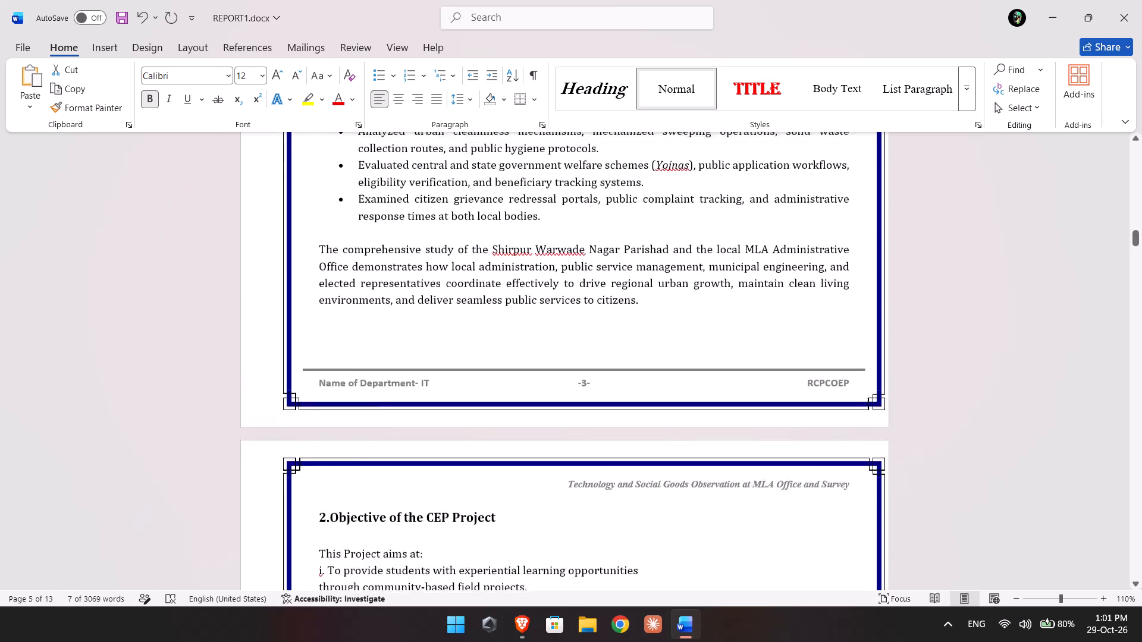
scroll(503, 301, "up", 2)
scroll(486, 306, "down", 7)
left_click_drag(507, 536, 317, 503)
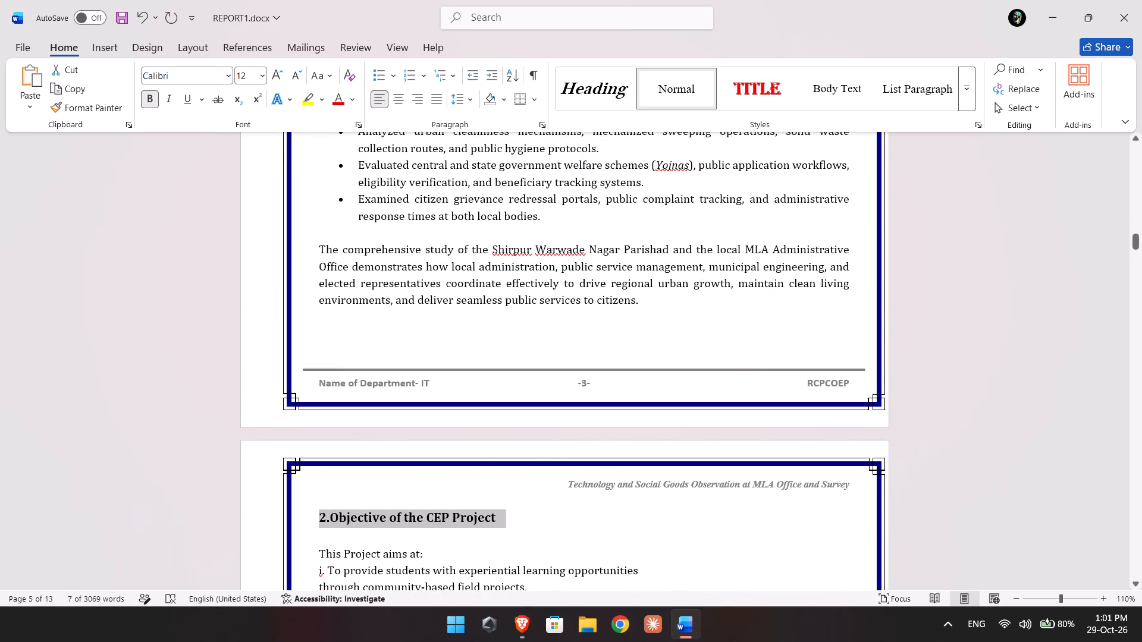
left_click_drag(317, 503, 311, 506)
scroll(513, 271, "up", 15)
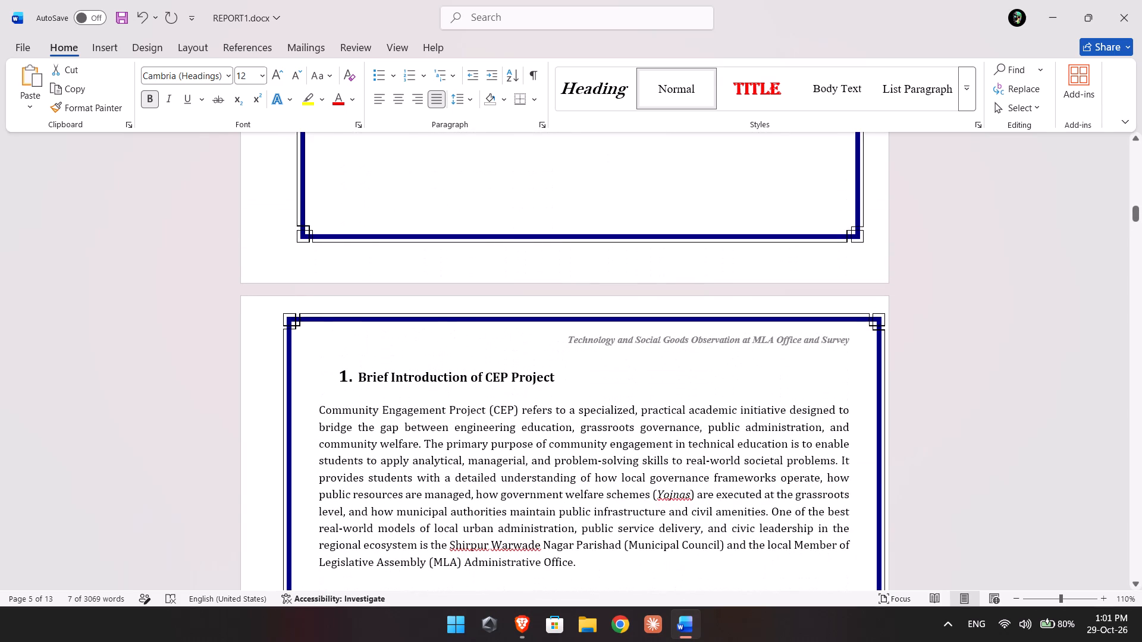
left_click_drag(569, 376, 331, 374)
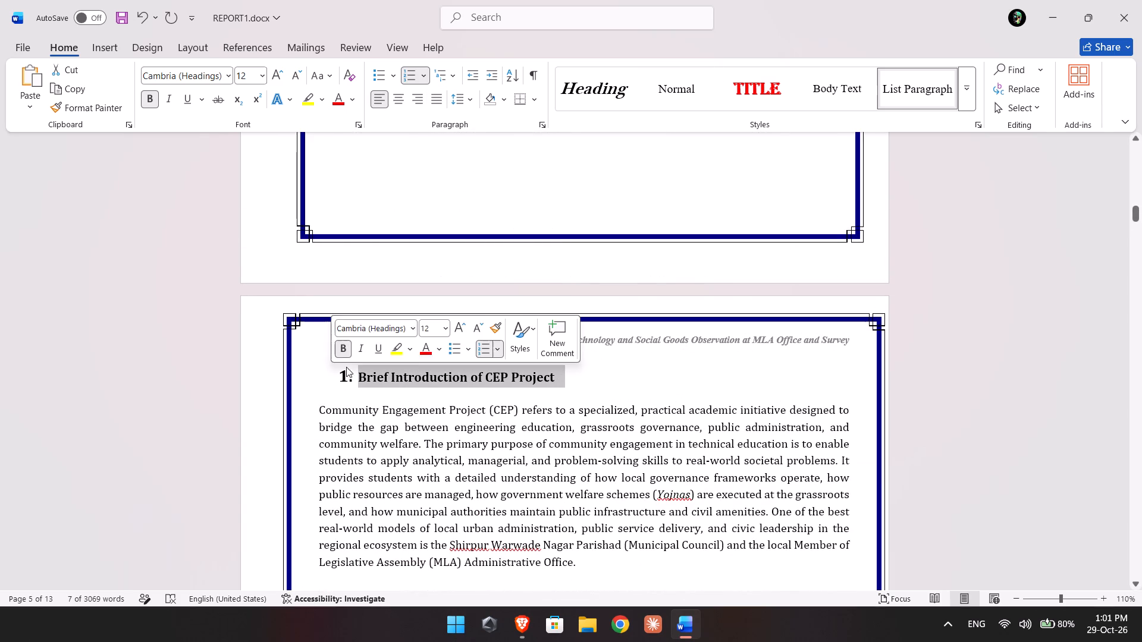
left_click(358, 374)
left_click(350, 373)
left_click(346, 372)
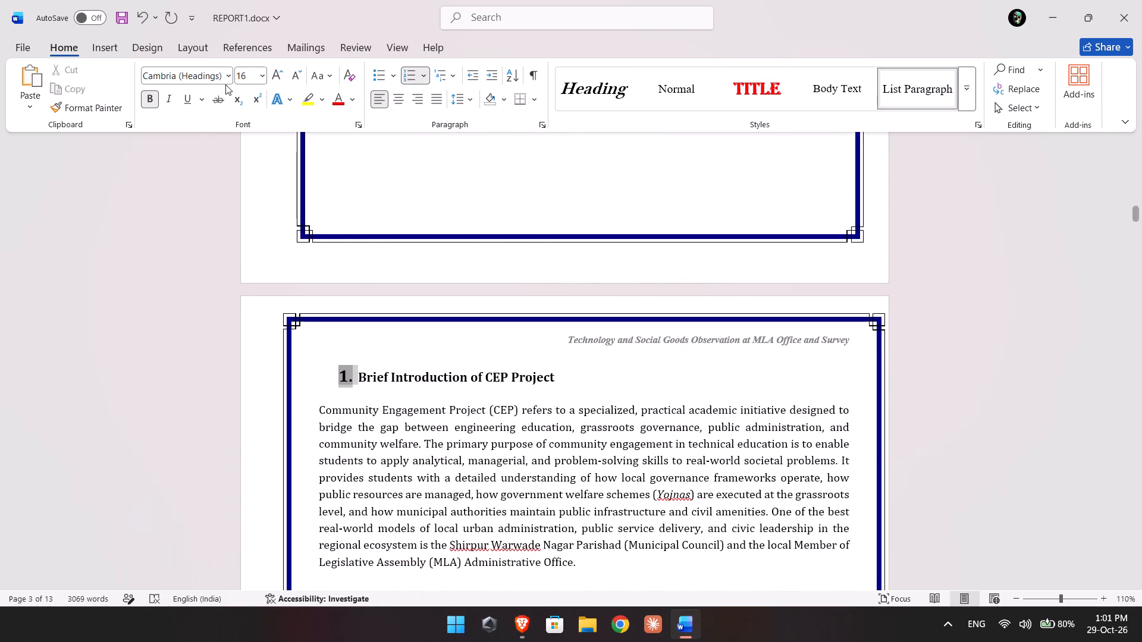
left_click(245, 77)
type("12")
key("Return")
Insert a line break before the "2.Objective of the CEP Project" heading to push it back onto page 4.
scroll(560, 345, "down", 6)
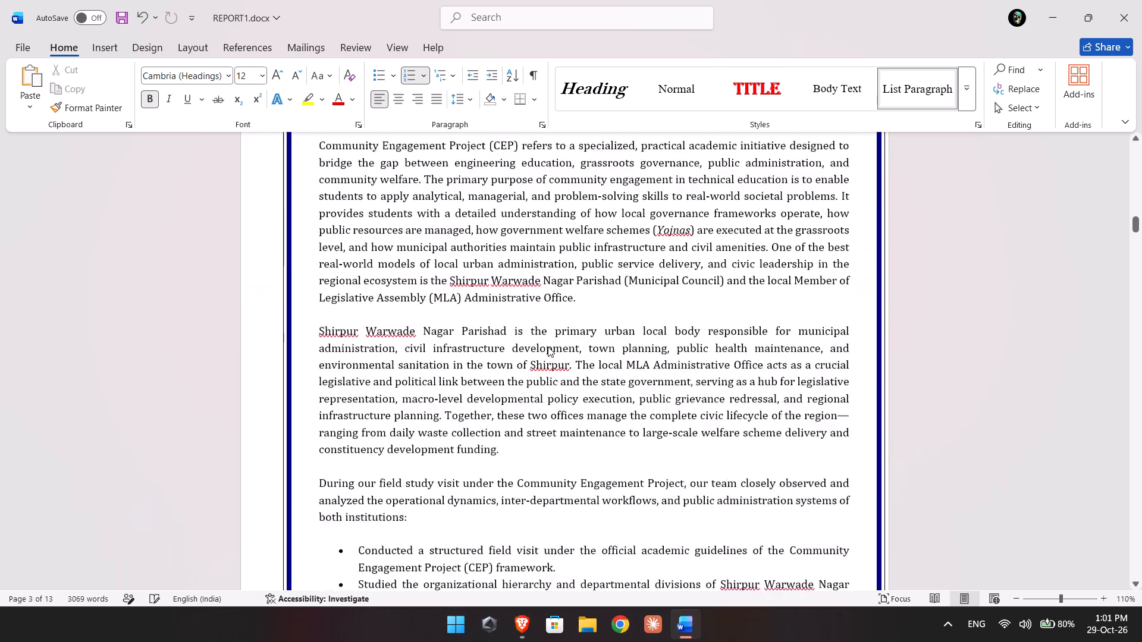
scroll(548, 347, "down", 17)
scroll(551, 372, "up", 7)
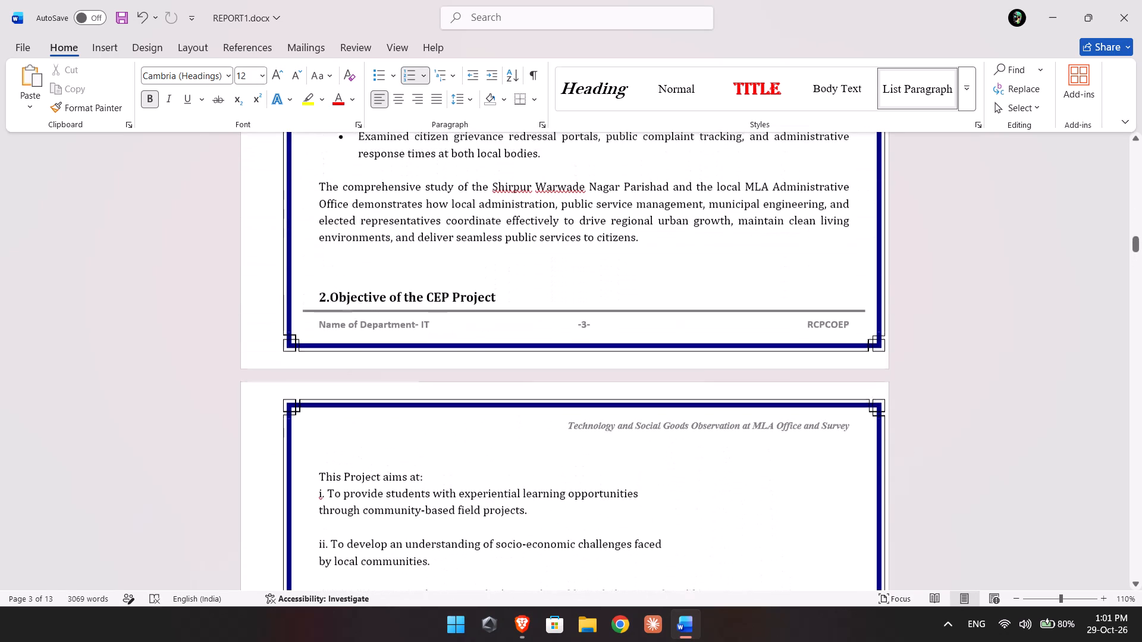
left_click(321, 299)
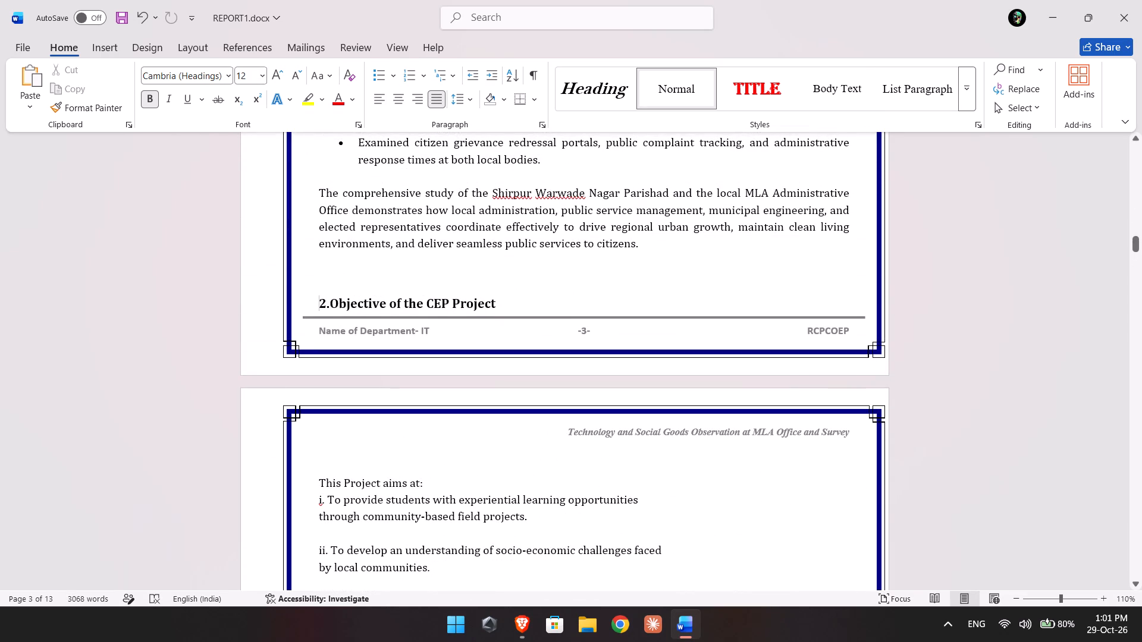
key("Return")
Change the font of the "3. Intended Course Outcomes of CEP Project" heading to Cambria.
scroll(607, 372, "down", 19)
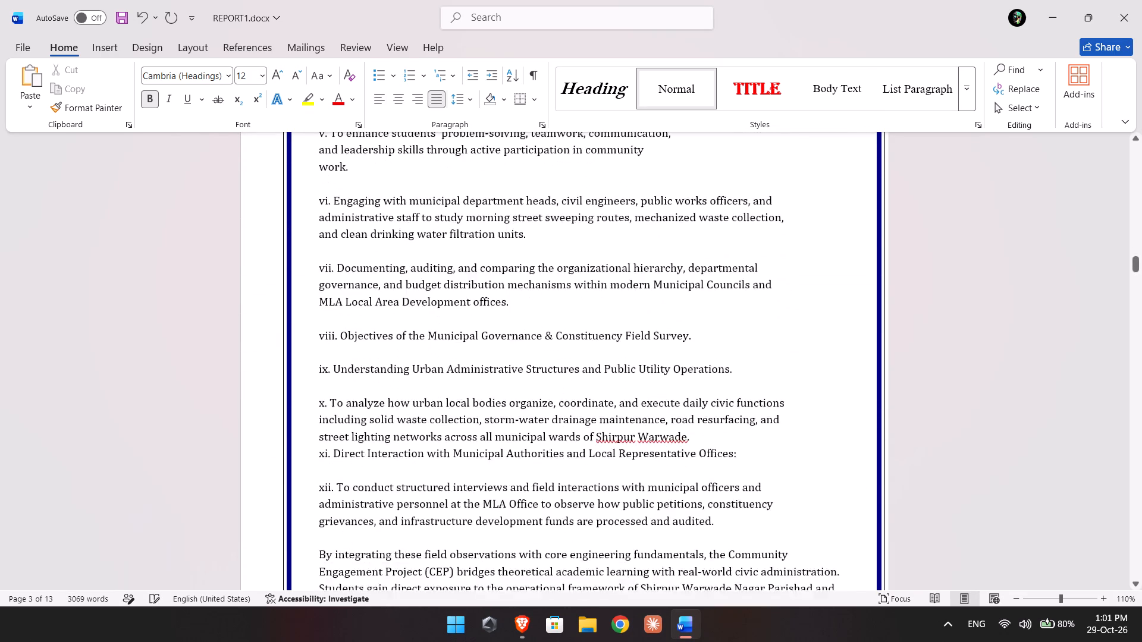
scroll(612, 371, "down", 8)
left_click_drag(563, 317, 281, 319)
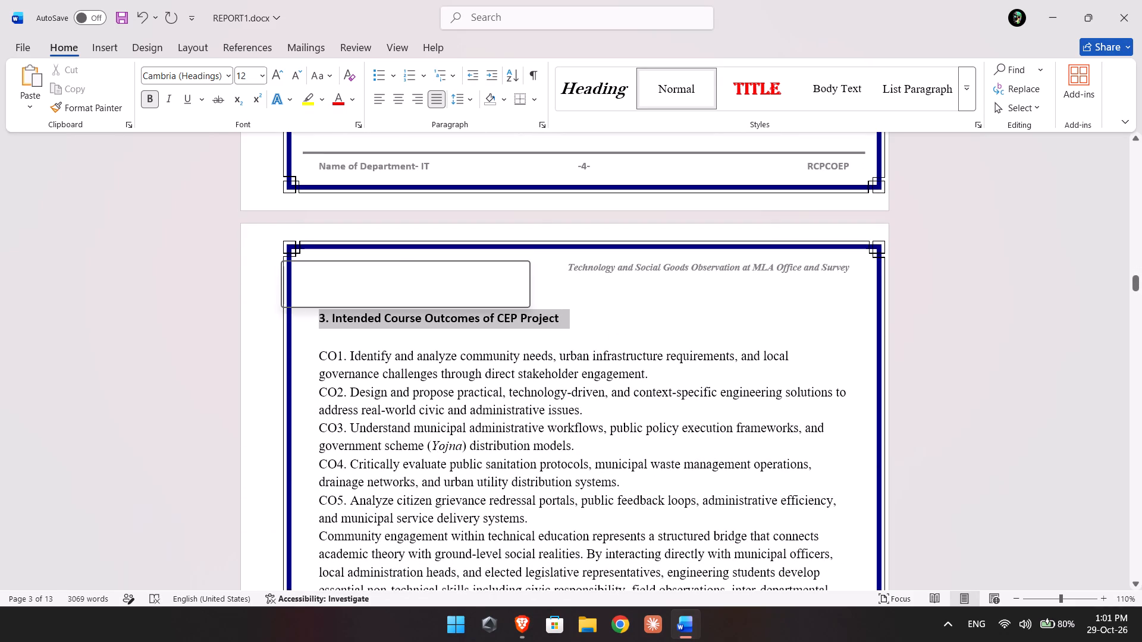
left_click(342, 272)
key("c")
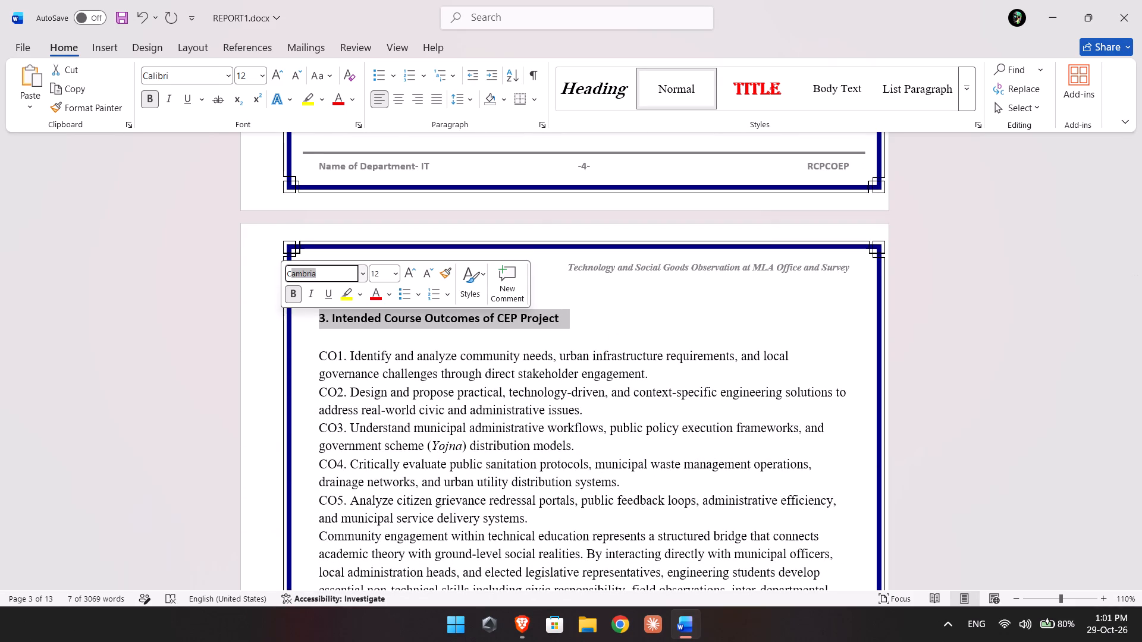
key("Right")
key("Return")
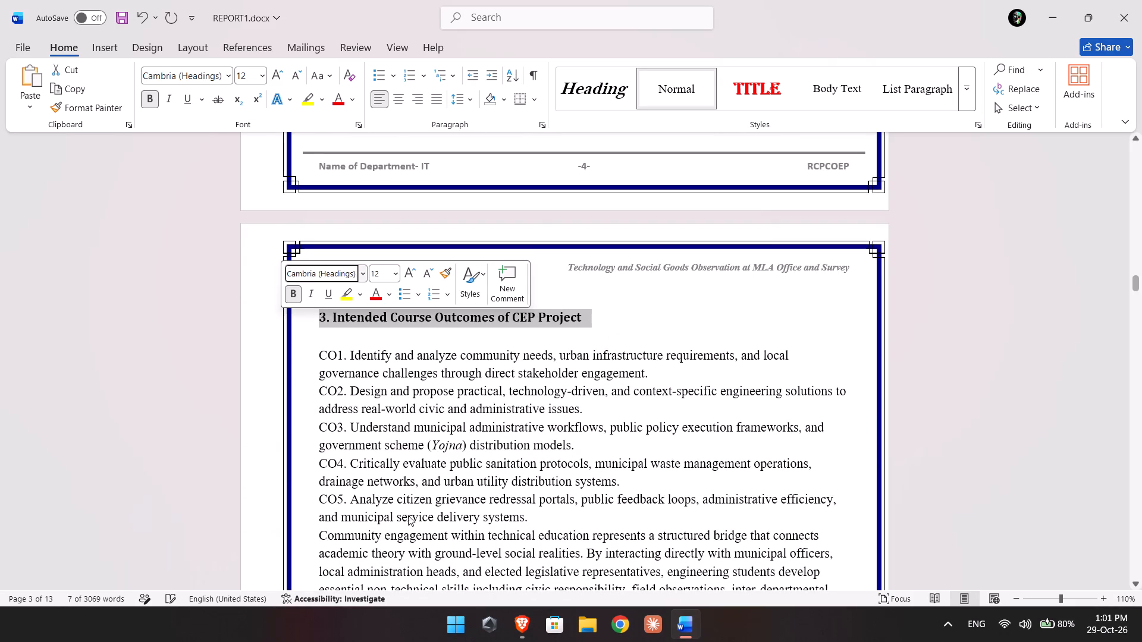
left_click(450, 473)
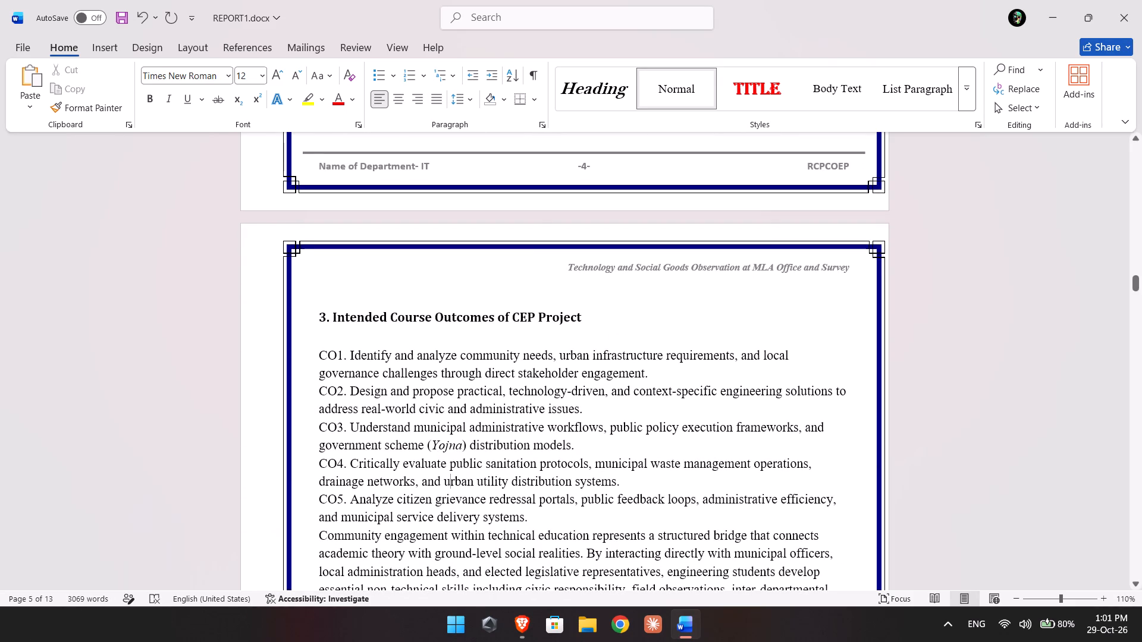
Replace the CO1 outcome with the copied syllabus text "Identify and analyze real-life socio-economic issues through fieldbased learning experiences." and start CO2 on a new line.
left_click_drag(648, 372, 368, 356)
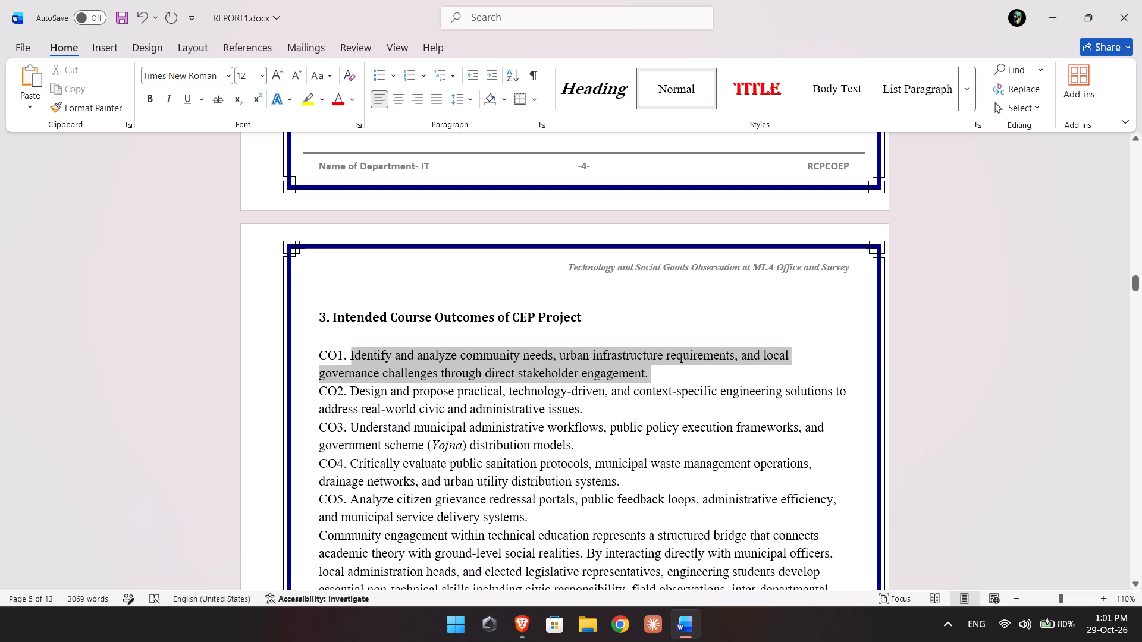
left_click_drag(368, 356, 327, 353)
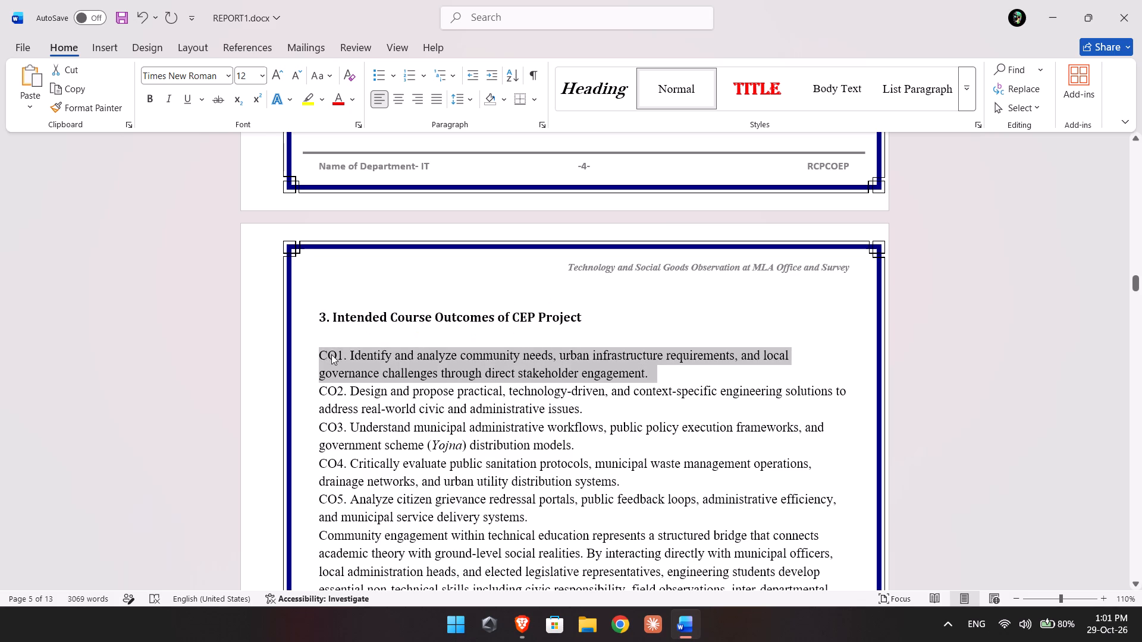
key("ctrl+v")
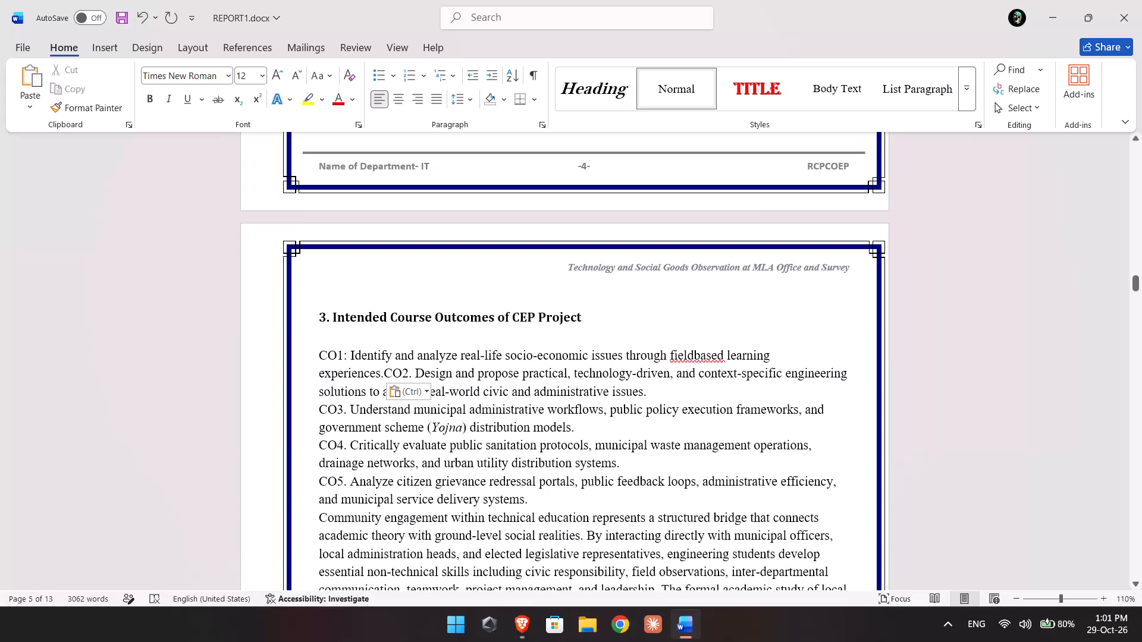
key("period")
key("BackSpace")
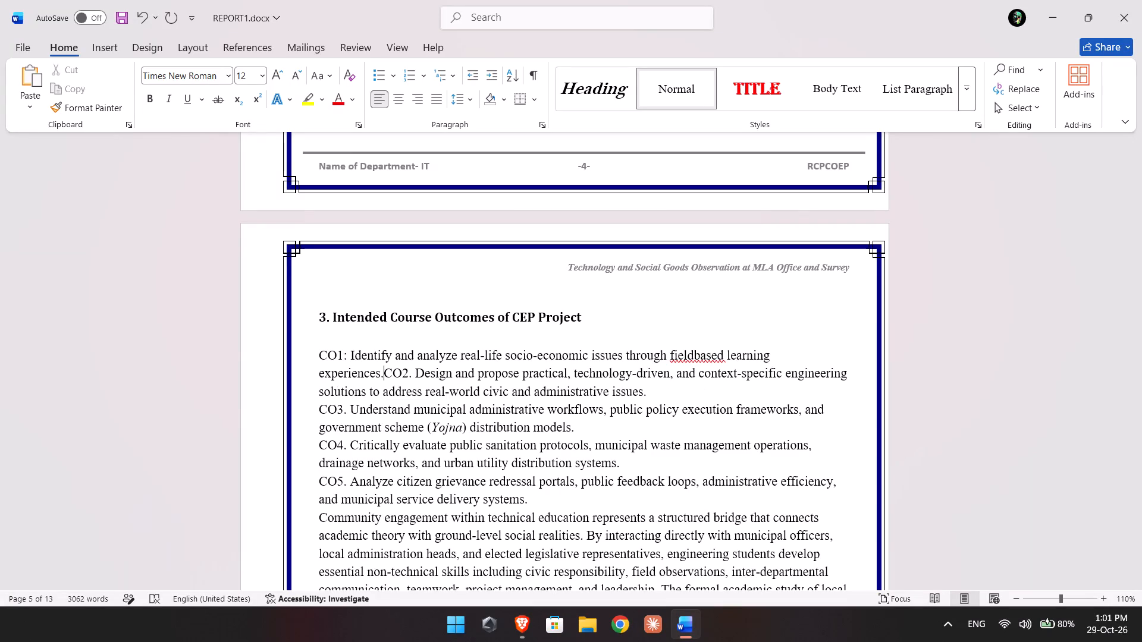
key("Return")
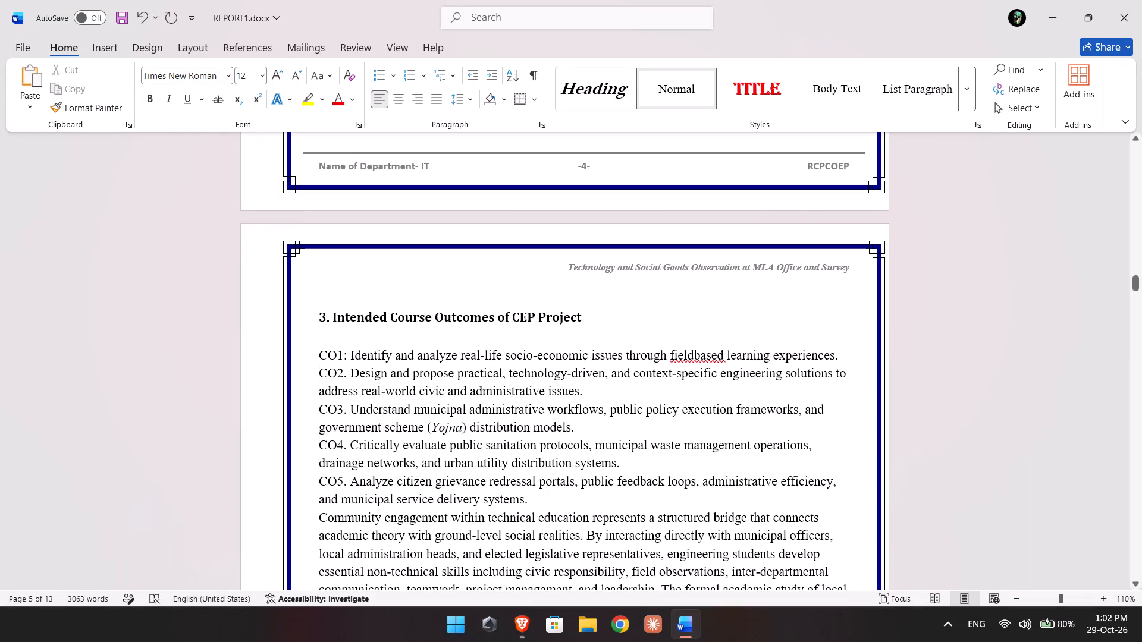
left_click(524, 620)
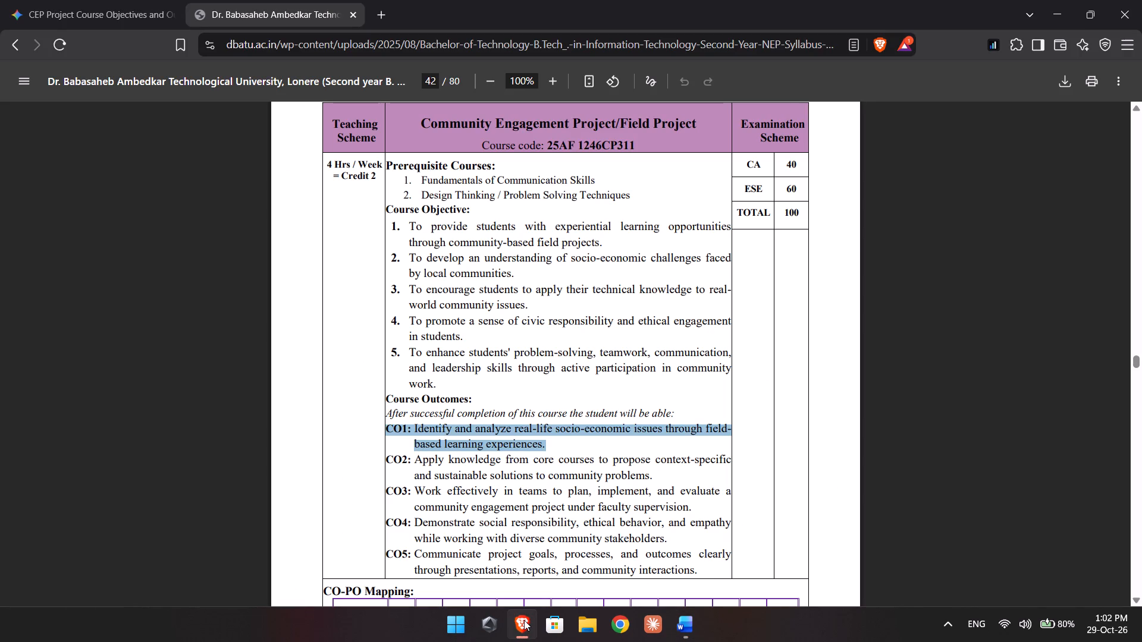
left_click(524, 620)
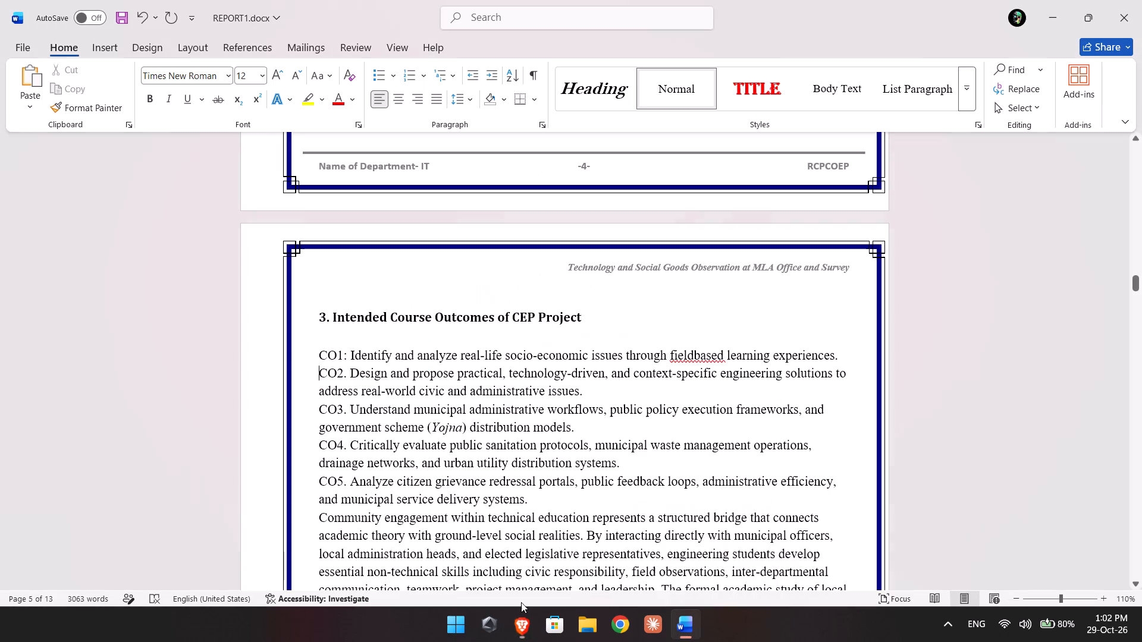
Set the chapter 3 body text, from CO1 through the last student learning outcomes bullet, to font size 11.
left_click_drag(321, 355, 467, 424)
scroll(463, 422, "down", 5)
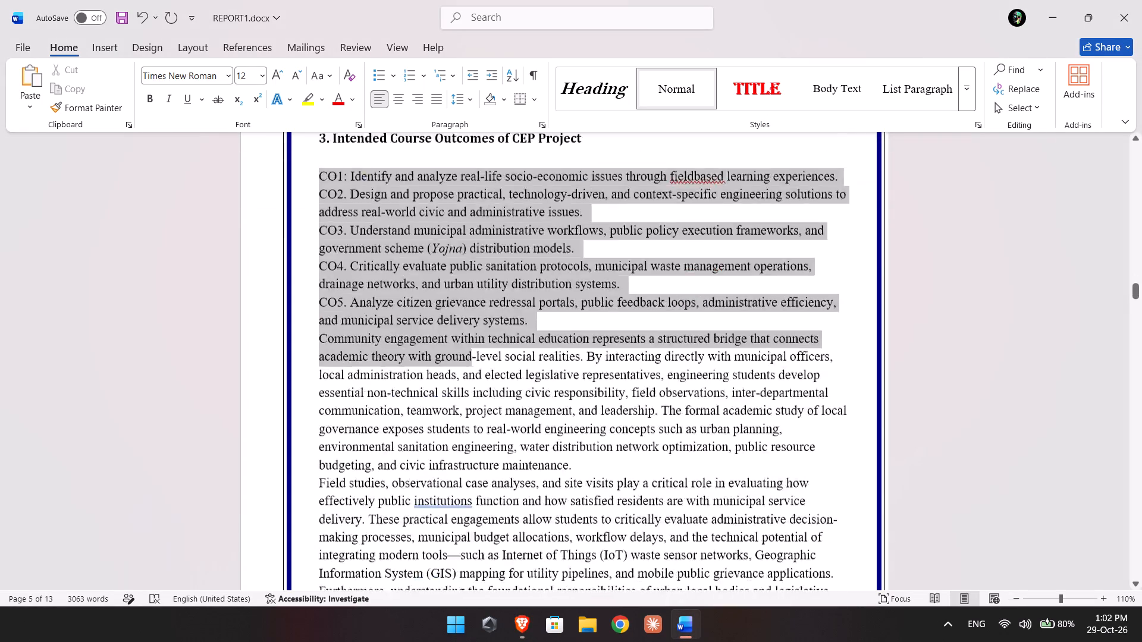
left_click_drag(467, 424, 582, 322)
scroll(526, 401, "down", 9)
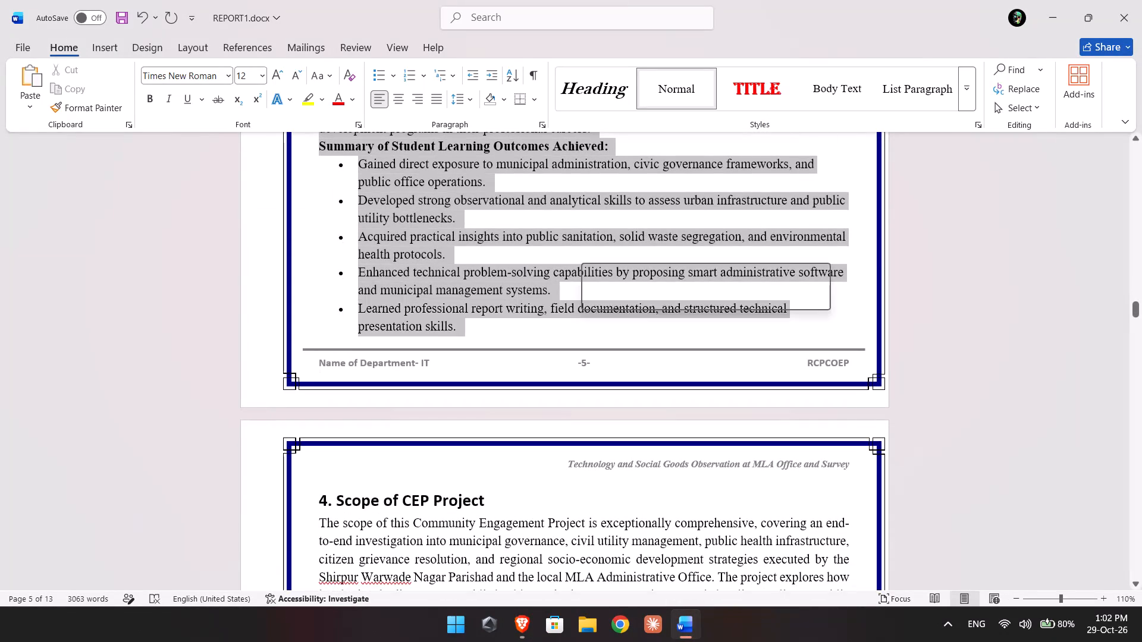
left_click(685, 275)
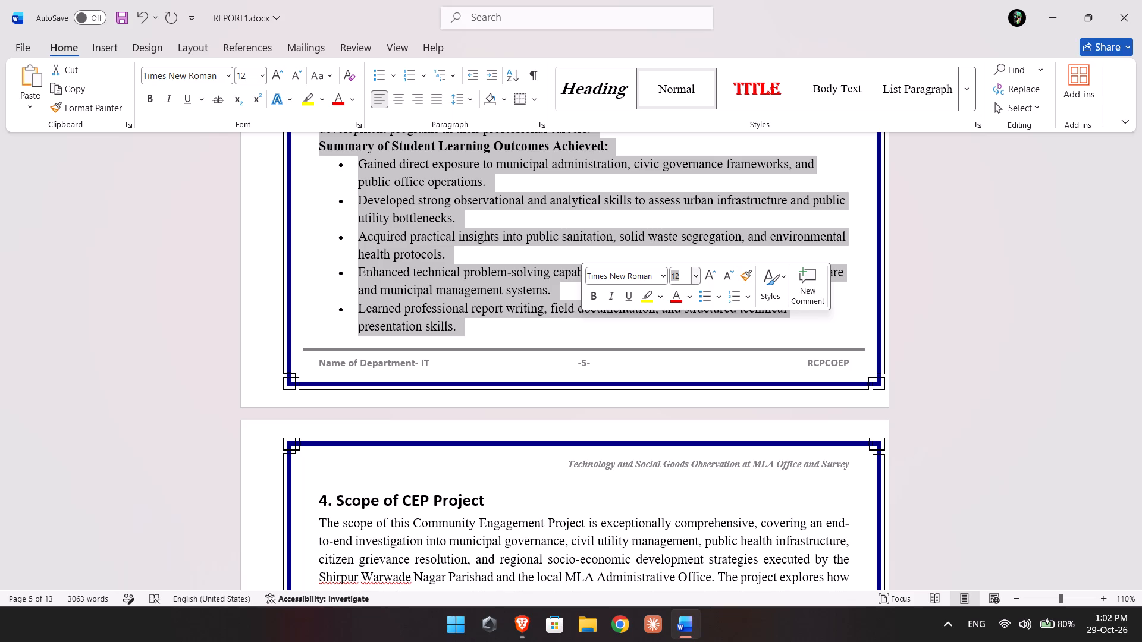
type("11")
key("Return")
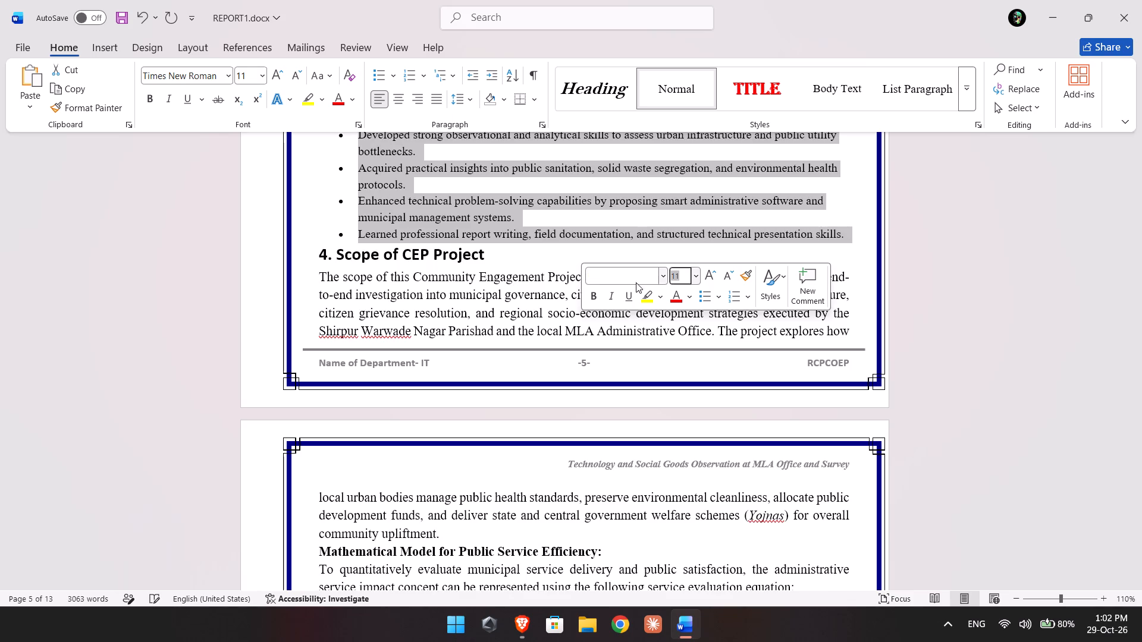
Change the font of the same chapter 3 body text and bullets to Cambria.
left_click(648, 272)
key("c")
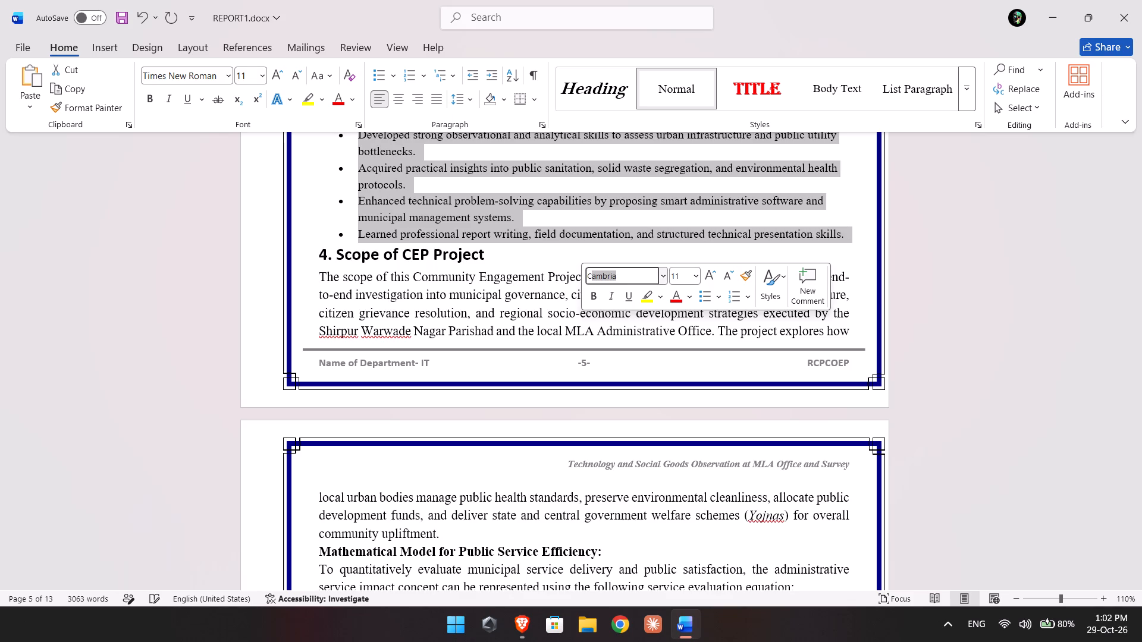
key("Right")
key("Return")
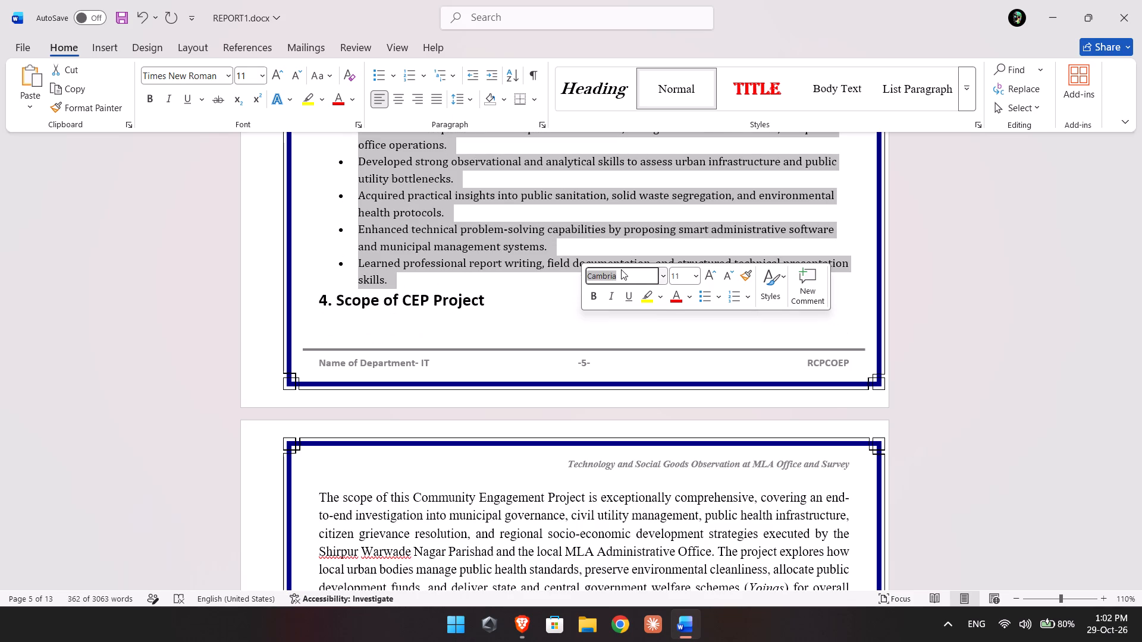
left_click(222, 80)
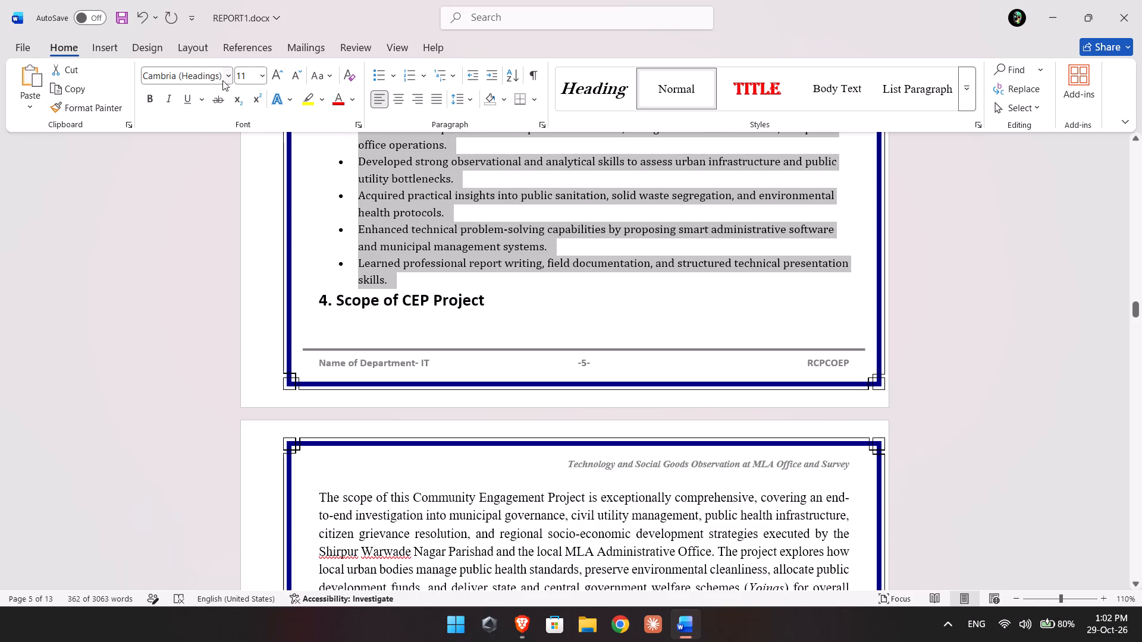
left_click(233, 77)
left_click(225, 74)
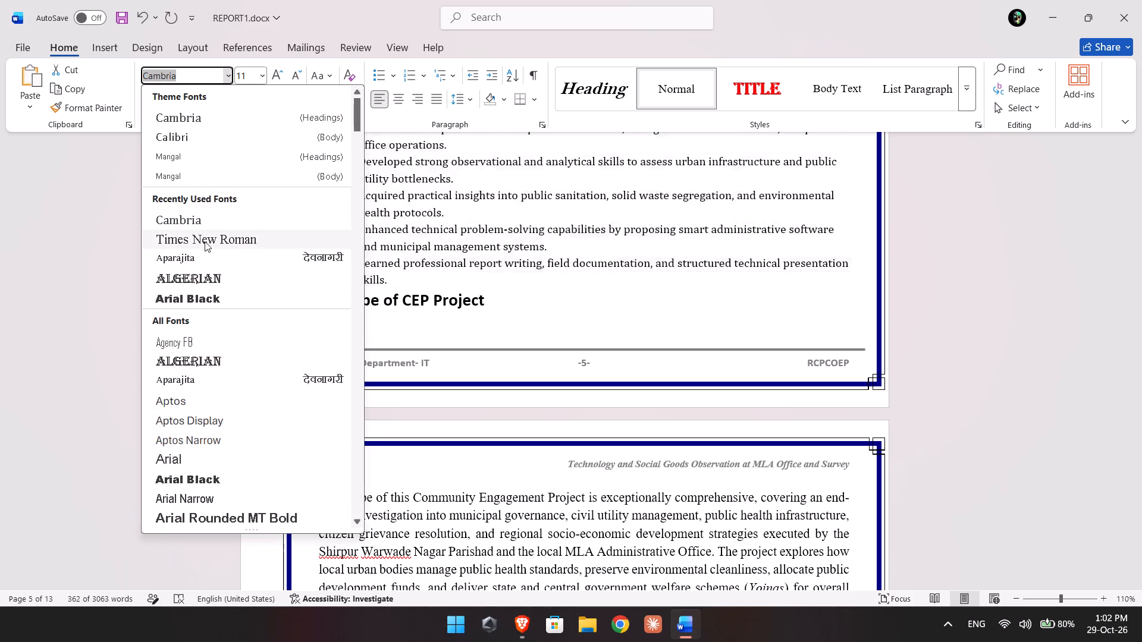
left_click(206, 221)
Insert two line breaks before the "4. Scope of CEP Project" heading to push it onto the next page.
left_click(313, 301)
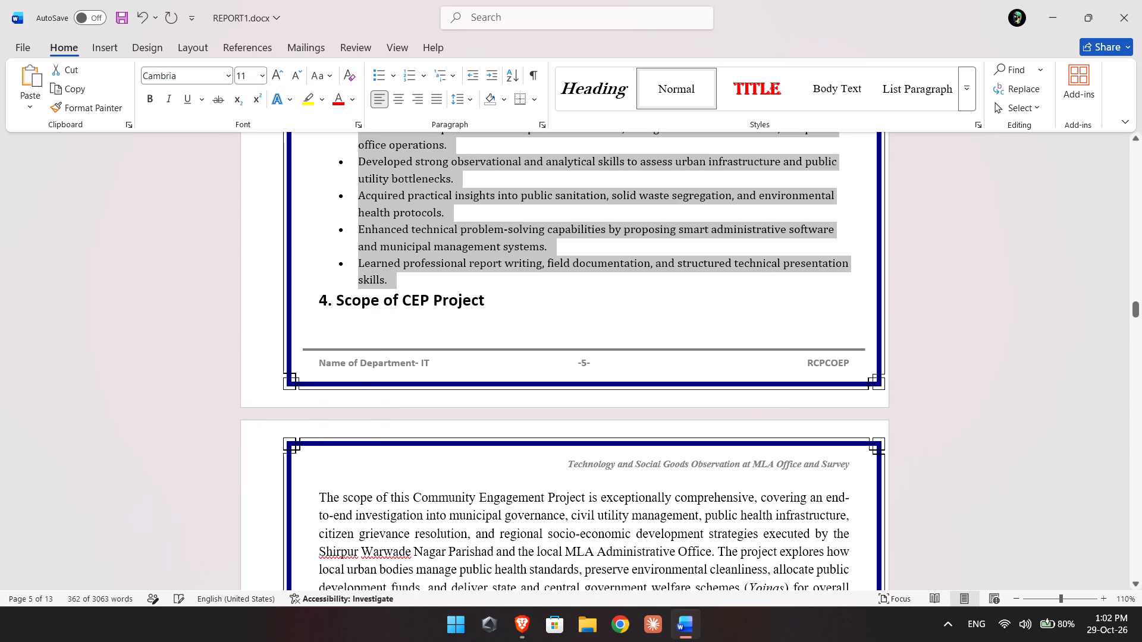
key("Return")
key("Return")
Insert a blank line before each of the CO2, CO3, CO4 and CO5 outcomes to separate them.
scroll(462, 257, "up", 2)
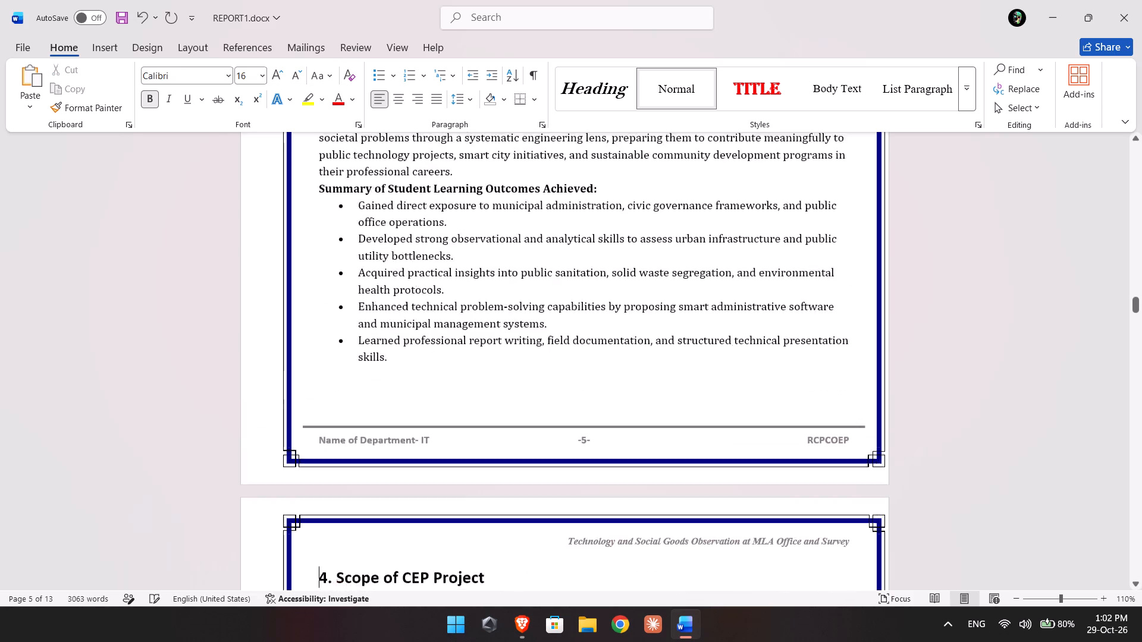
scroll(467, 257, "up", 11)
scroll(465, 247, "down", 3)
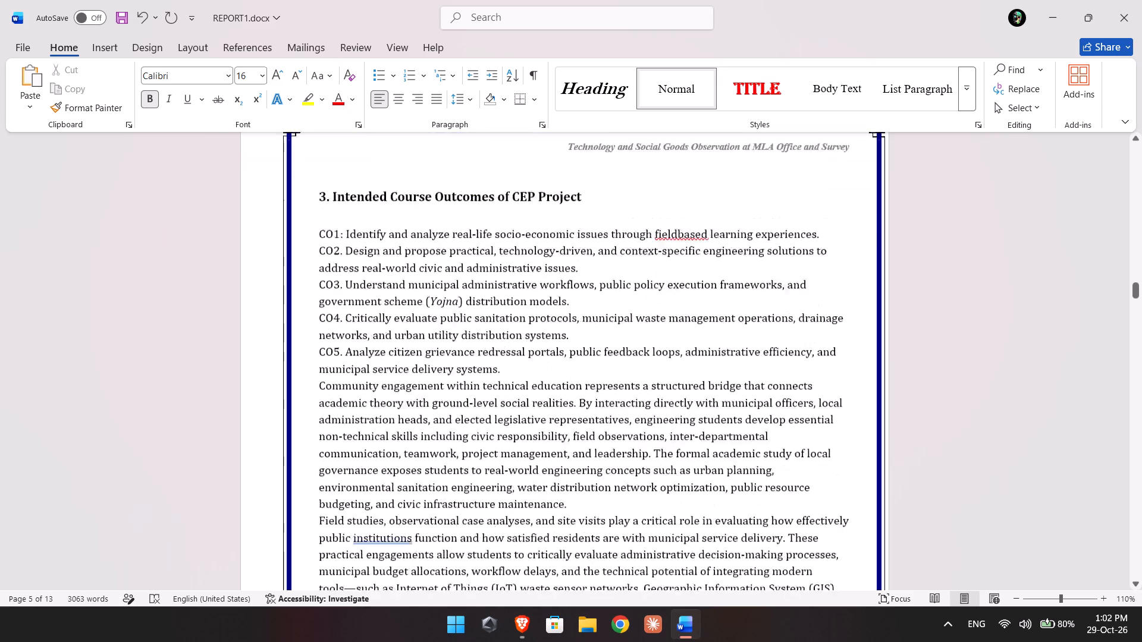
scroll(465, 247, "down", 1)
scroll(415, 260, "up", 4)
left_click(318, 321)
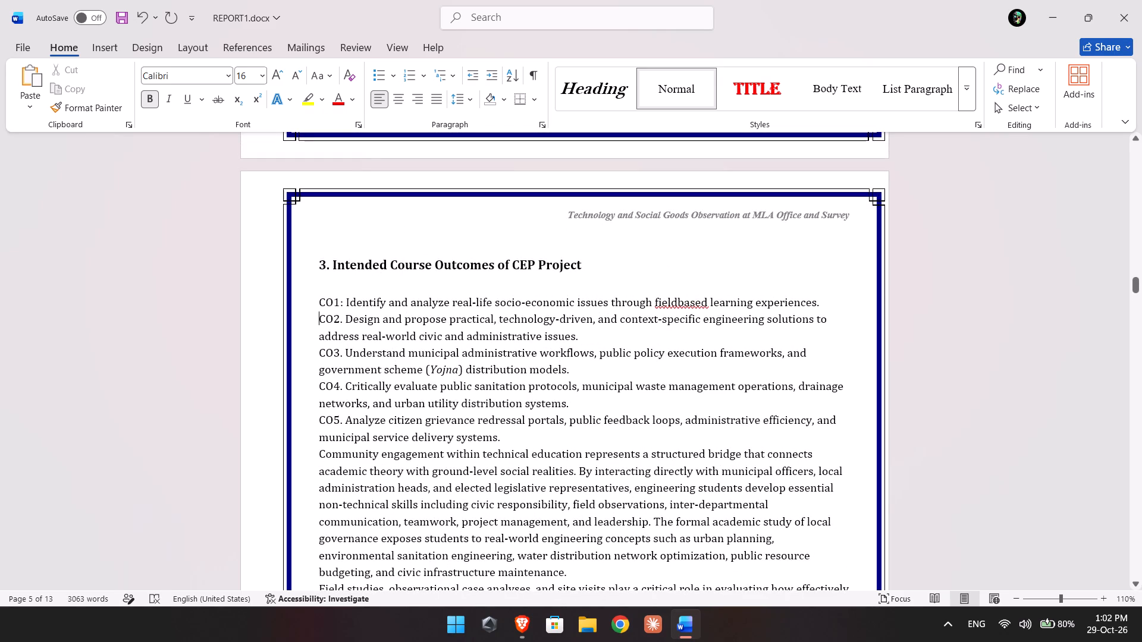
key("Return")
key("Down")
key("Down")
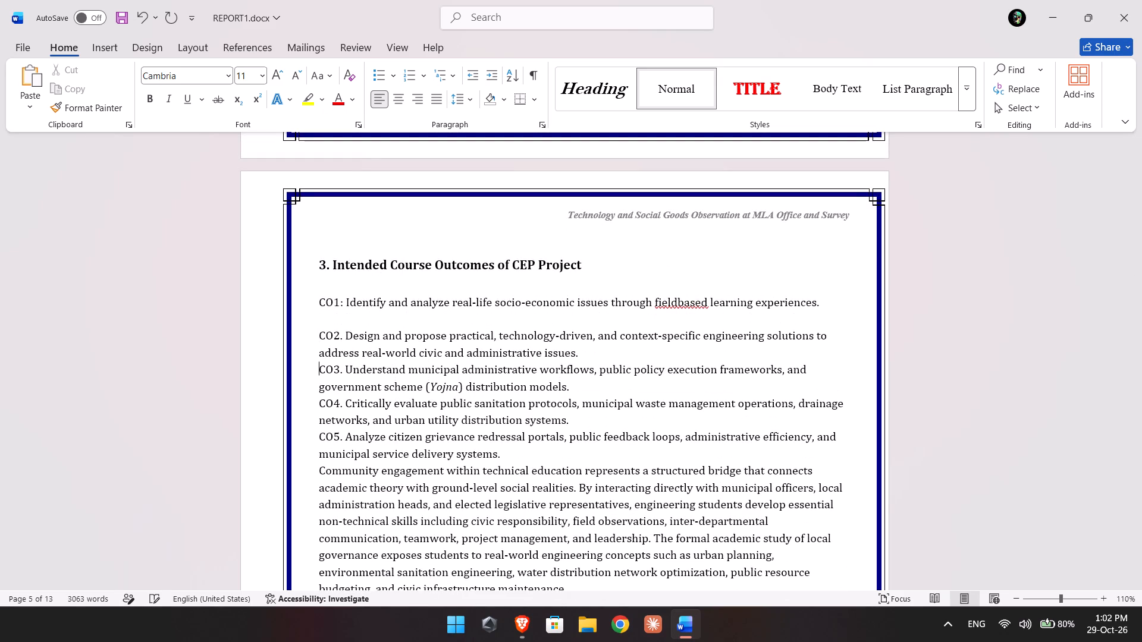
key("Return")
key("Down")
key("Down")
key("Return")
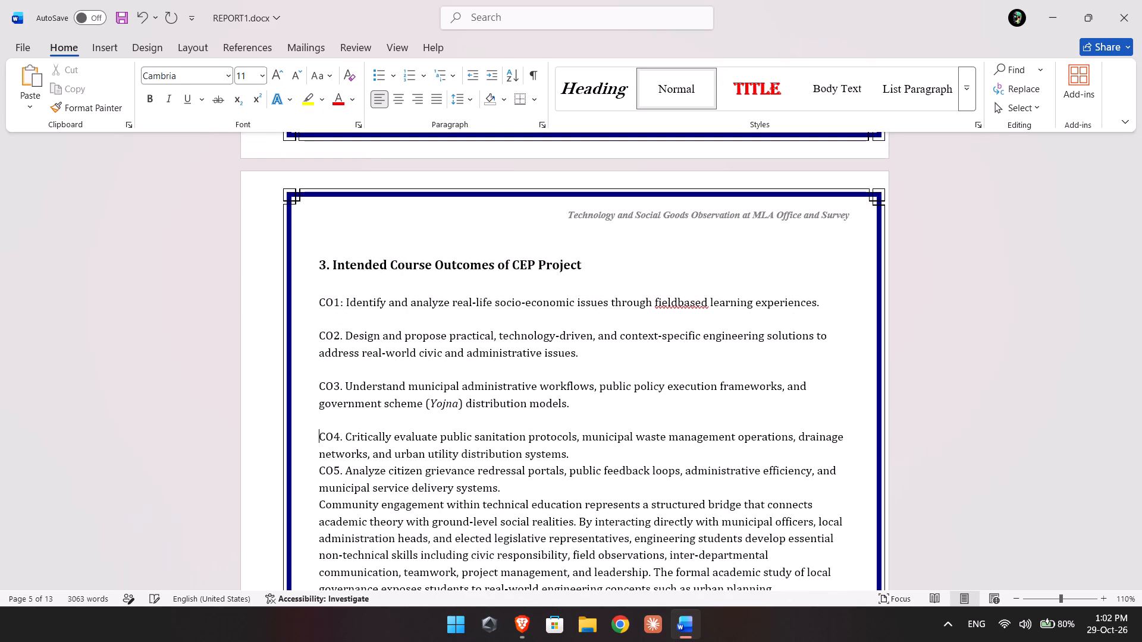
key("Down")
key("Down")
key("Return")
Delete the overflowing bullet "Learned professional report writing, field documentation, and structured technical presentation skills." and the blank line after it on page 6.
scroll(513, 283, "down", 16)
scroll(493, 316, "up", 3)
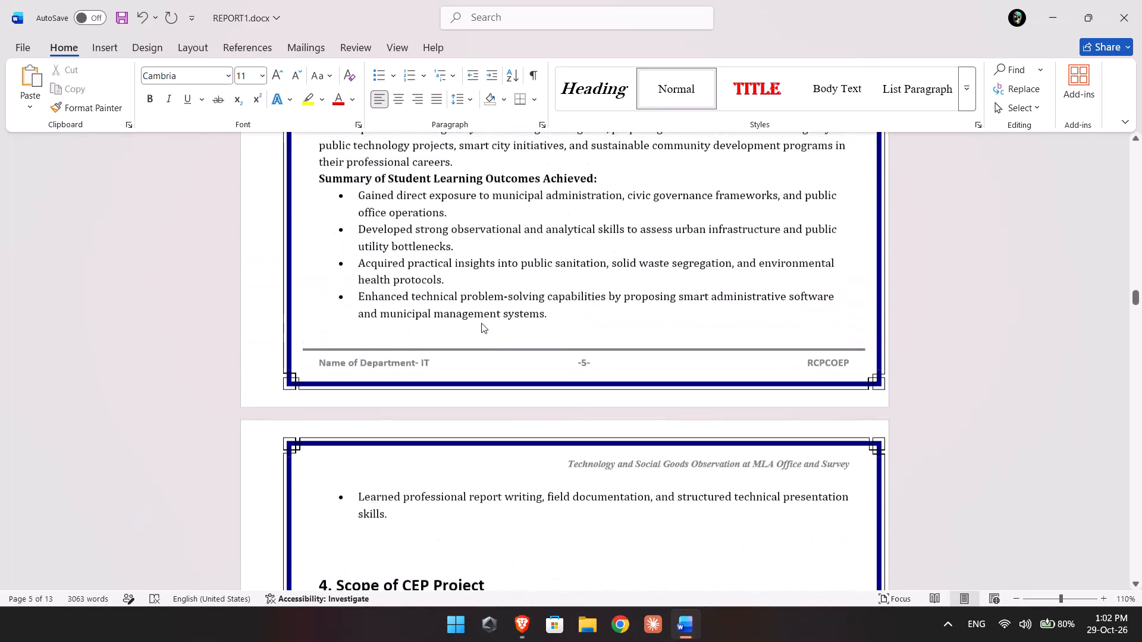
scroll(475, 323, "up", 8)
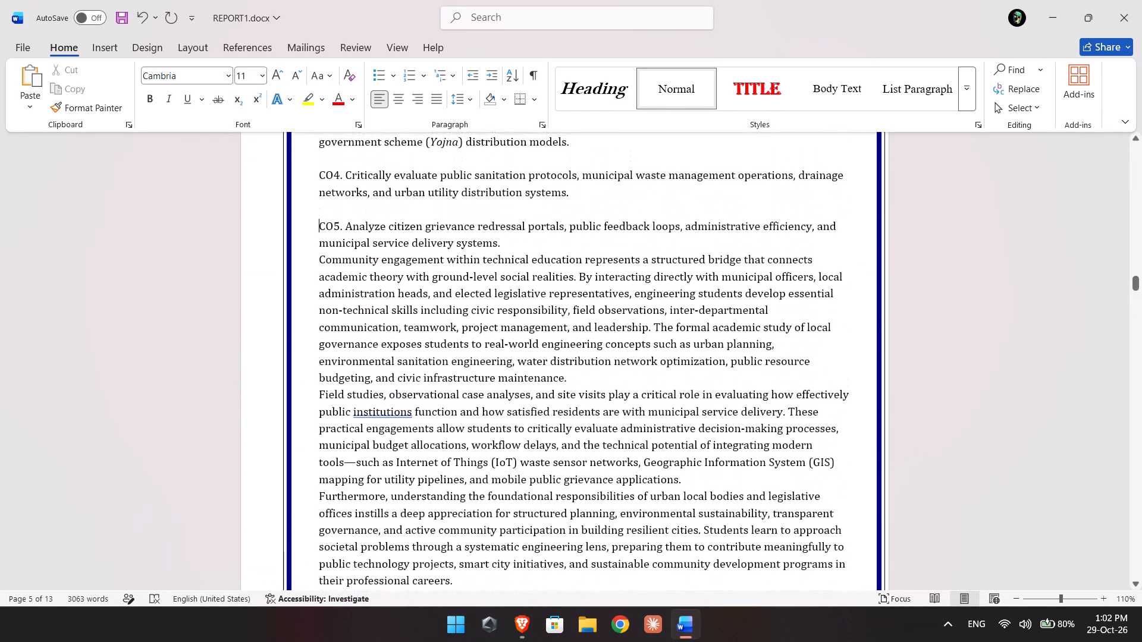
scroll(475, 323, "up", 1)
scroll(409, 310, "up", 2)
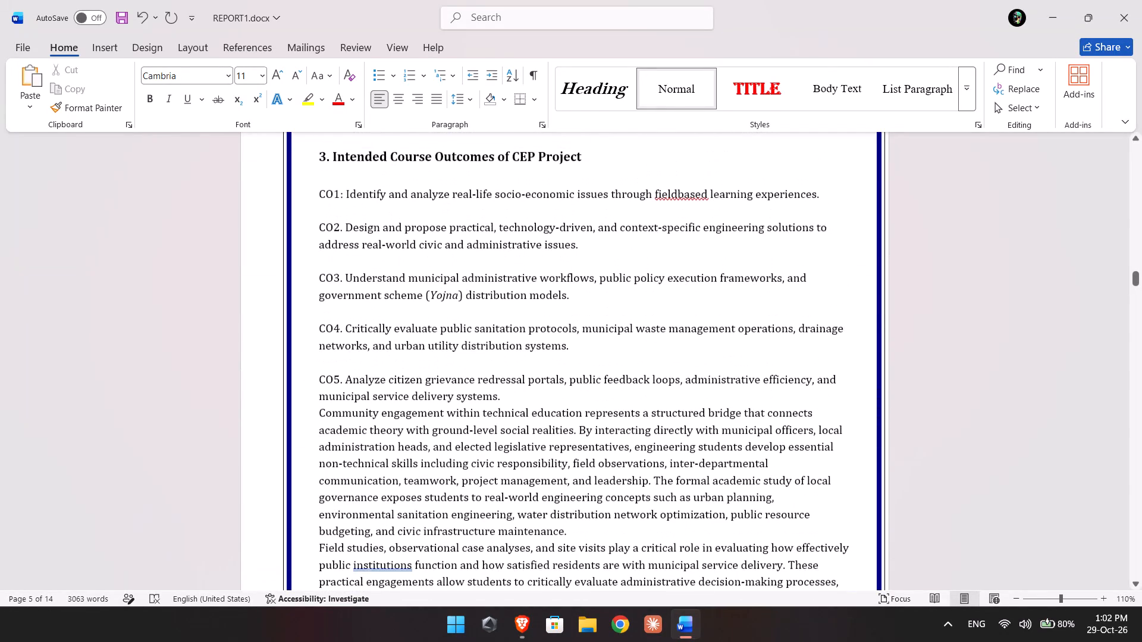
scroll(419, 328, "up", 1)
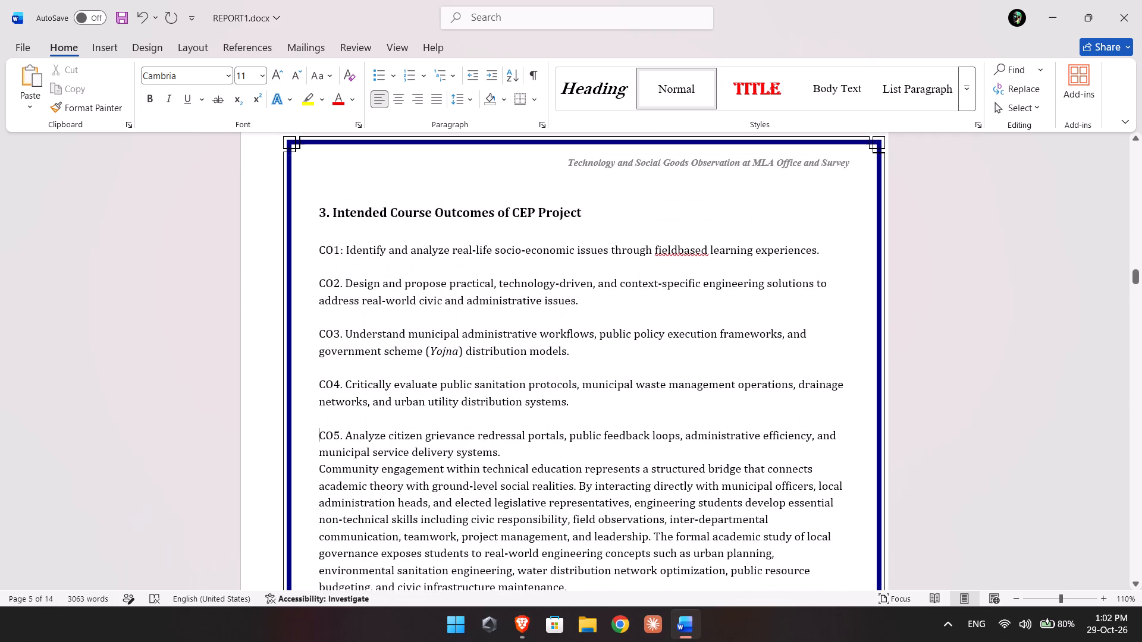
scroll(418, 331, "down", 12)
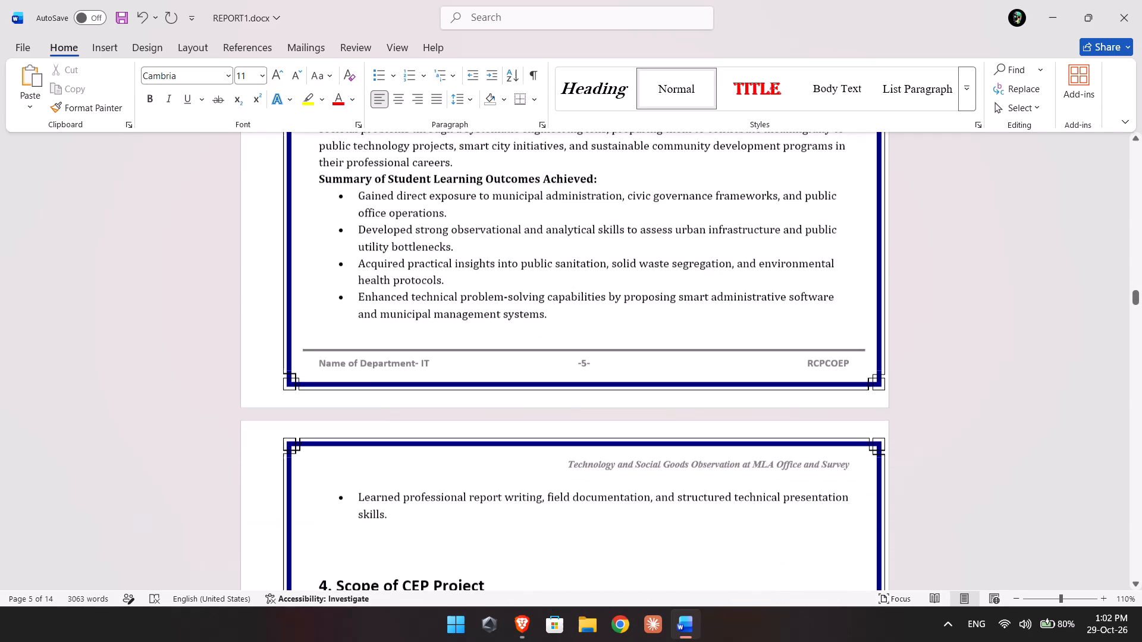
left_click(416, 514)
left_click_drag(436, 564, 331, 487)
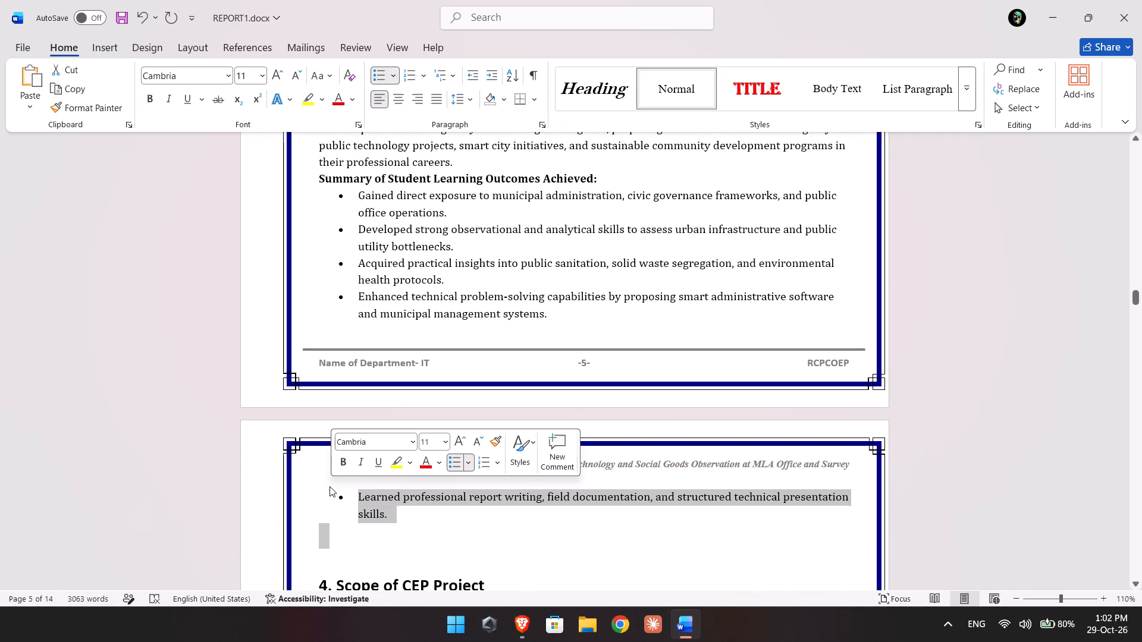
key("BackSpace")
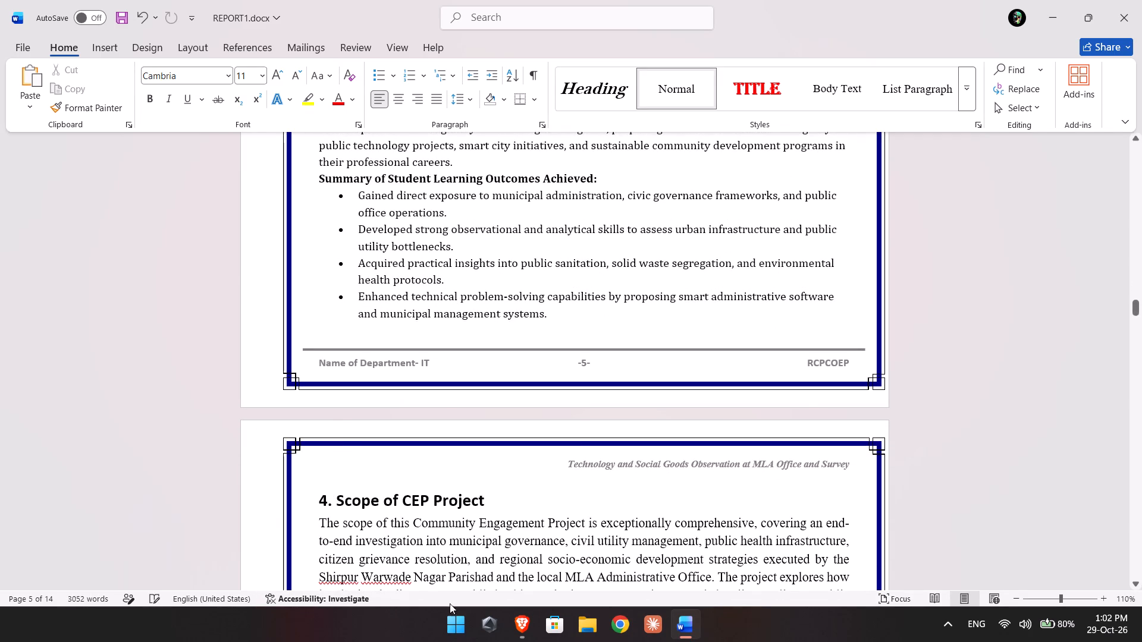
Set the "4. Scope of CEP Project" heading on page 6 to font size 12.
scroll(431, 603, "down", 7)
scroll(403, 405, "down", 4)
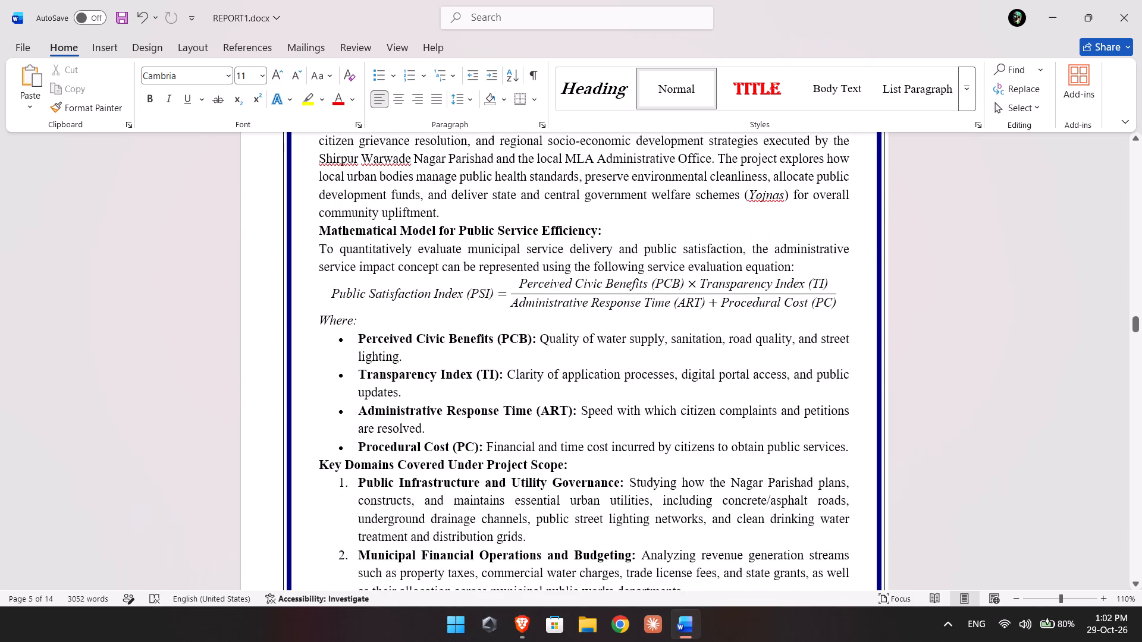
scroll(447, 399, "down", 2, "ctrl")
scroll(447, 399, "up", 5)
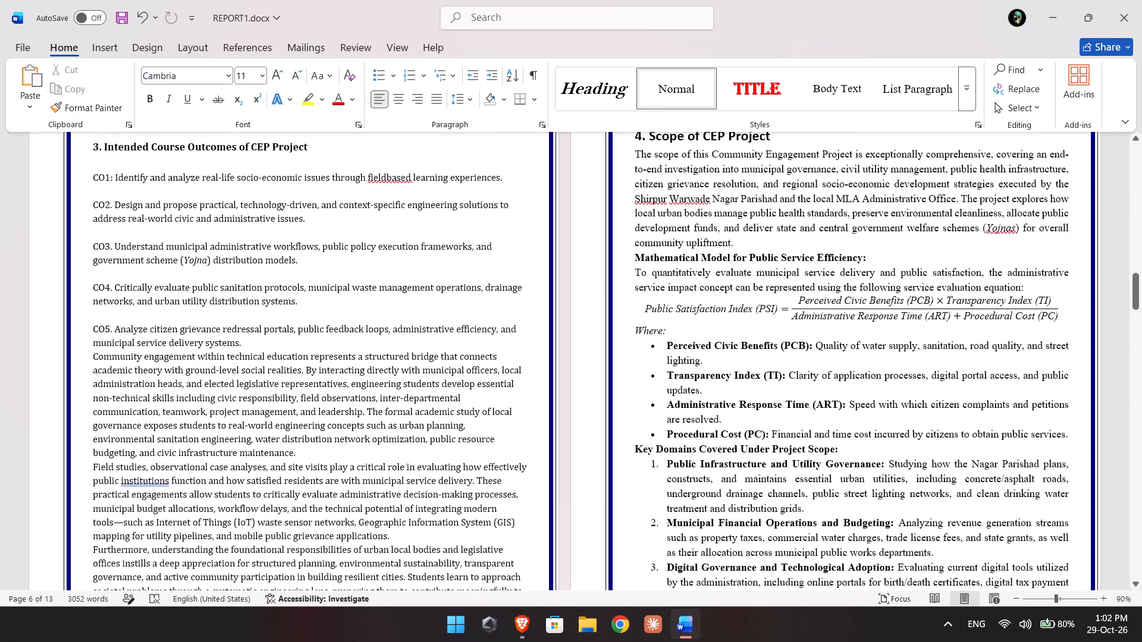
scroll(444, 399, "up", 1, "ctrl")
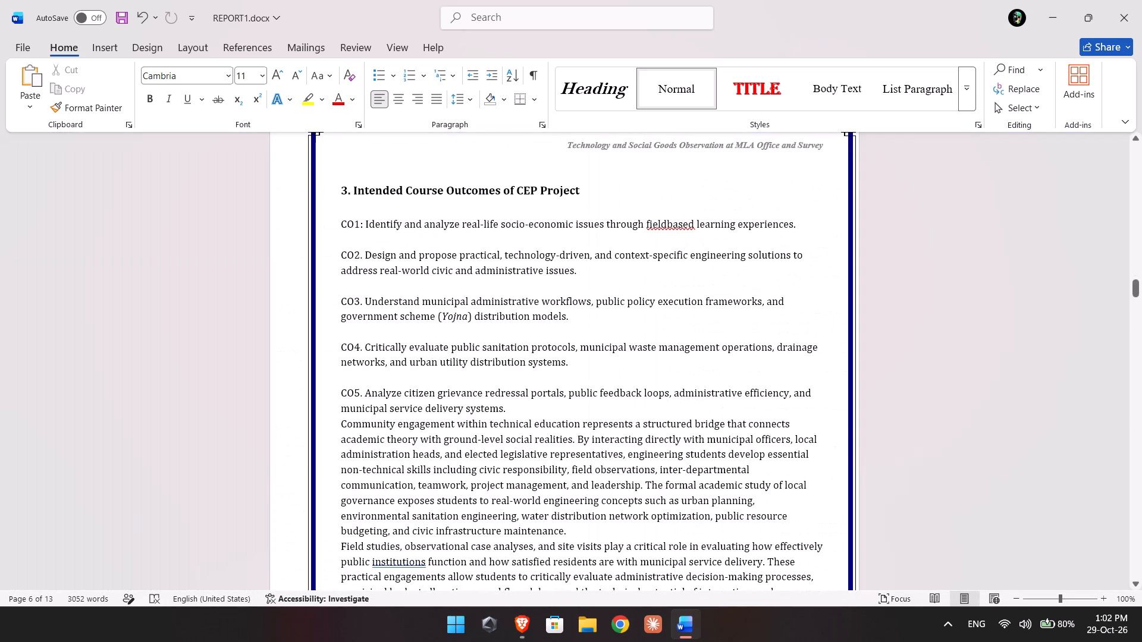
scroll(406, 296, "up", 2)
scroll(406, 296, "down", 17)
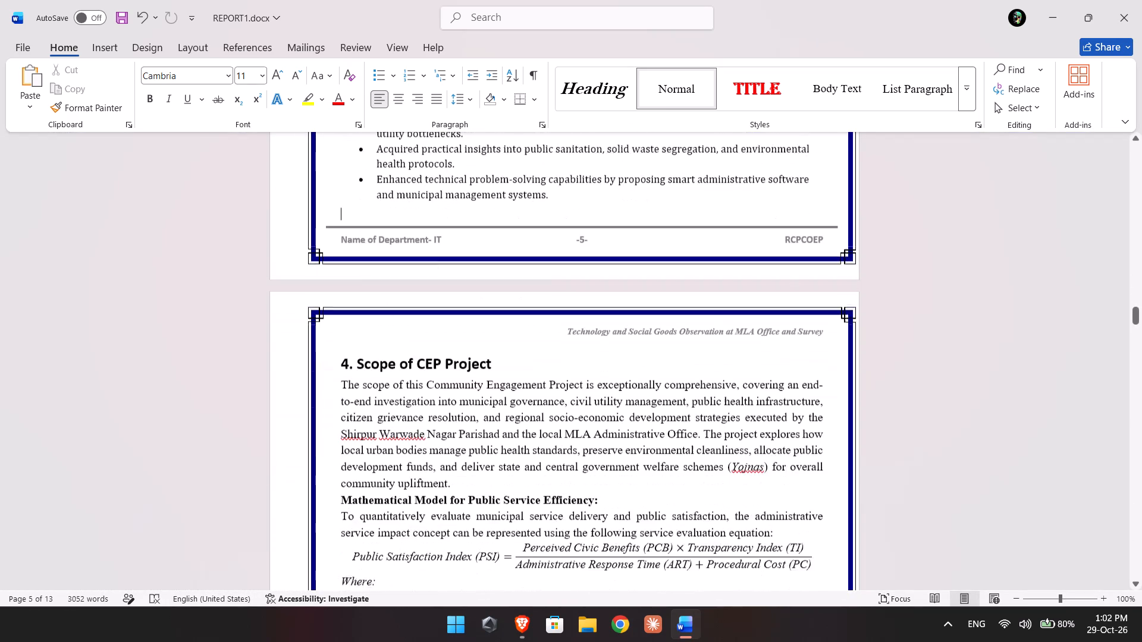
left_click_drag(337, 304, 475, 310)
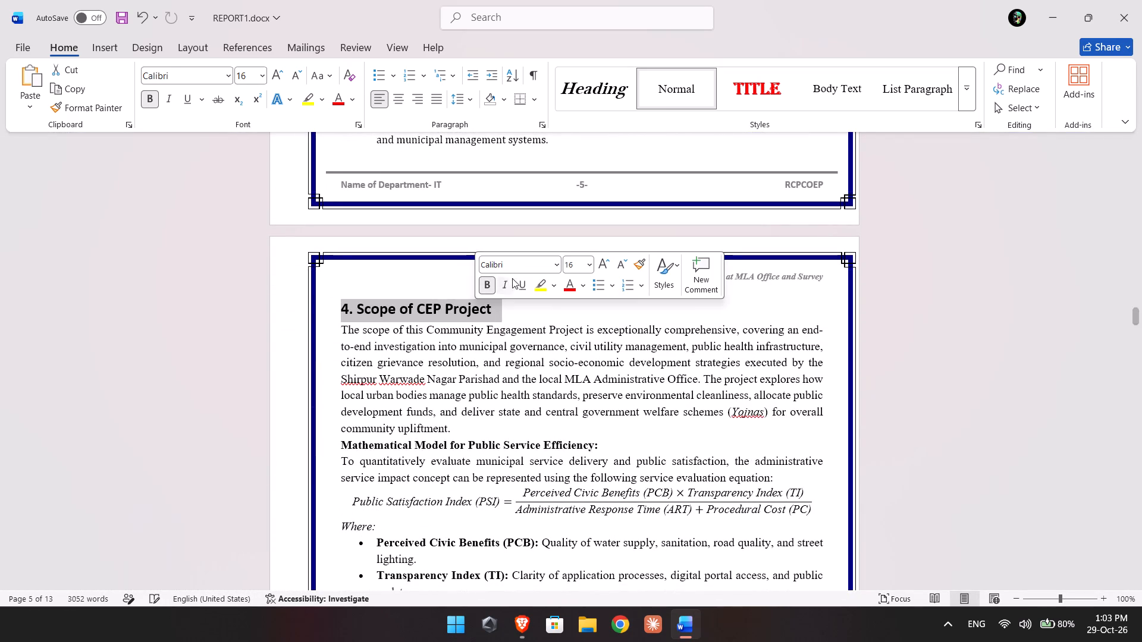
left_click(576, 265)
type("12")
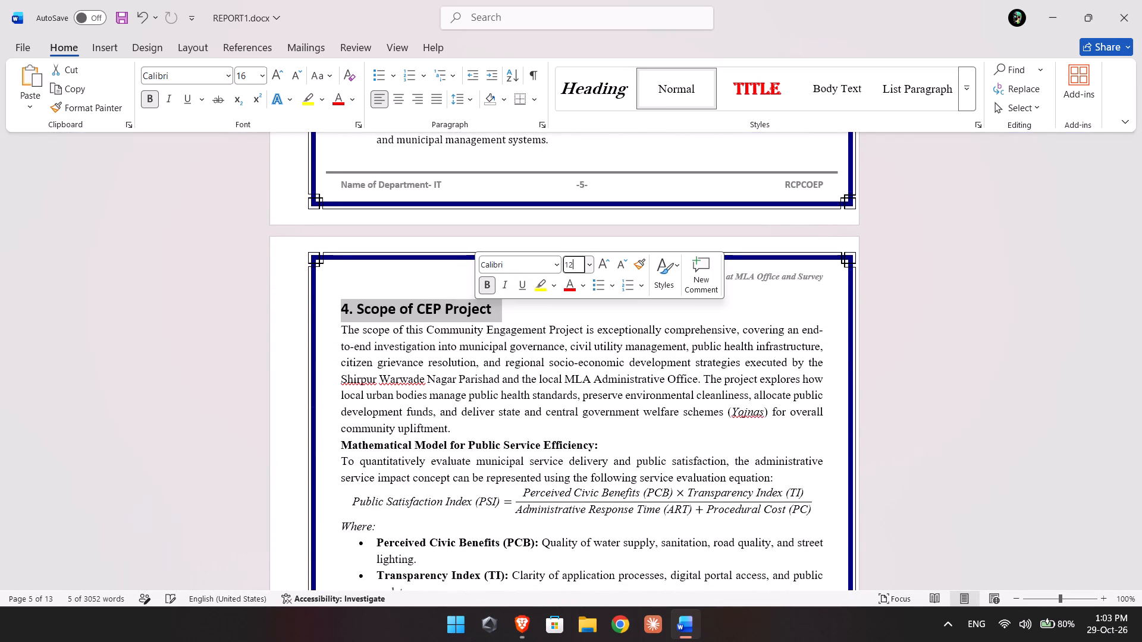
key("Return")
Change the font of the "4. Scope of CEP Project" heading to Cambria (Headings).
left_click(519, 260)
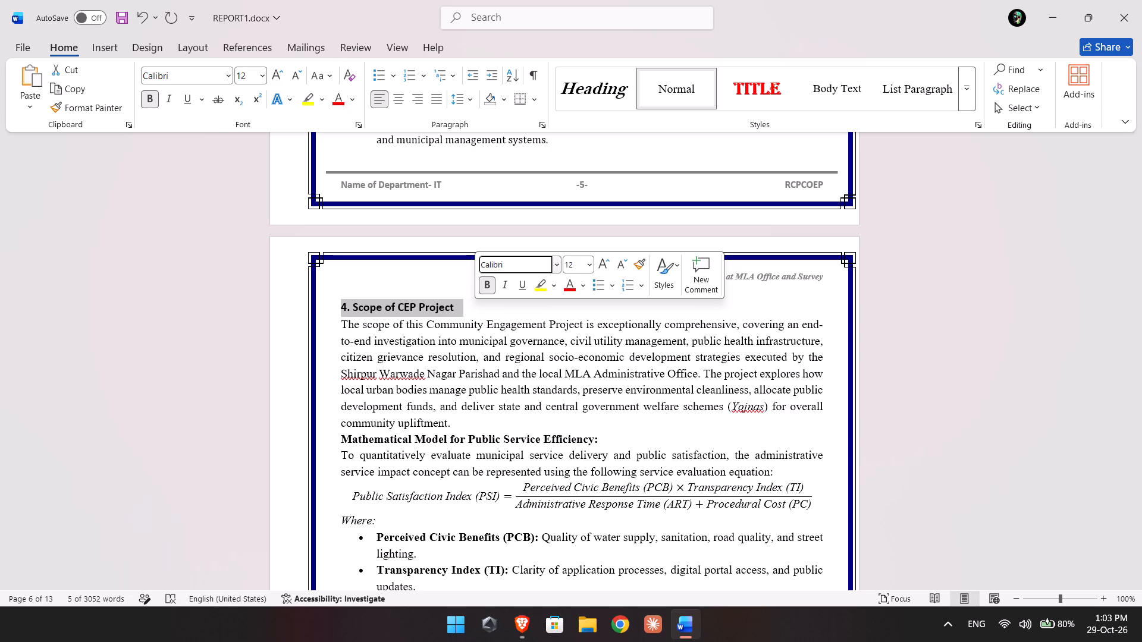
key("c")
key("Return")
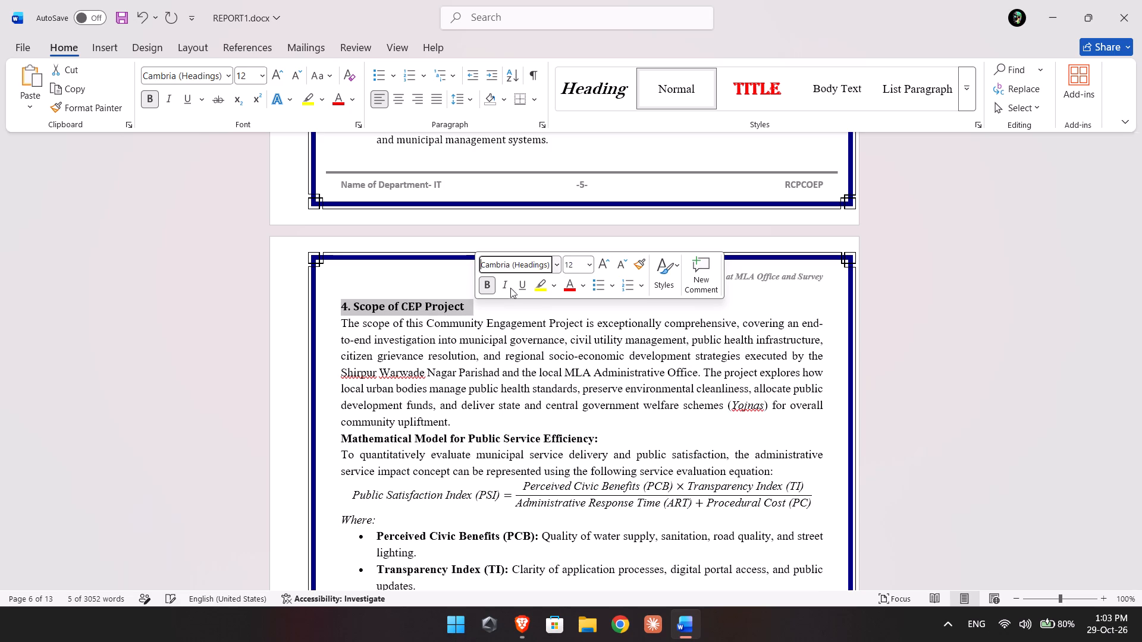
left_click(513, 318)
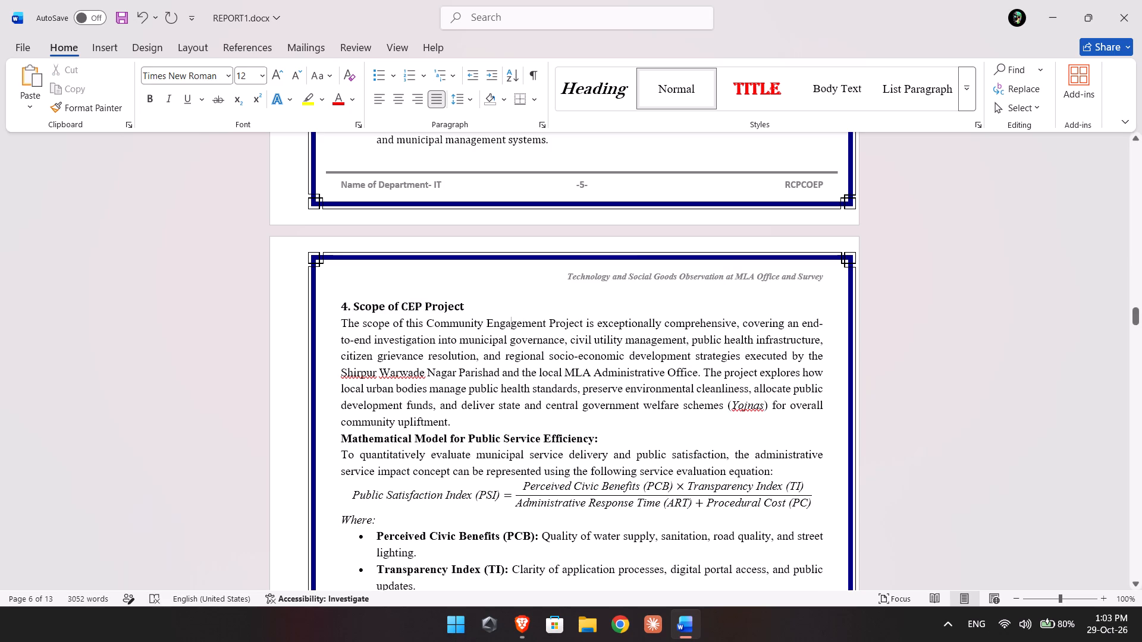
Change the font of all chapter 4 body text, from the opening paragraph through numbered item 5, to Cambria.
left_click_drag(341, 324, 611, 417)
scroll(614, 418, "down", 6)
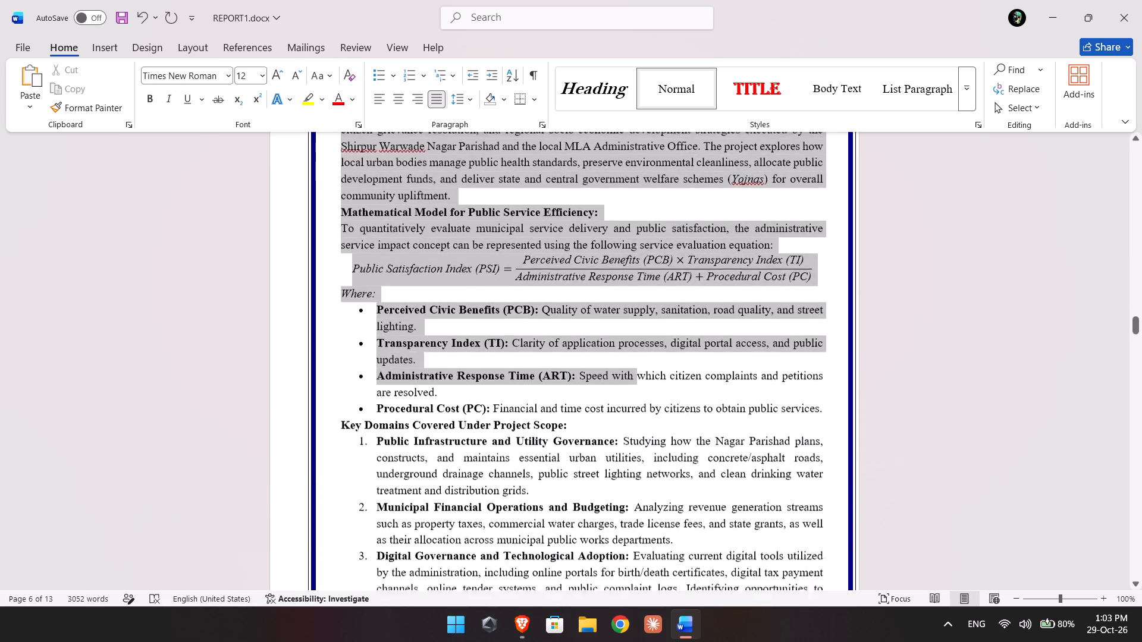
scroll(611, 417, "down", 3)
left_click_drag(611, 417, 547, 404)
scroll(604, 417, "down", 3)
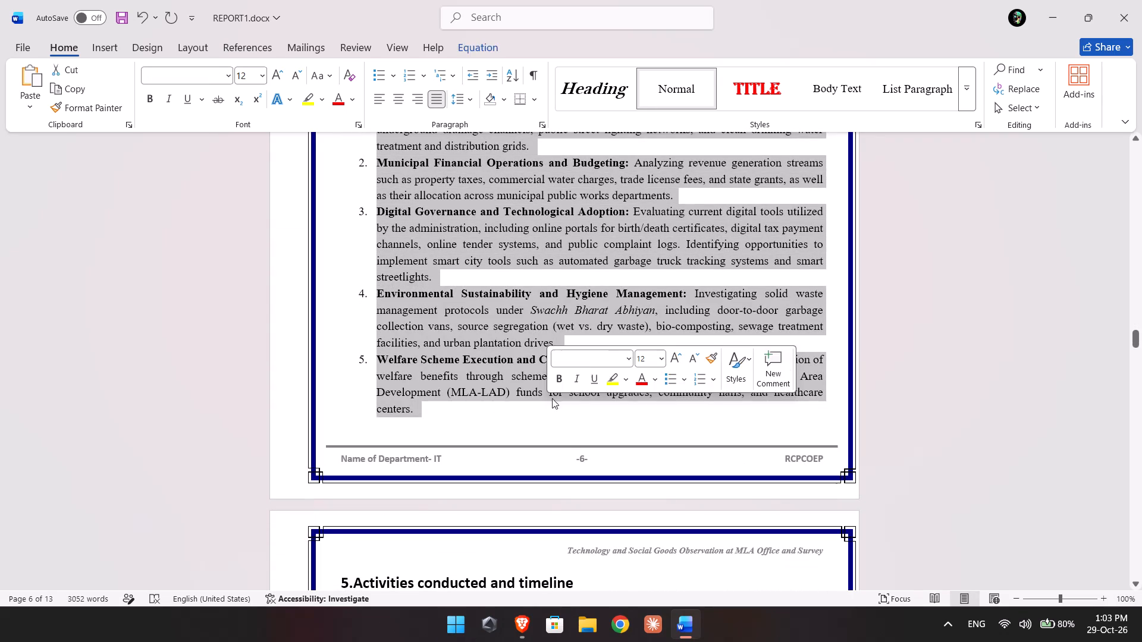
left_click(612, 361)
key("c")
key("Right")
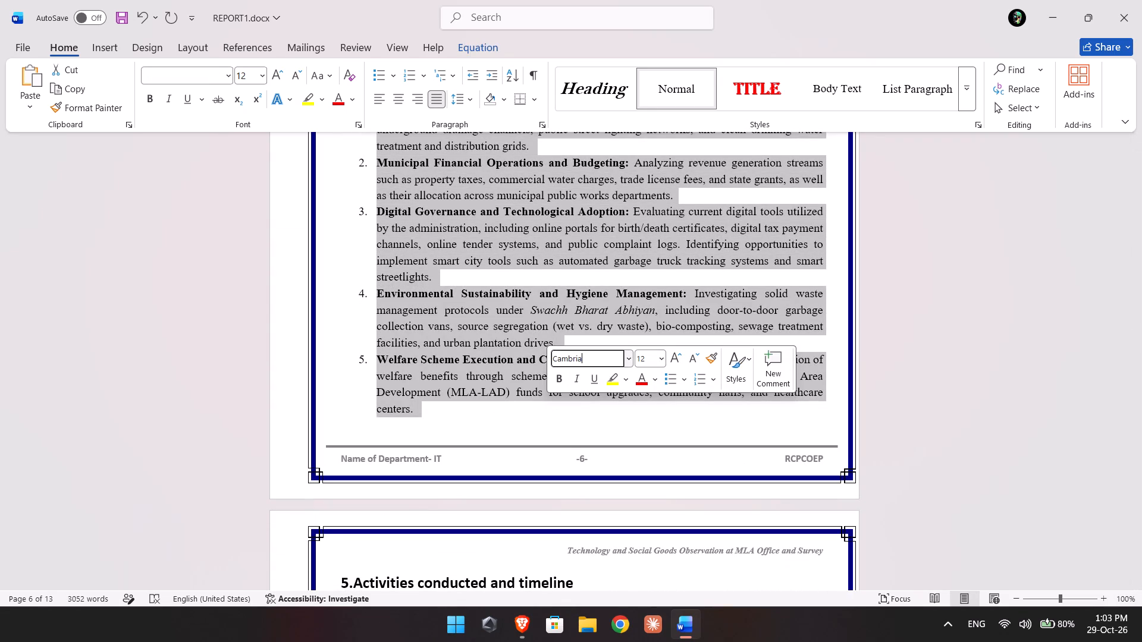
key("Return")
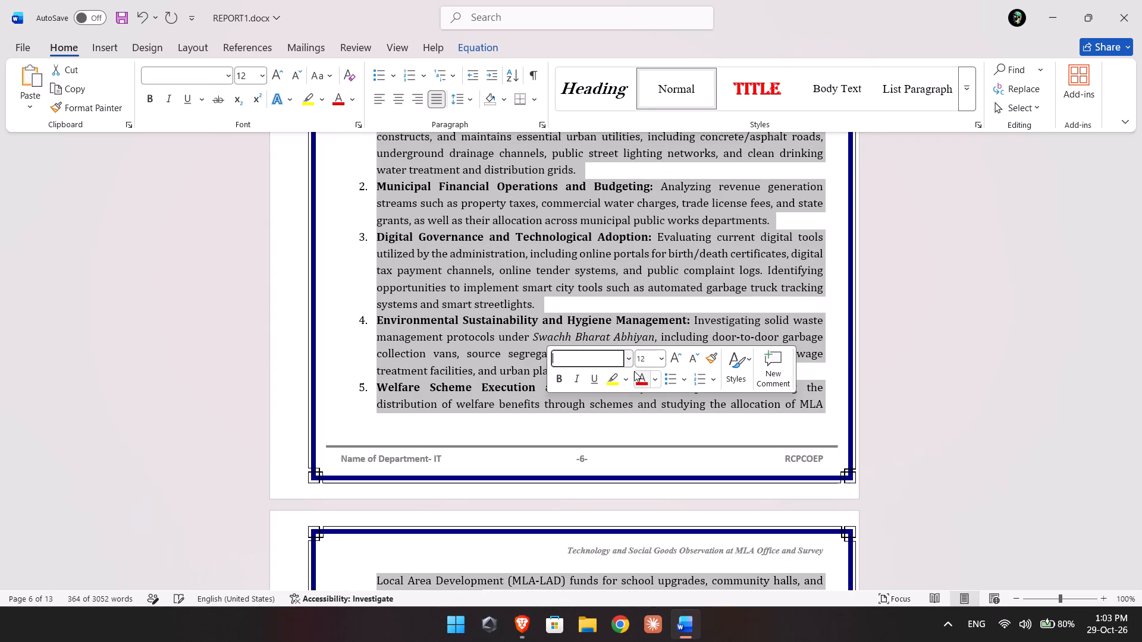
Set the chapter 4 body text to font size 11 and reapply Cambria to it.
left_click(645, 359)
type("11")
key("Return")
left_click(610, 361)
key("c")
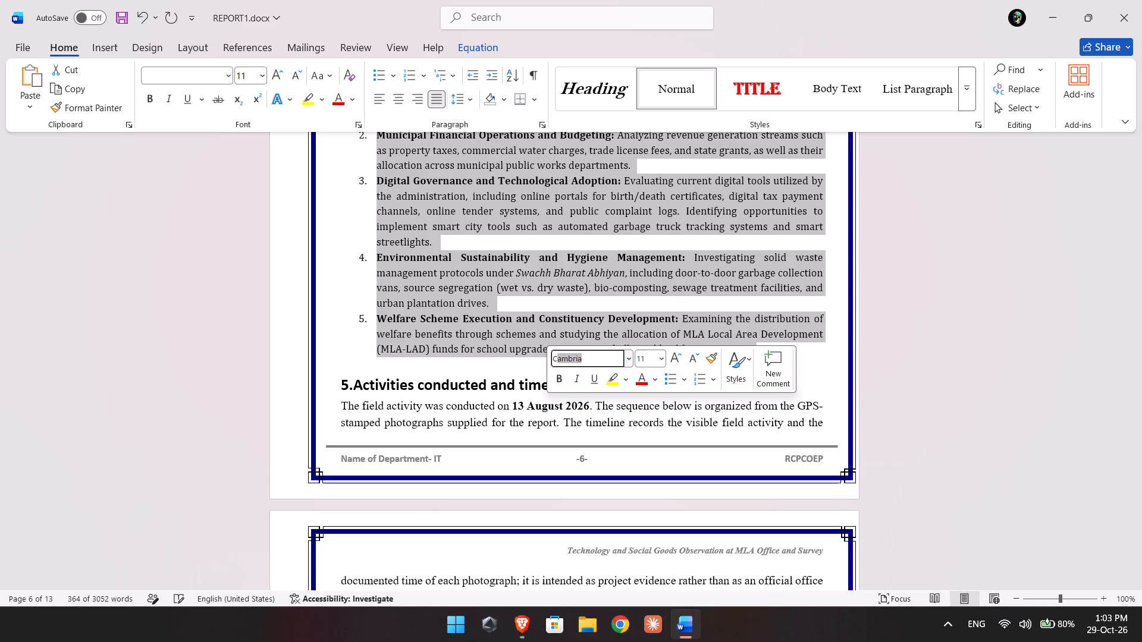
key("Right")
key("Return")
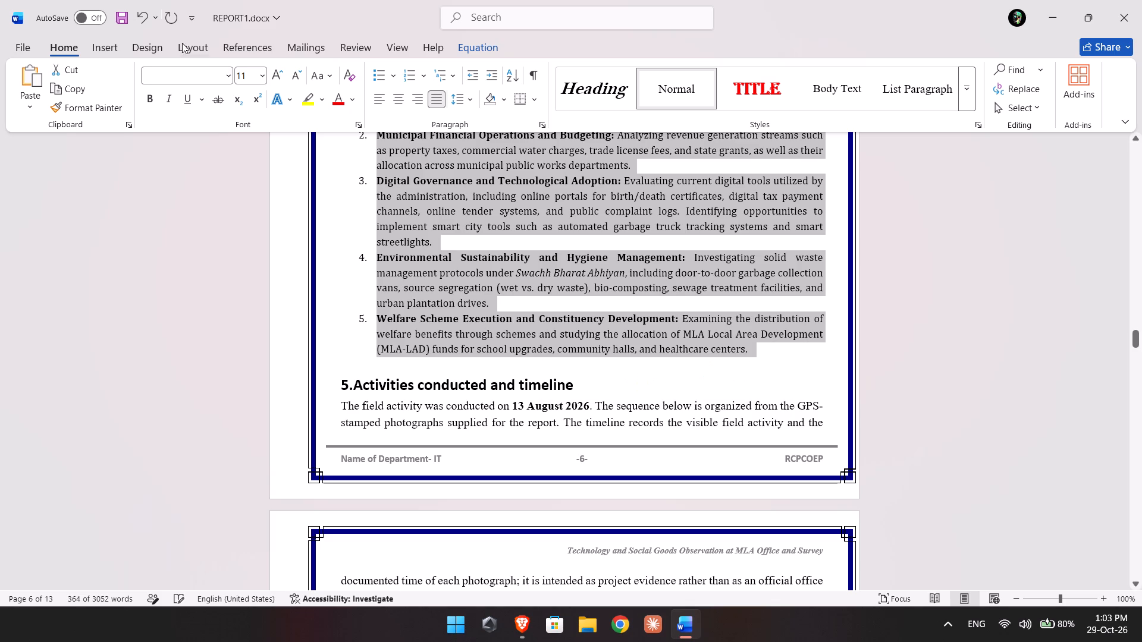
left_click(602, 270)
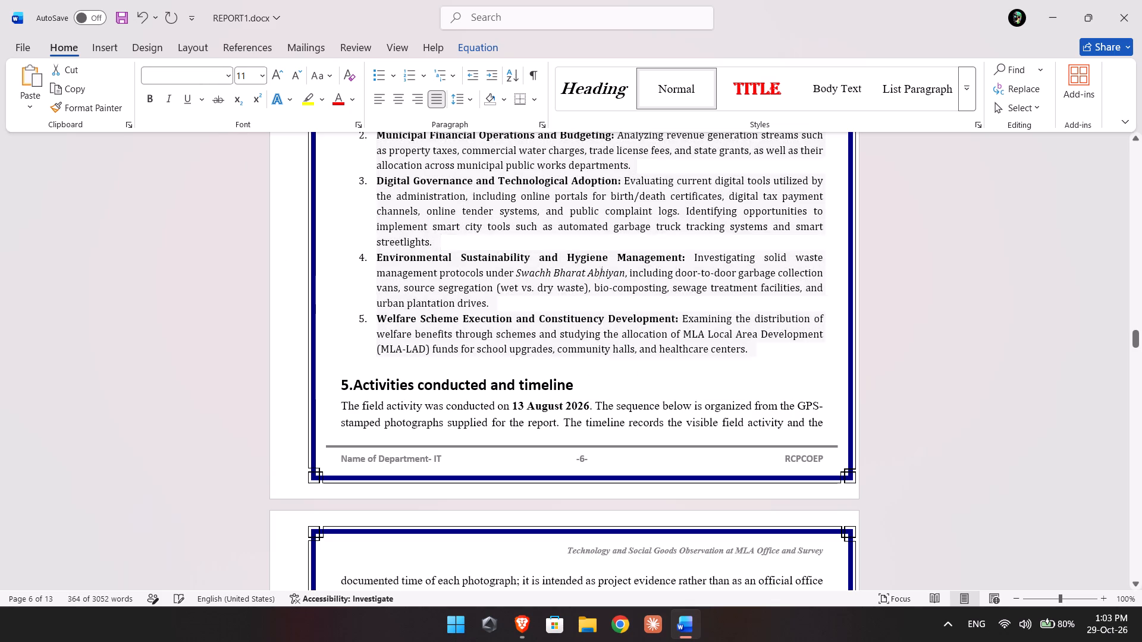
Apply the plain Cambria font to chapter 4's opening paragraph, "The scope of this Community Engagement Project…".
scroll(567, 333, "up", 12)
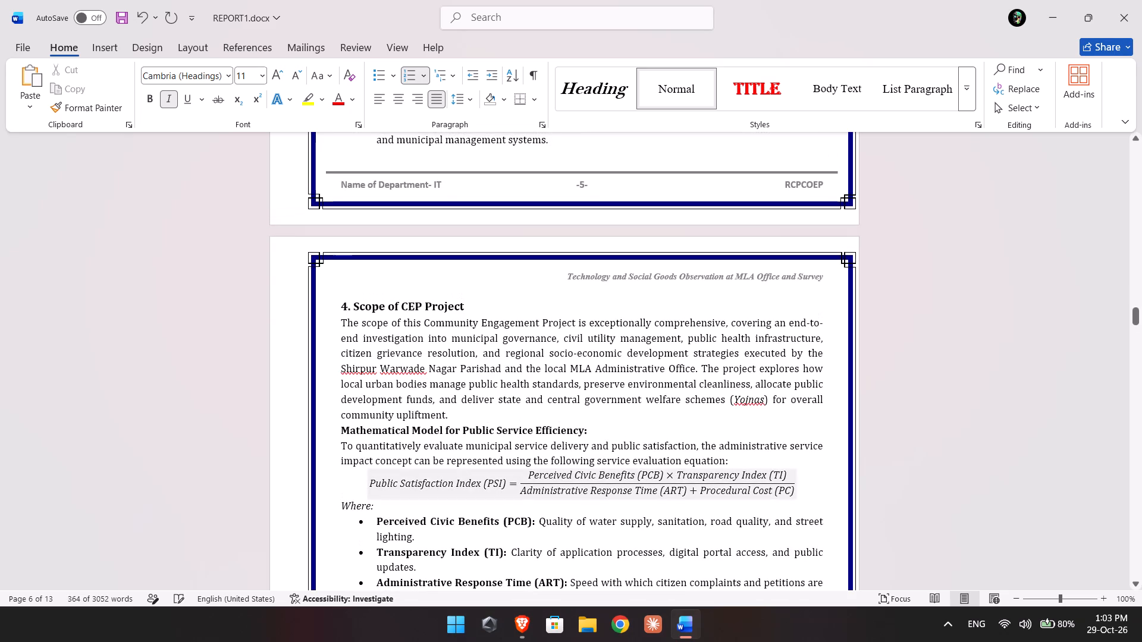
left_click_drag(472, 417, 387, 358)
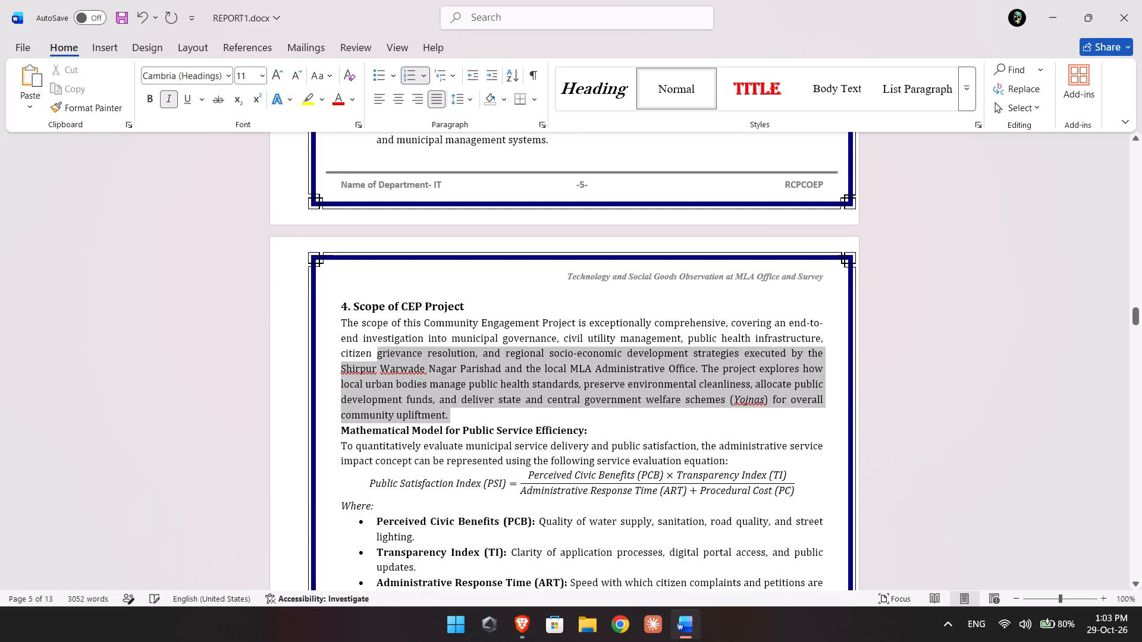
left_click_drag(387, 358, 341, 320)
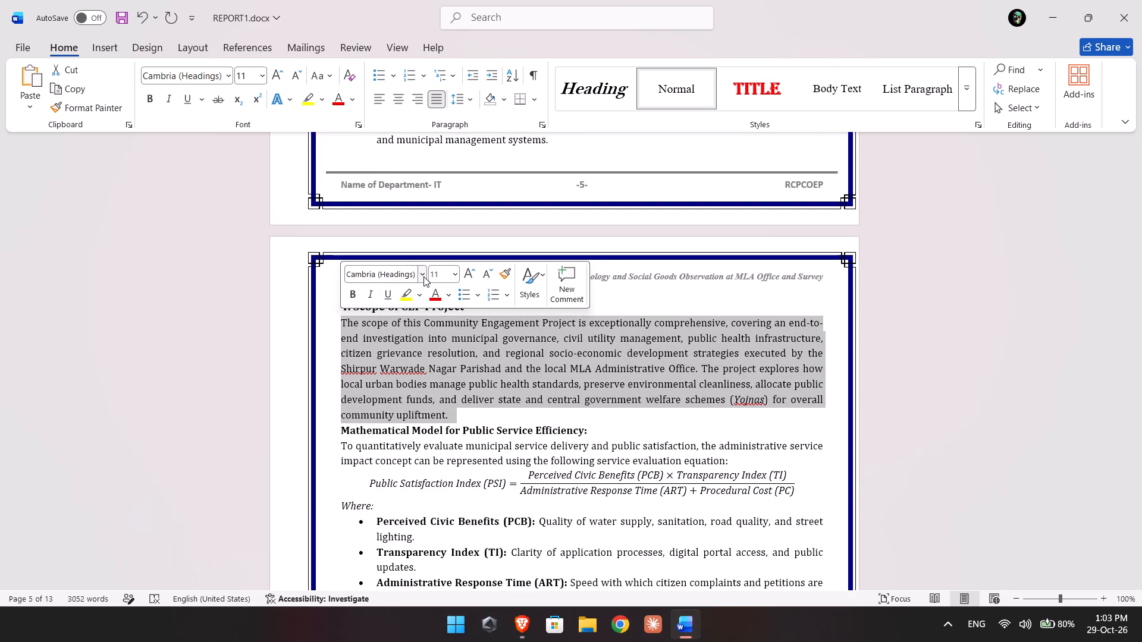
left_click(232, 77)
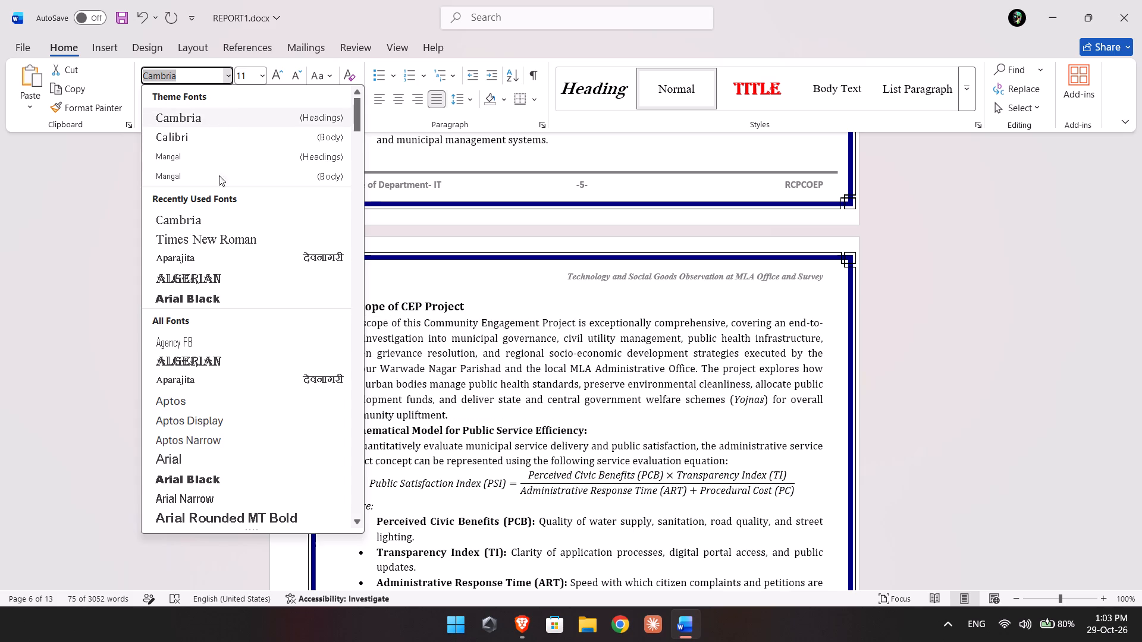
left_click(210, 217)
Remove the bold formatting from the "Mathematical Model for Public Service Efficiency:" subheading.
scroll(425, 364, "down", 2)
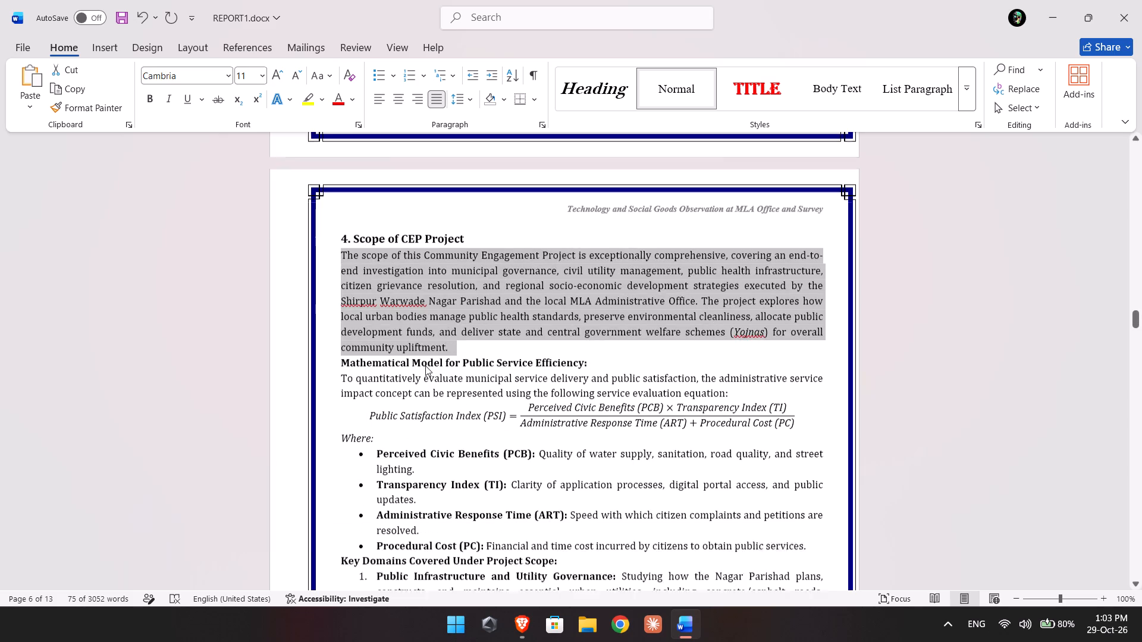
left_click_drag(341, 333, 574, 337)
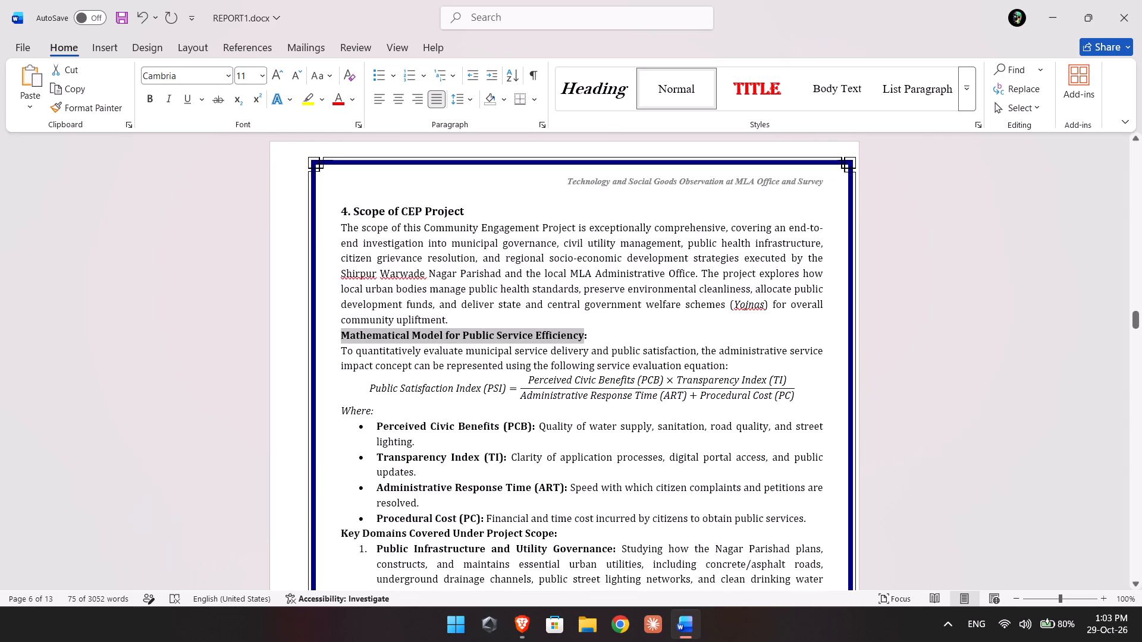
left_click_drag(574, 337, 587, 335)
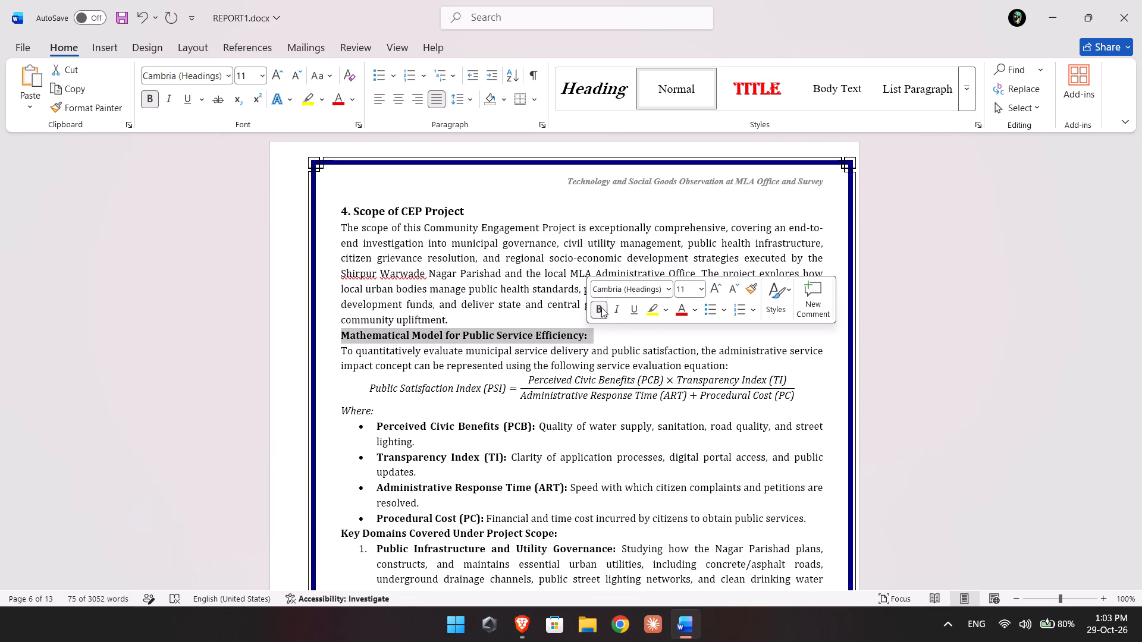
left_click(600, 309)
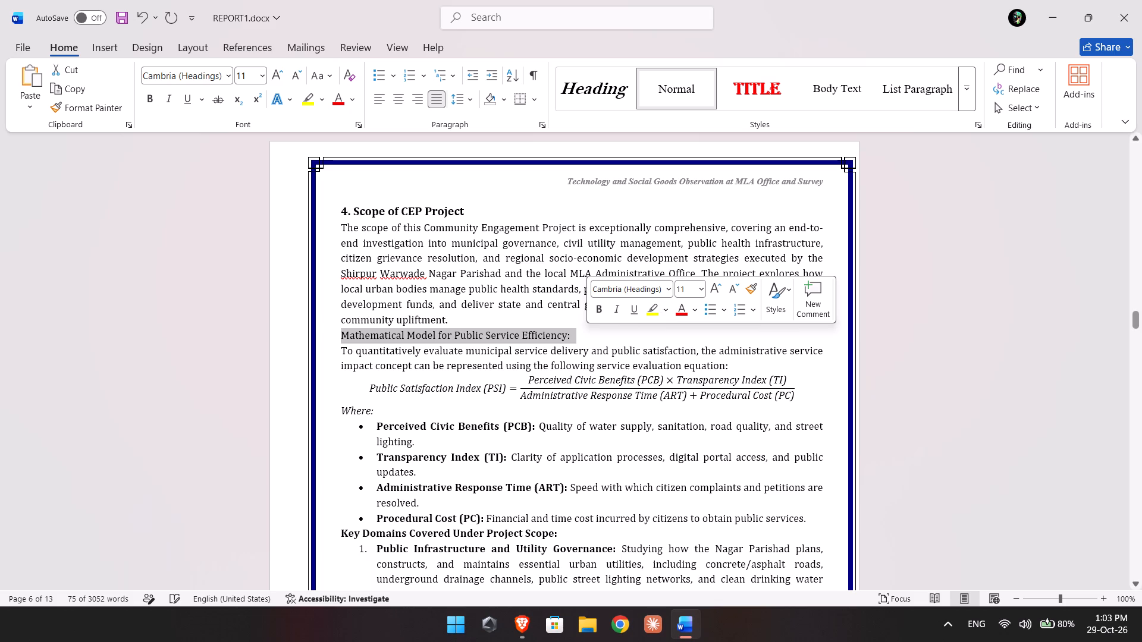
left_click(603, 345)
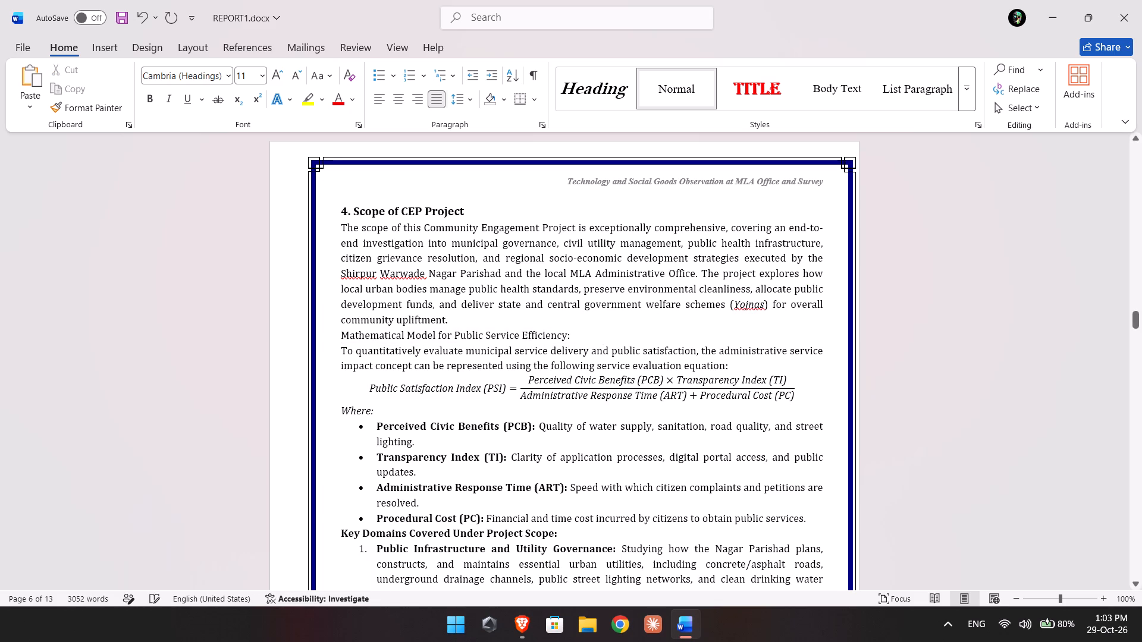
Insert a blank line after and another before the "Mathematical Model for Public Service Efficiency:" subheading.
left_click(572, 334)
key("Return")
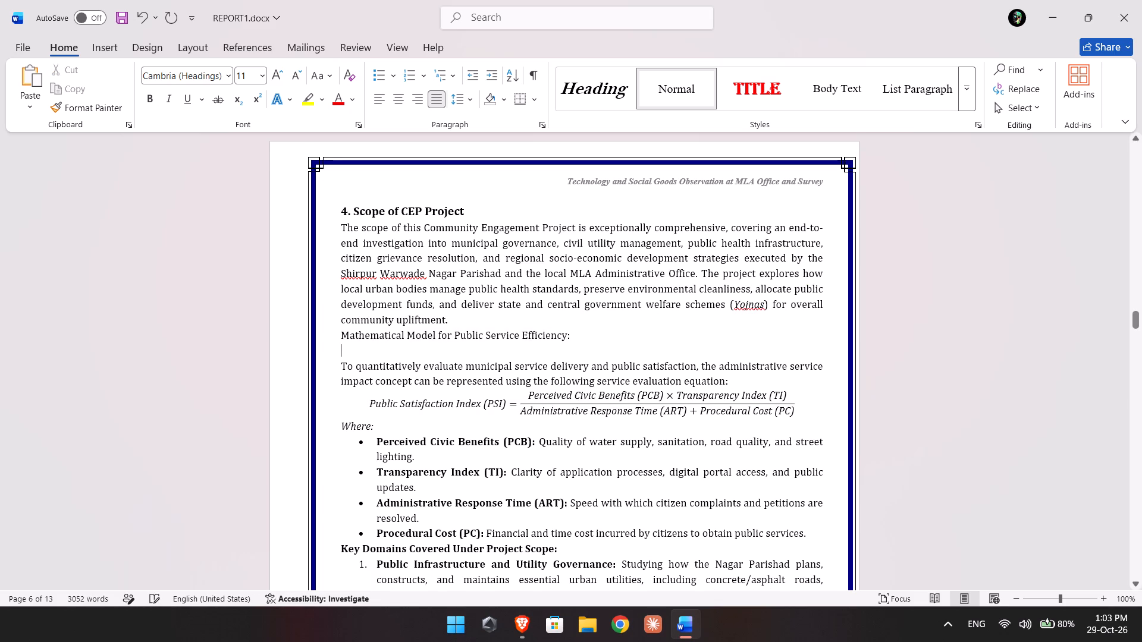
scroll(574, 354, "down", 1)
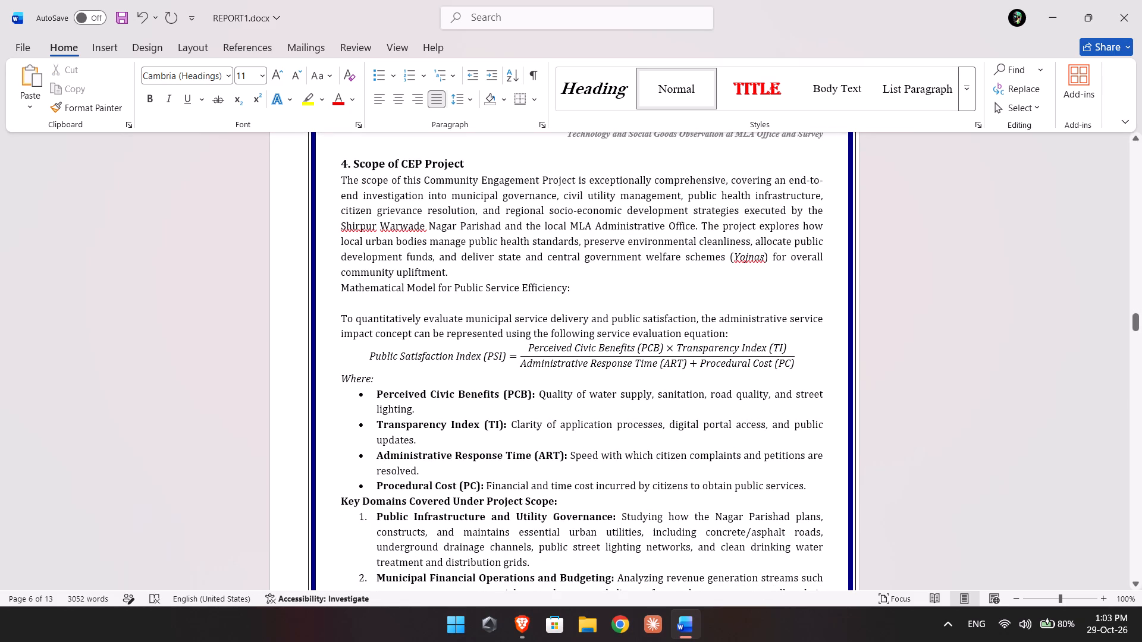
left_click(344, 285)
key("Return")
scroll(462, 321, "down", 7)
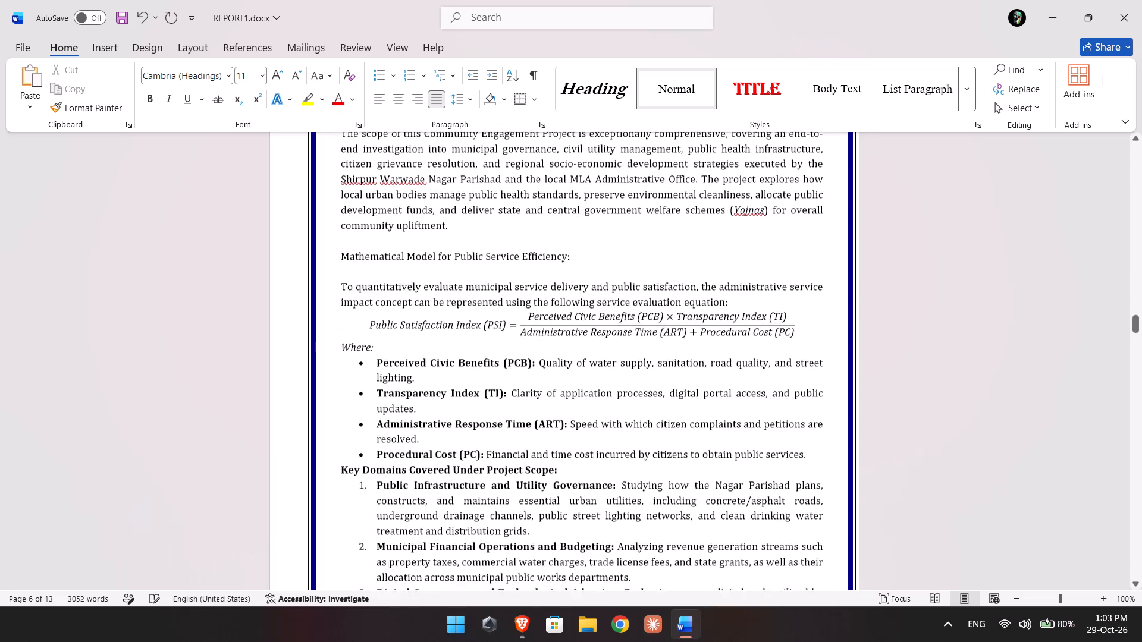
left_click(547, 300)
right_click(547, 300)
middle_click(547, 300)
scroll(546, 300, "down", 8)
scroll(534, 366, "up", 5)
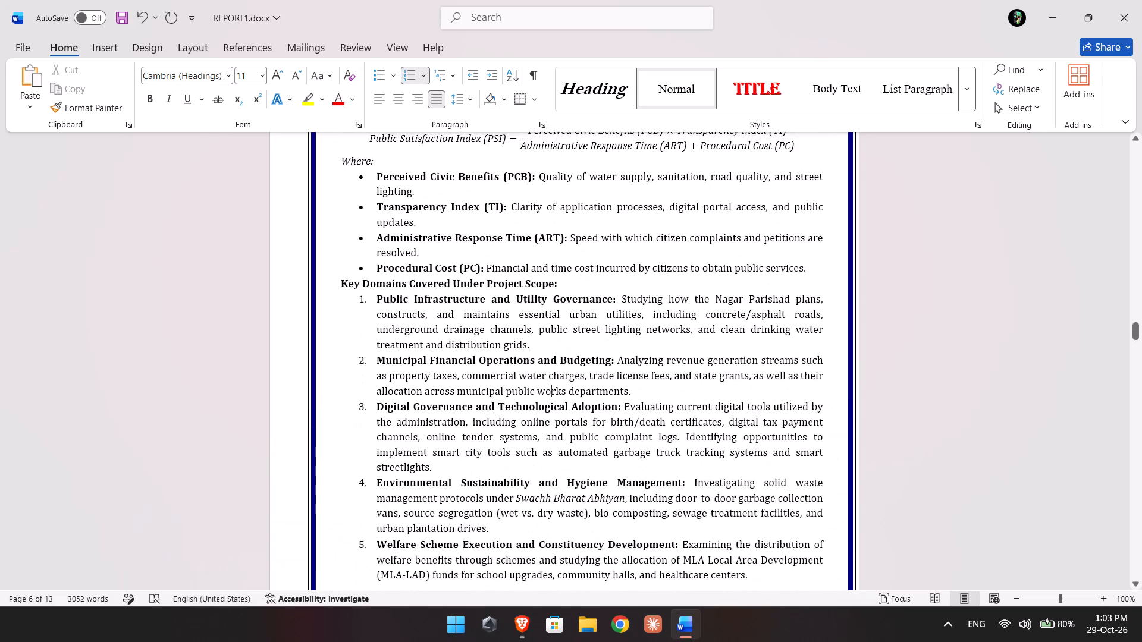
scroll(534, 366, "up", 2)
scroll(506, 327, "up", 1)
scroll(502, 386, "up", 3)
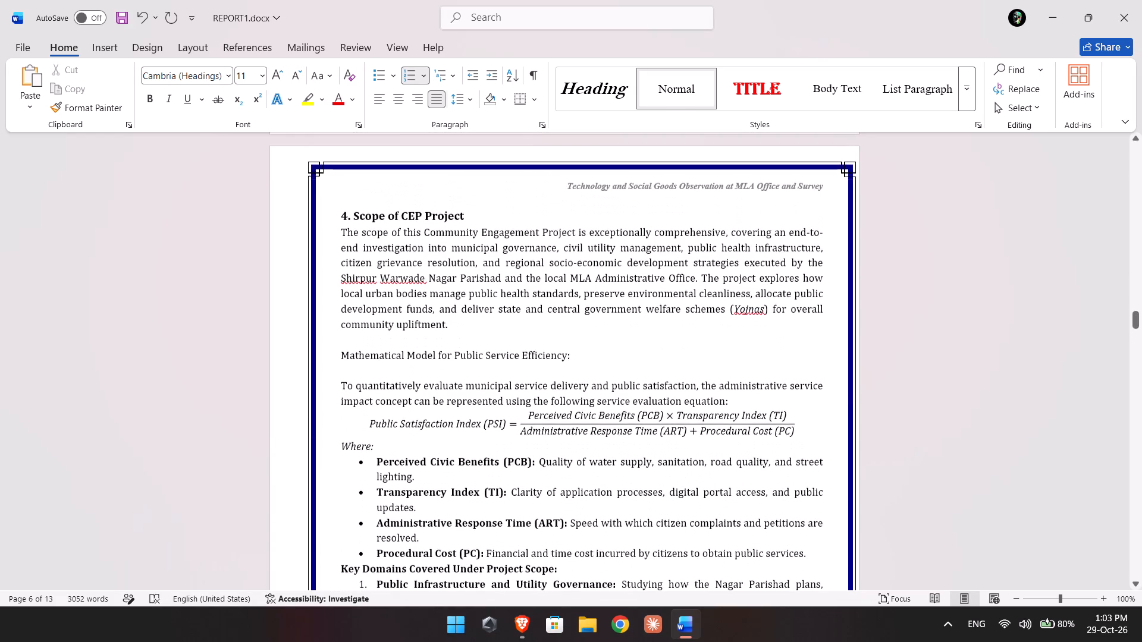
Remove bold from the bullet labels Perceived Civic Benefits (PCB), Transparency Index (TI), Administrative Response Time (ART) and Procedural Cost (PC).
scroll(500, 384, "down", 2)
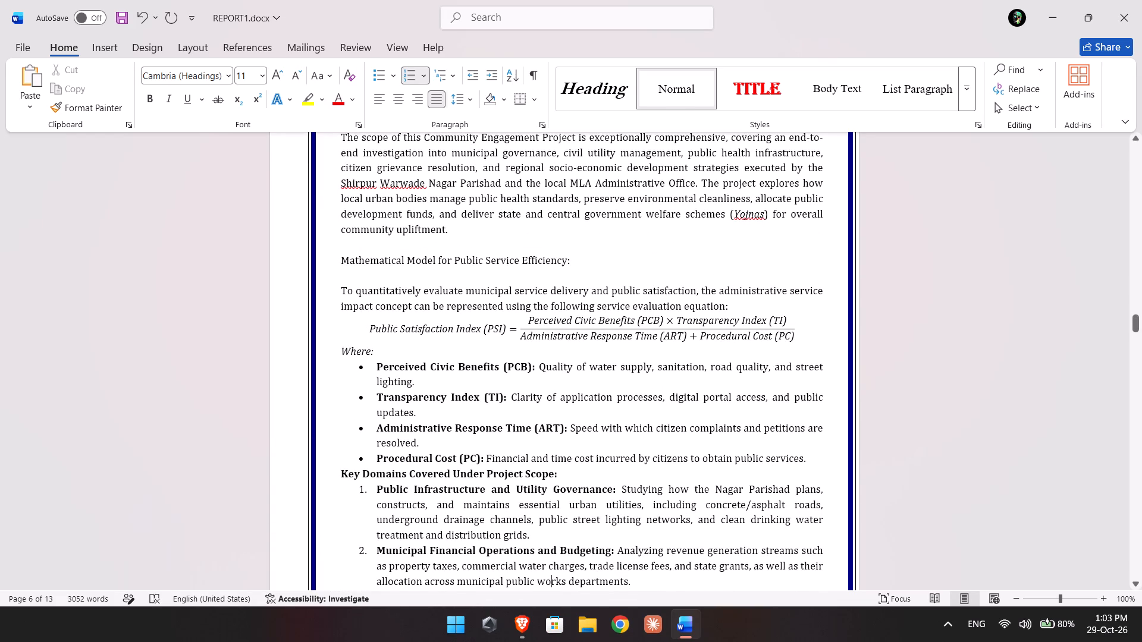
left_click_drag(531, 368, 375, 370)
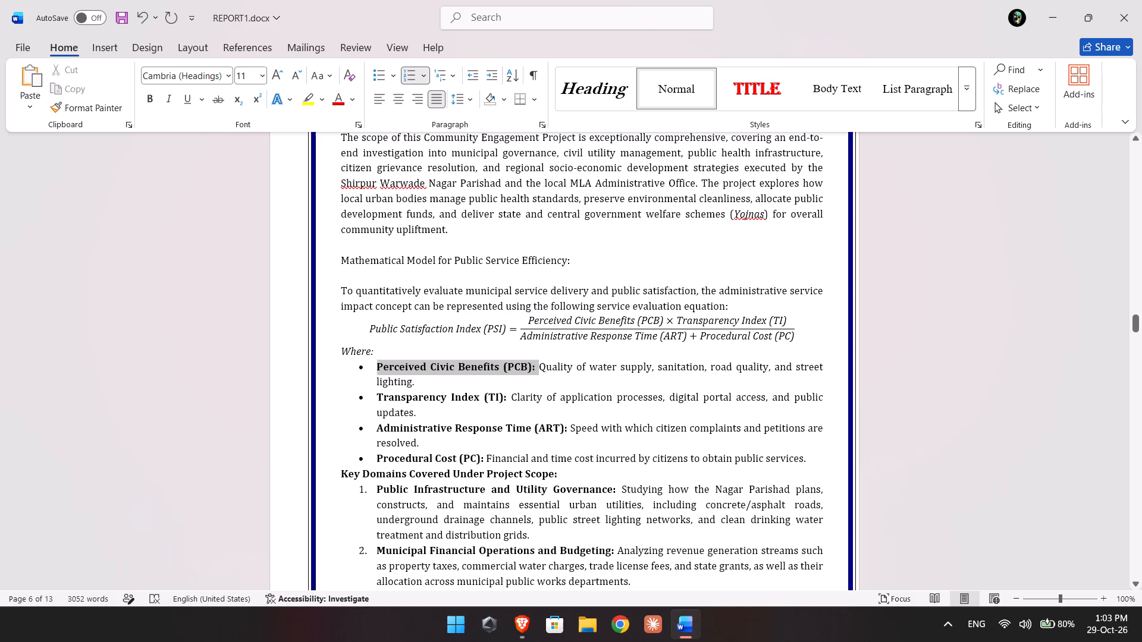
left_click_drag(375, 370, 378, 370)
left_click(390, 349)
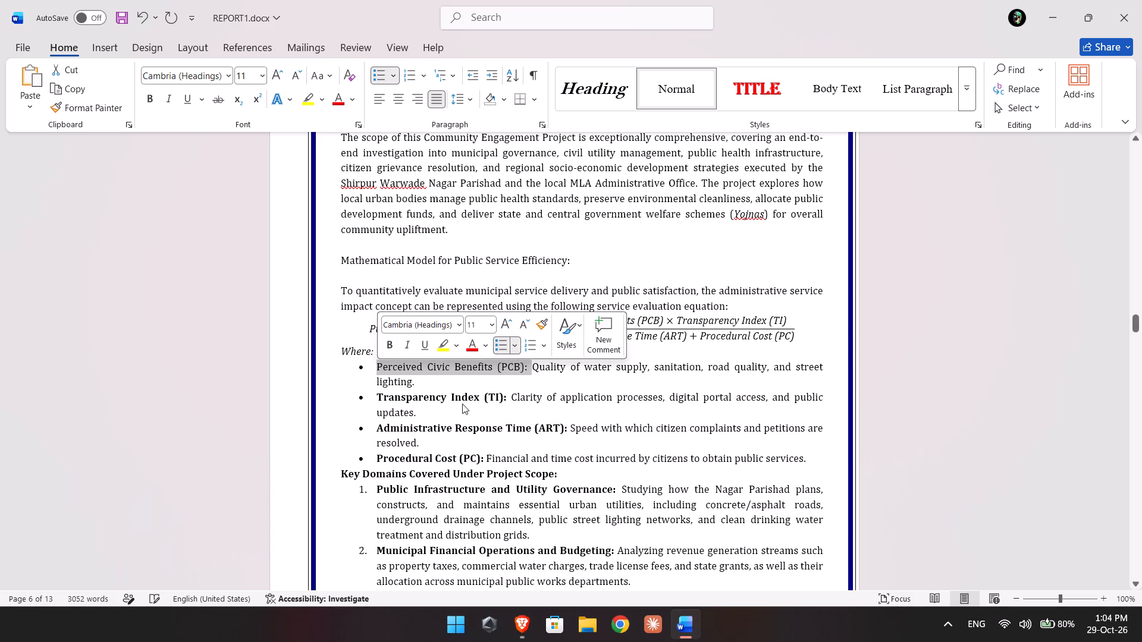
left_click(482, 403)
left_click_drag(501, 401, 389, 396)
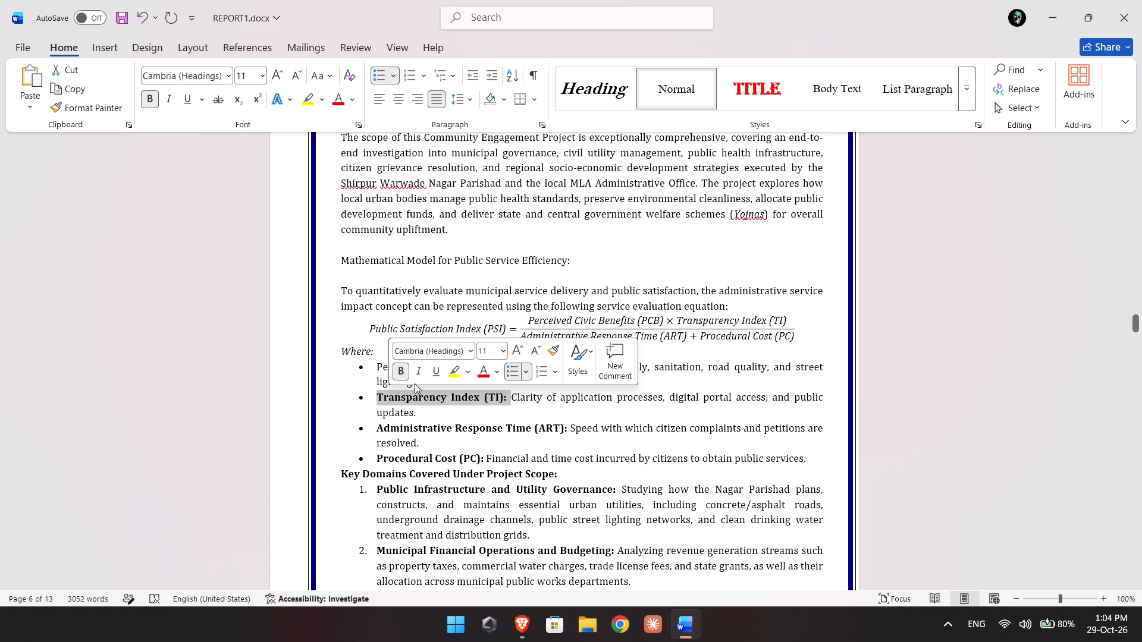
left_click(404, 372)
left_click_drag(563, 429, 469, 428)
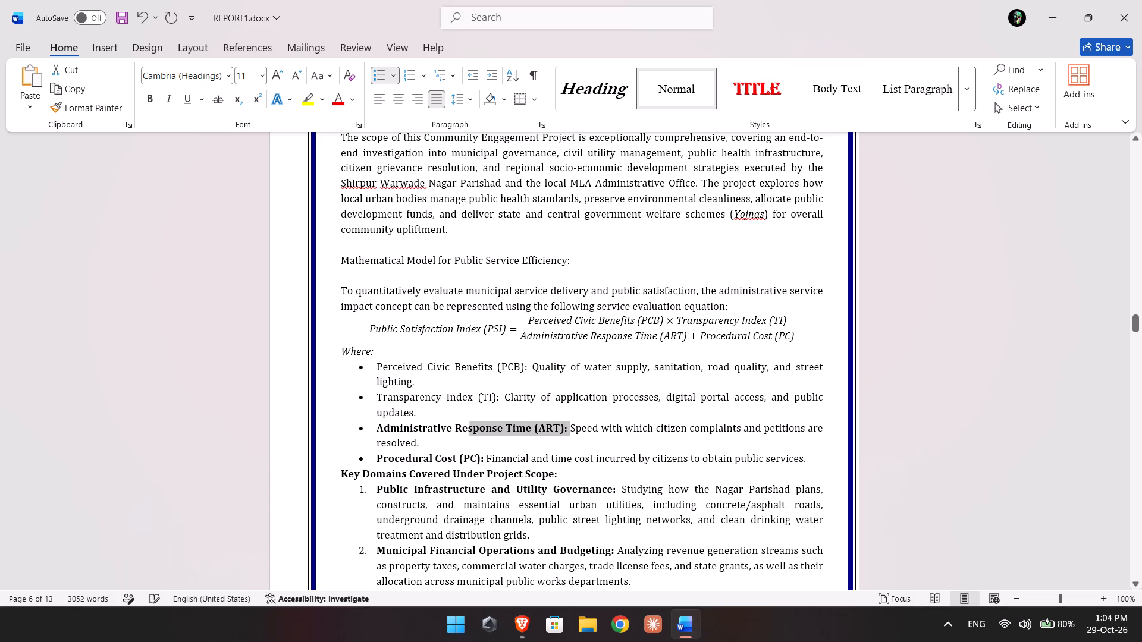
left_click_drag(469, 428, 386, 427)
left_click(398, 398)
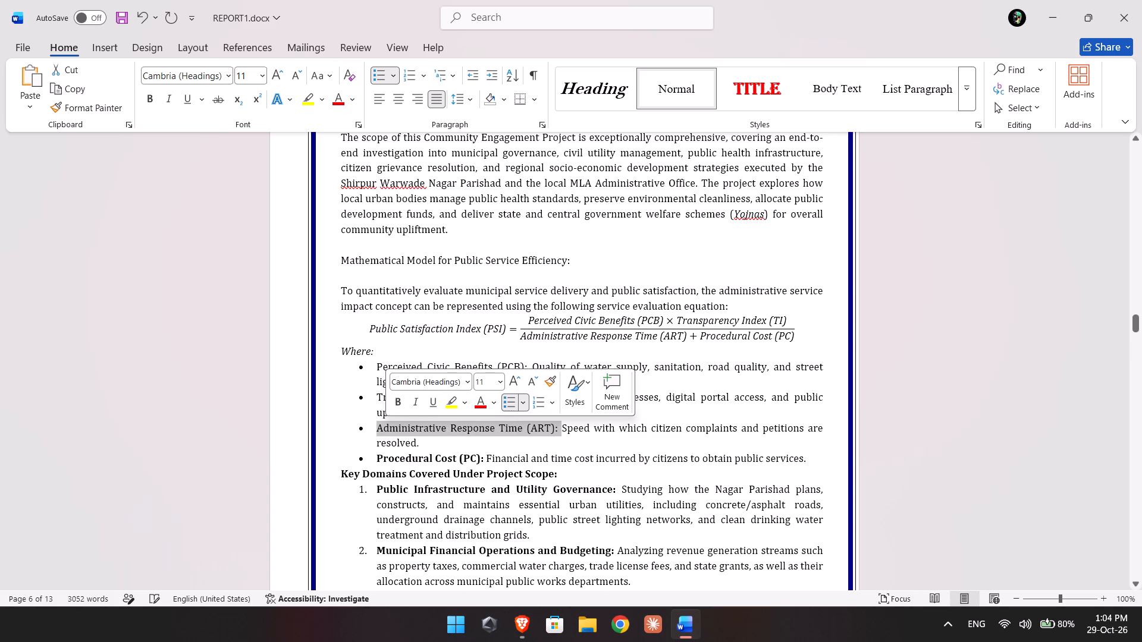
left_click_drag(483, 460, 399, 455)
left_click(414, 434)
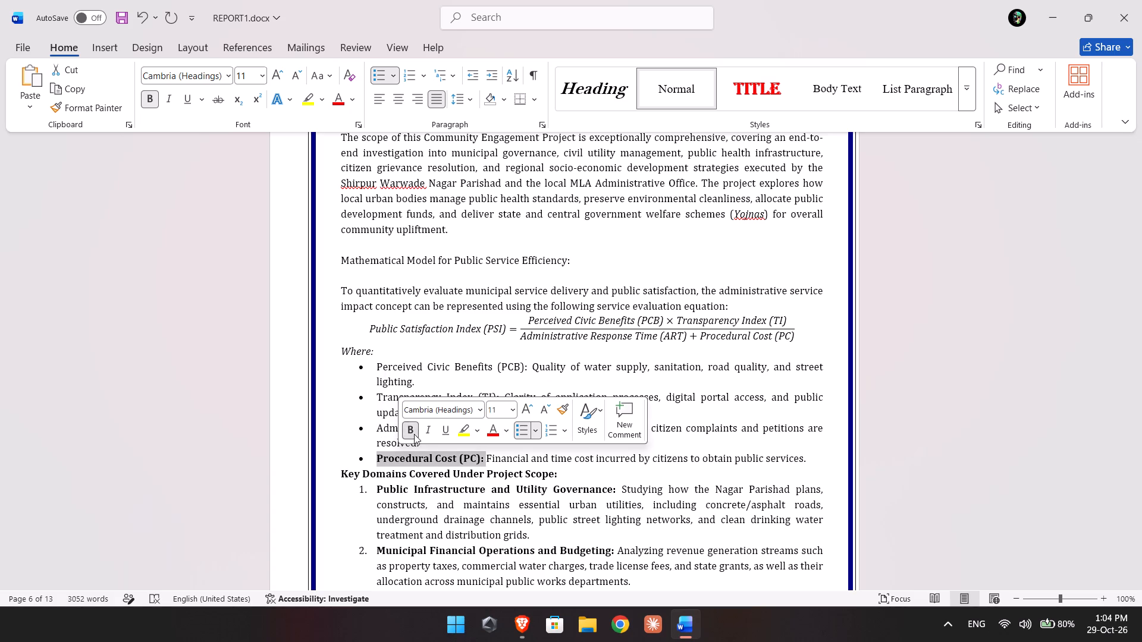
Remove the bold formatting from the "Key Domains Covered Under Project Scope:" subheading.
left_click_drag(561, 475, 349, 470)
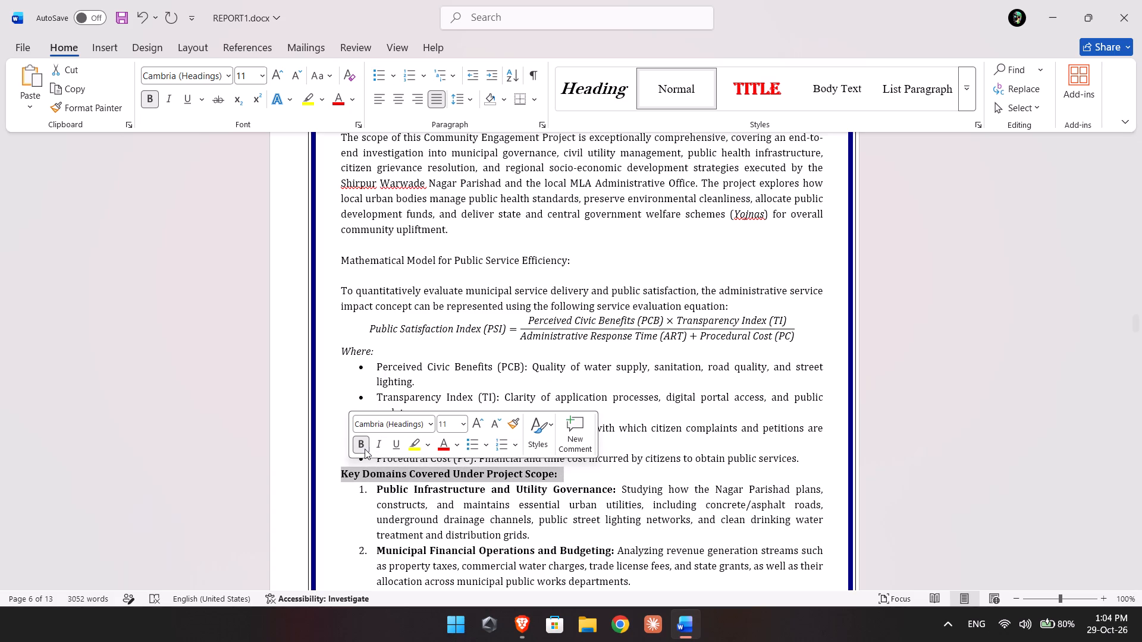
left_click(365, 449)
Remove bold from the numbered labels Public Infrastructure and Utility Governance, Municipal Financial Operations and Budgeting, and Digital Governance and Technological Adoption.
left_click_drag(614, 487, 516, 488)
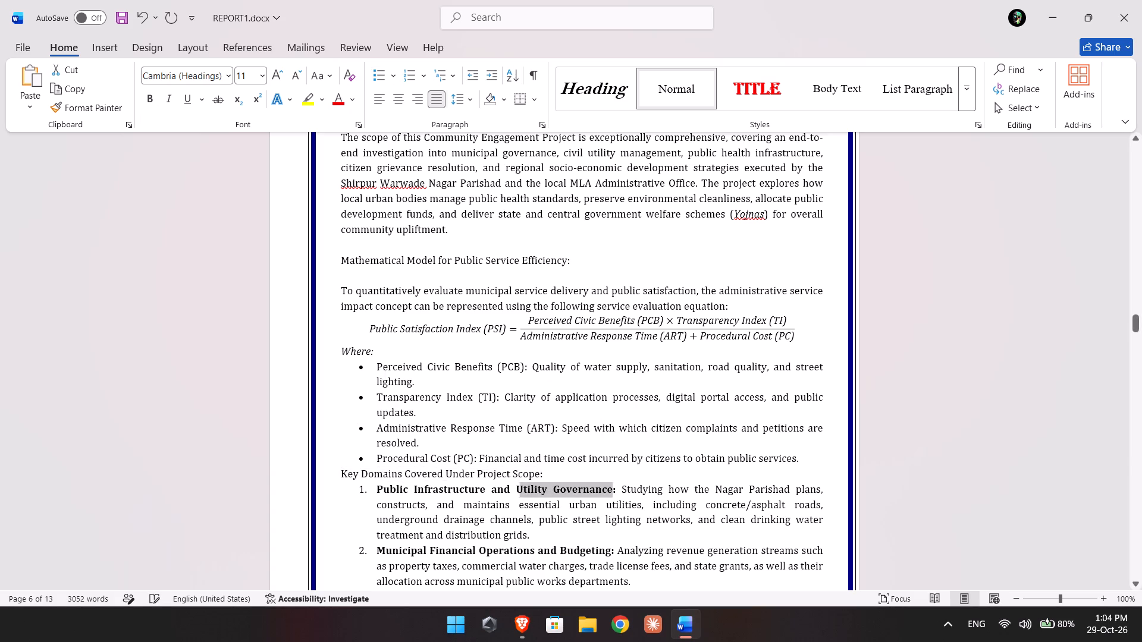
left_click_drag(516, 488, 517, 489)
left_click(616, 493)
left_click_drag(621, 485, 462, 484)
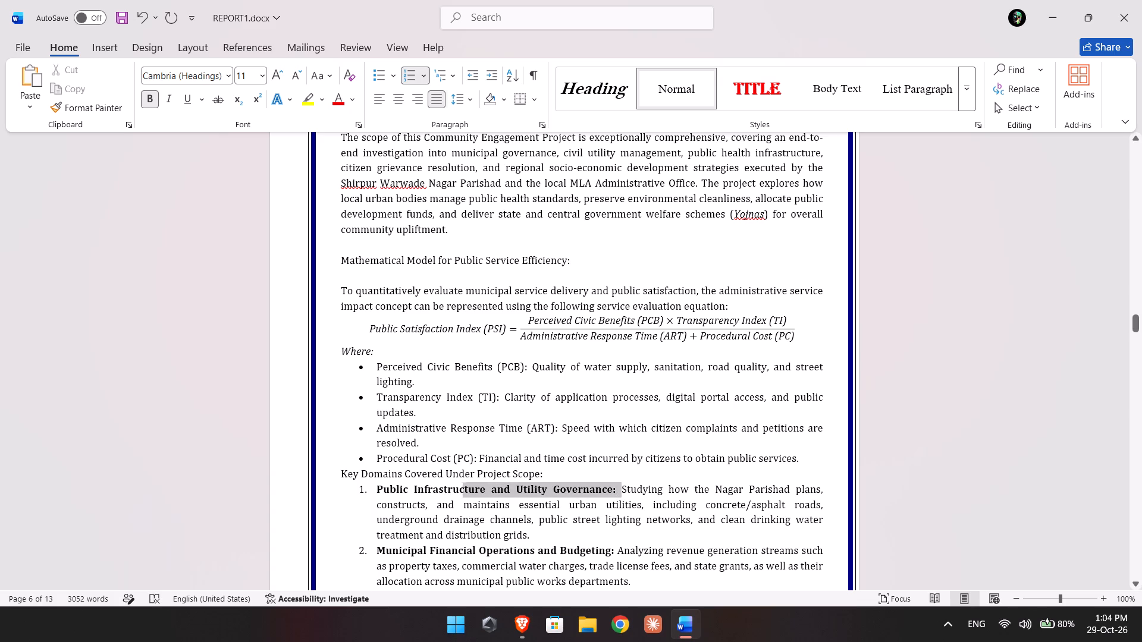
left_click_drag(462, 484, 369, 492)
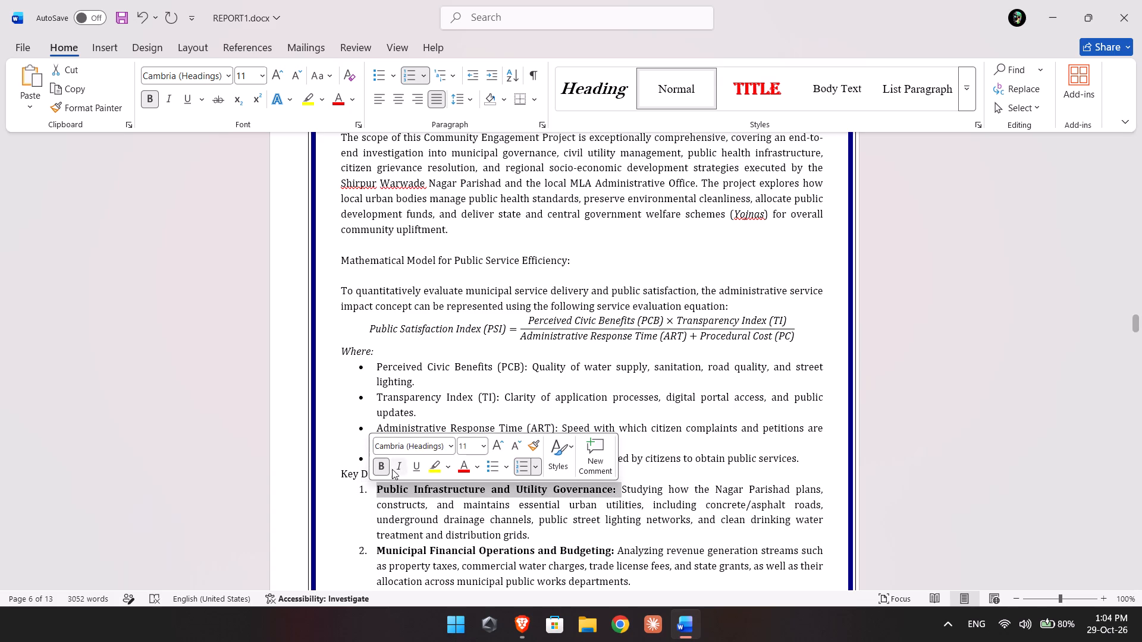
left_click(385, 464)
scroll(450, 536, "down", 1)
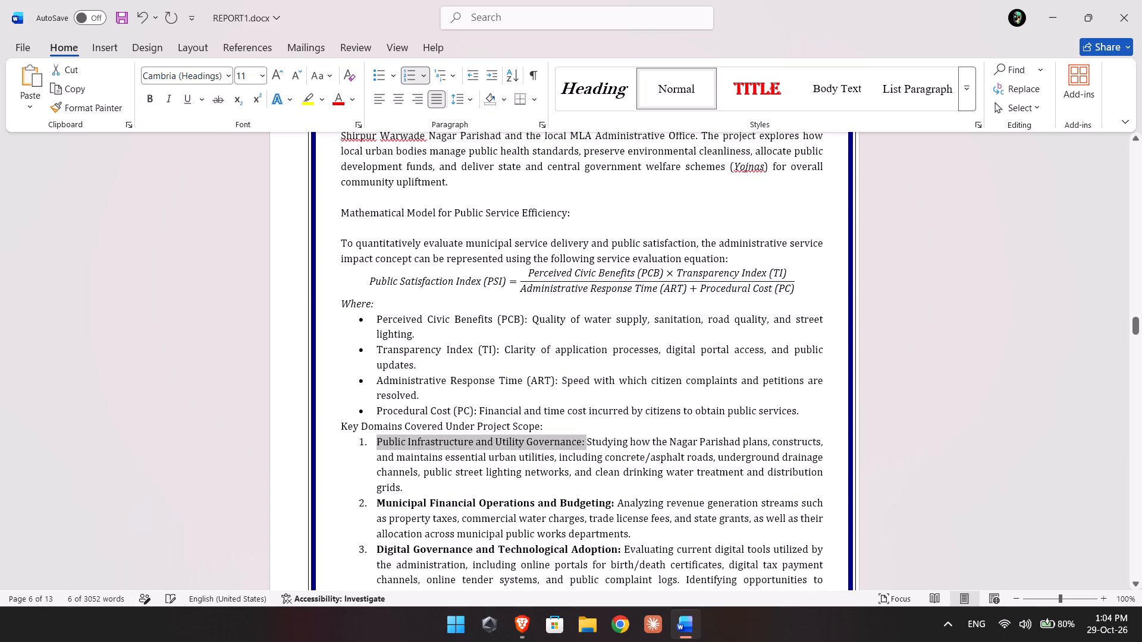
left_click_drag(613, 505, 390, 500)
left_click(405, 471)
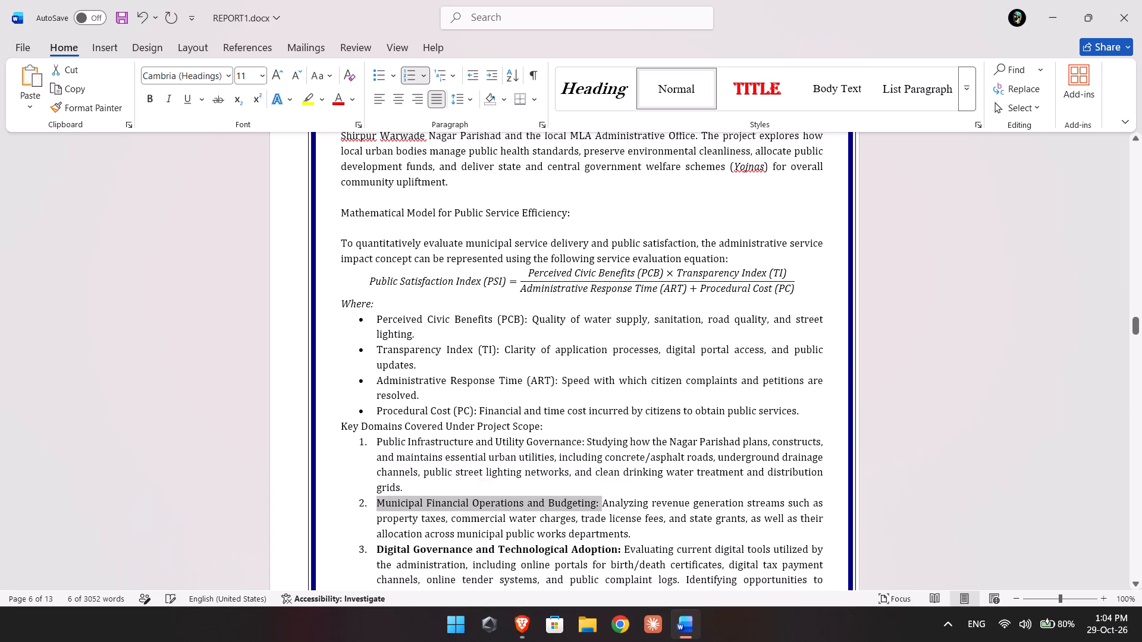
left_click_drag(620, 546, 392, 546)
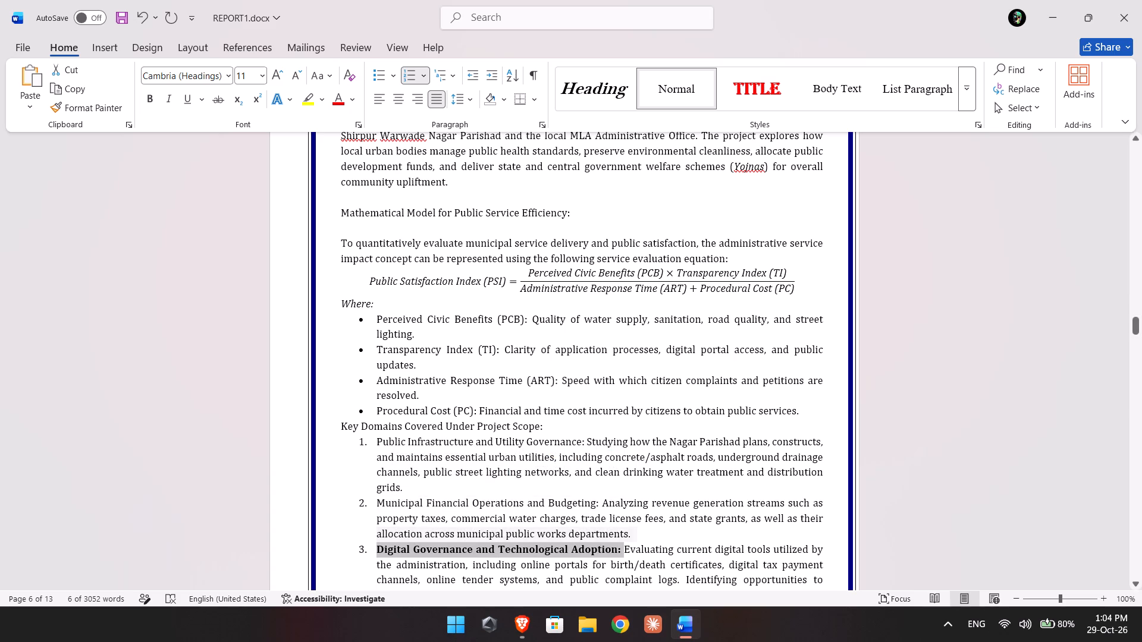
left_click_drag(392, 546, 390, 546)
left_click(404, 520)
Remove bold from the numbered labels Environmental Sustainability and Hygiene Management, and Welfare Scheme Execution and Constituency Development.
scroll(560, 421, "down", 7)
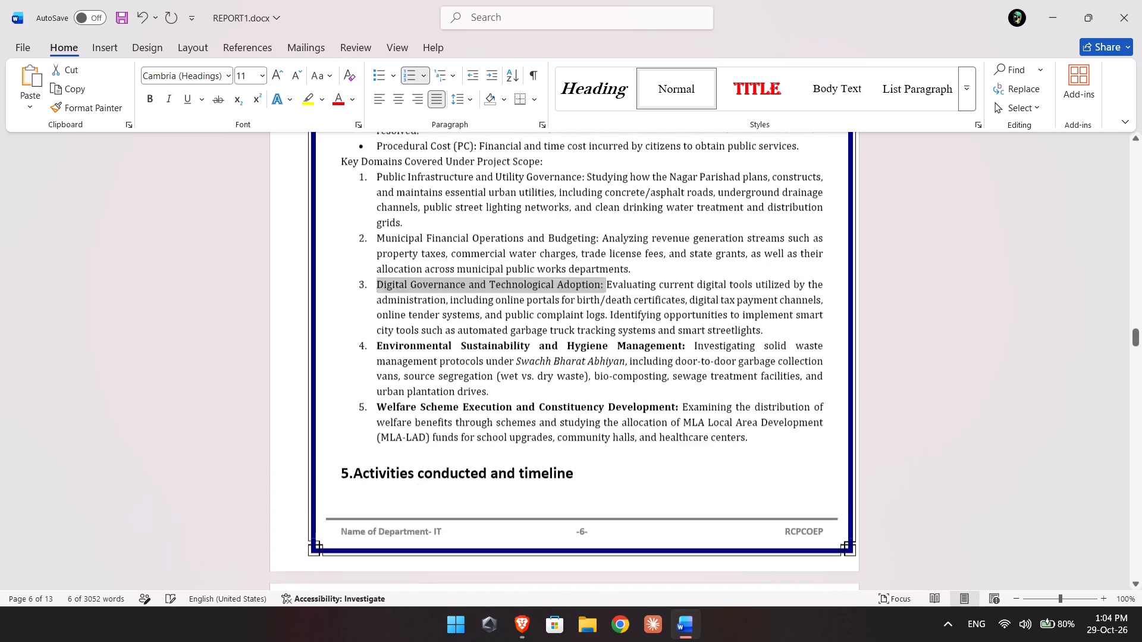
left_click_drag(686, 278, 394, 285)
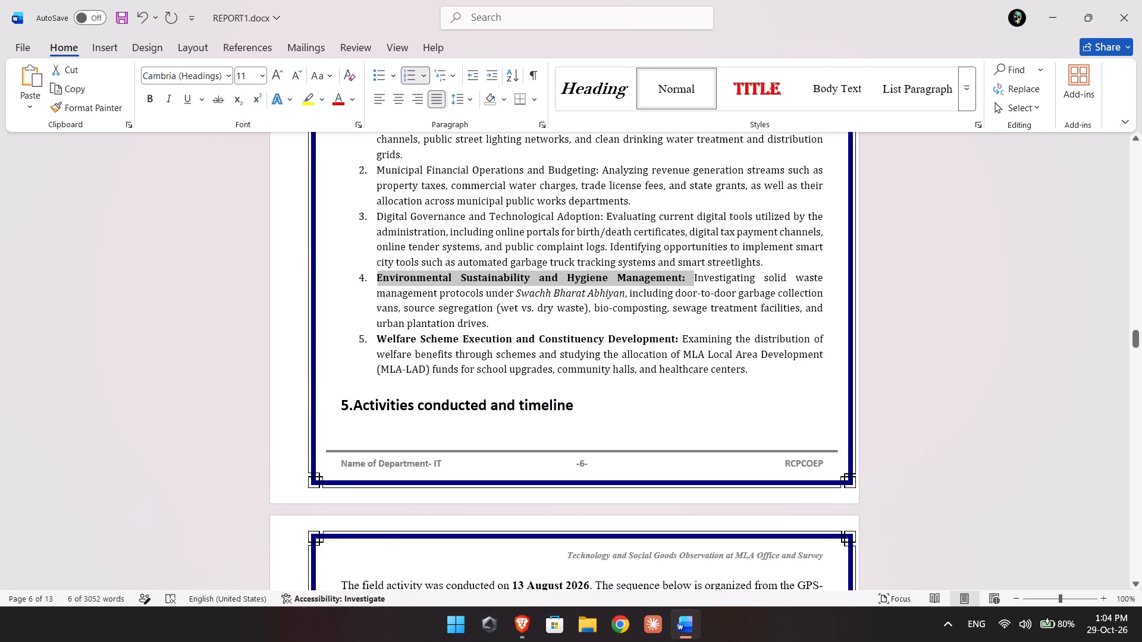
left_click_drag(394, 285, 382, 285)
left_click(394, 261)
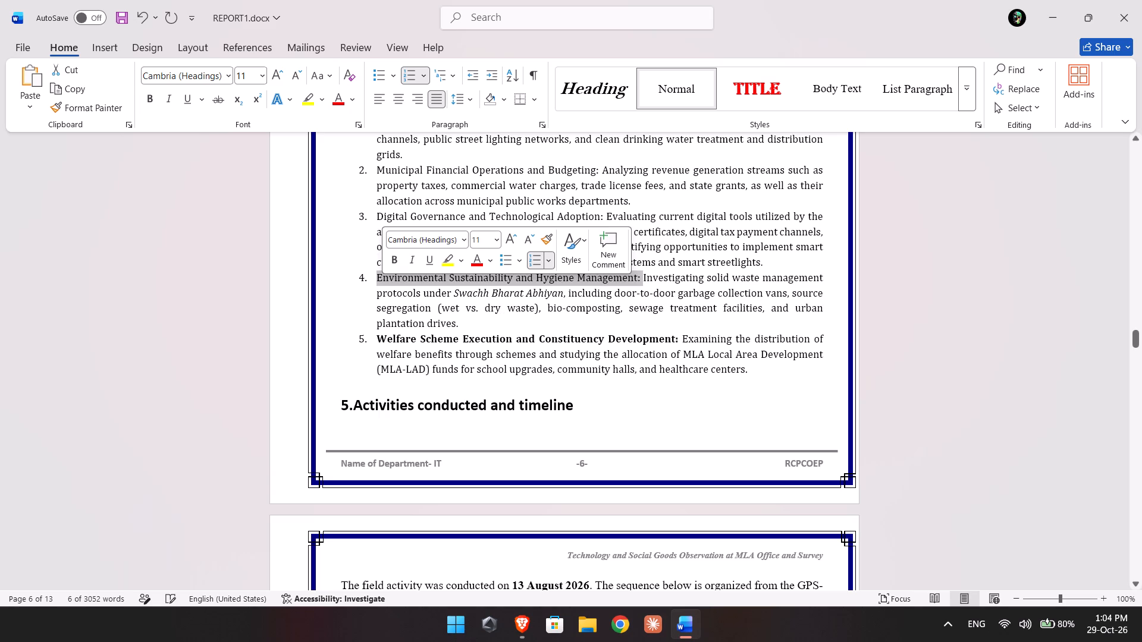
left_click_drag(680, 336, 347, 338)
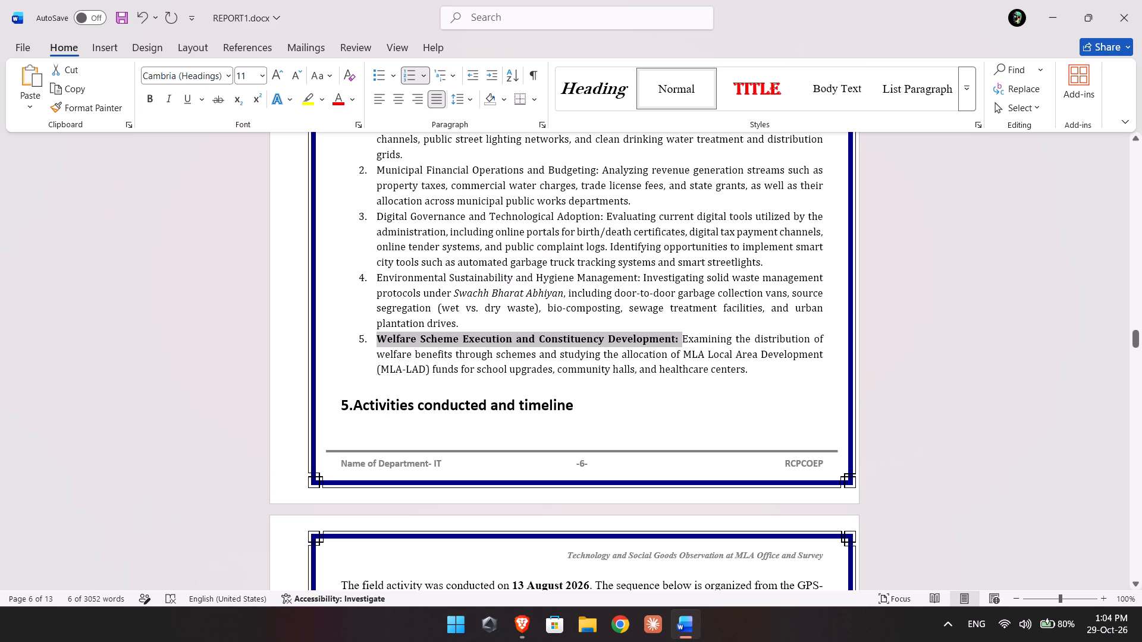
left_click_drag(347, 338, 349, 339)
left_click(365, 316)
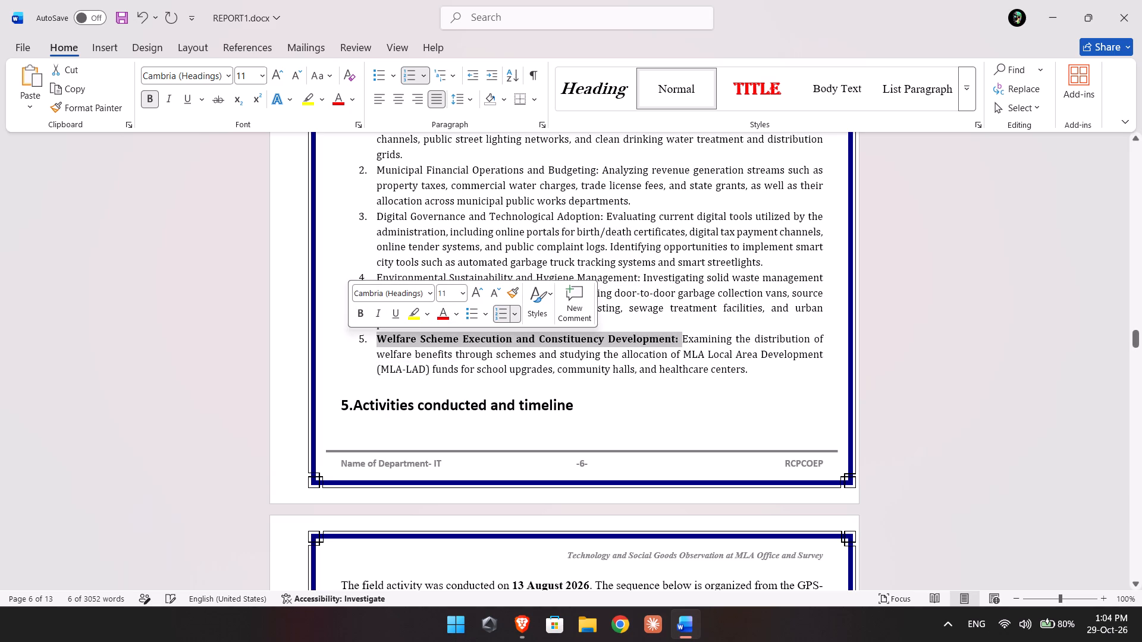
Insert two blank lines above the "5.Activities conducted and timeline" heading.
left_click(724, 405)
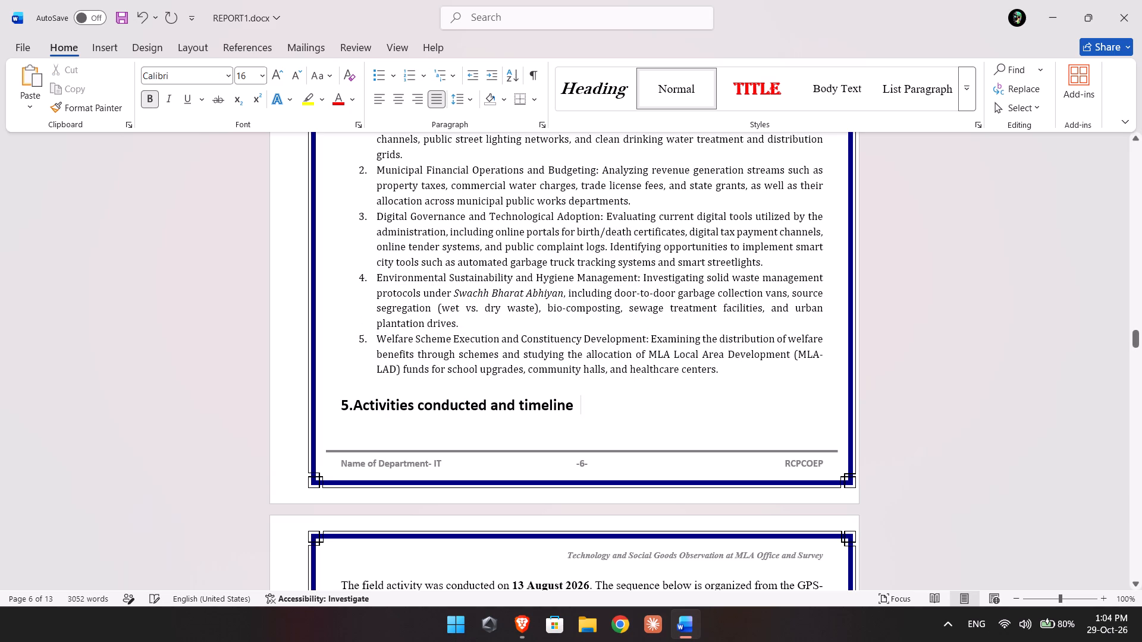
key("Up")
key("Return")
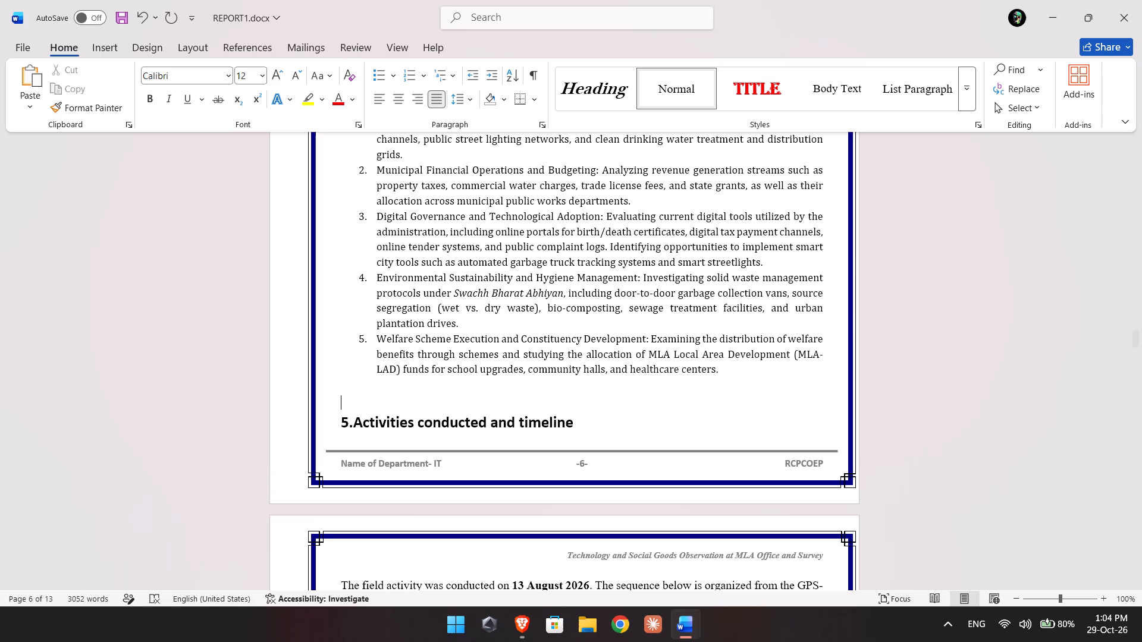
key("Return")
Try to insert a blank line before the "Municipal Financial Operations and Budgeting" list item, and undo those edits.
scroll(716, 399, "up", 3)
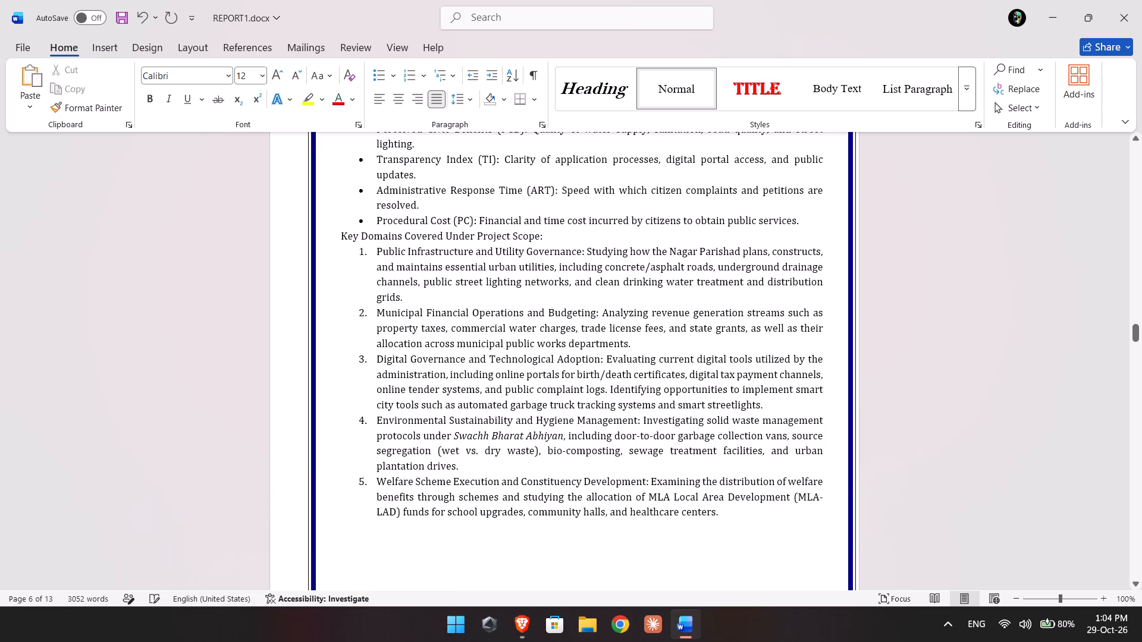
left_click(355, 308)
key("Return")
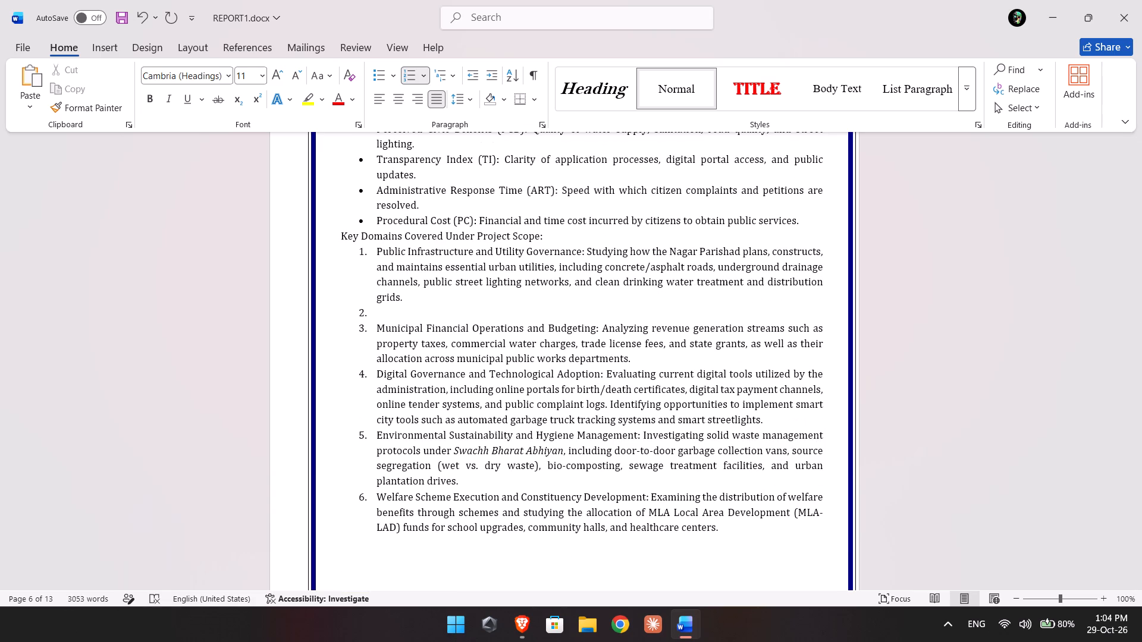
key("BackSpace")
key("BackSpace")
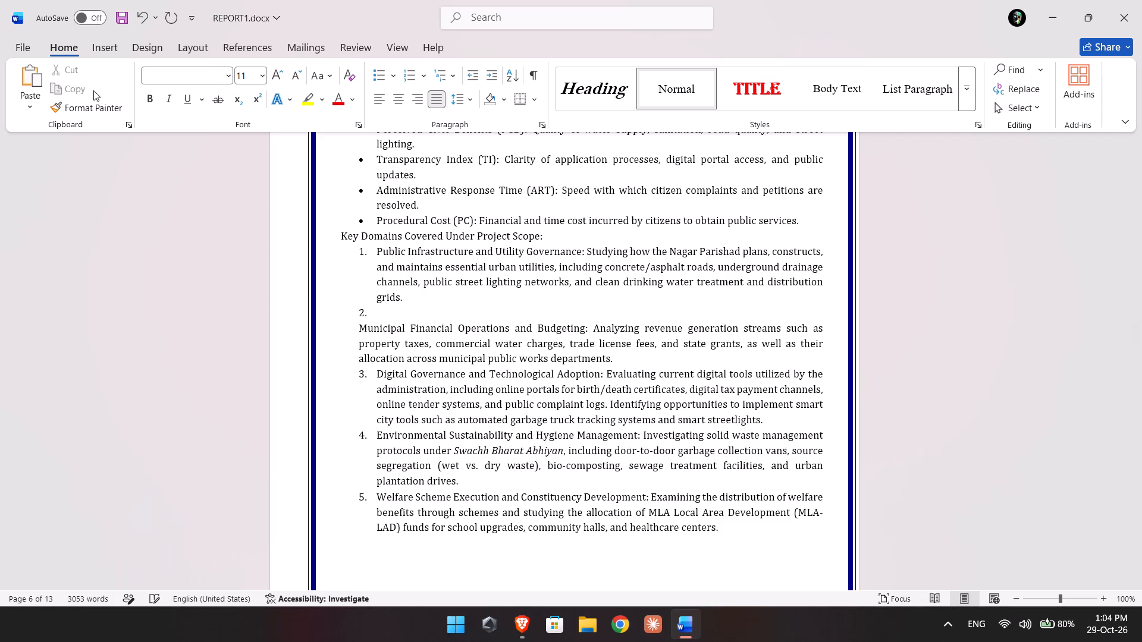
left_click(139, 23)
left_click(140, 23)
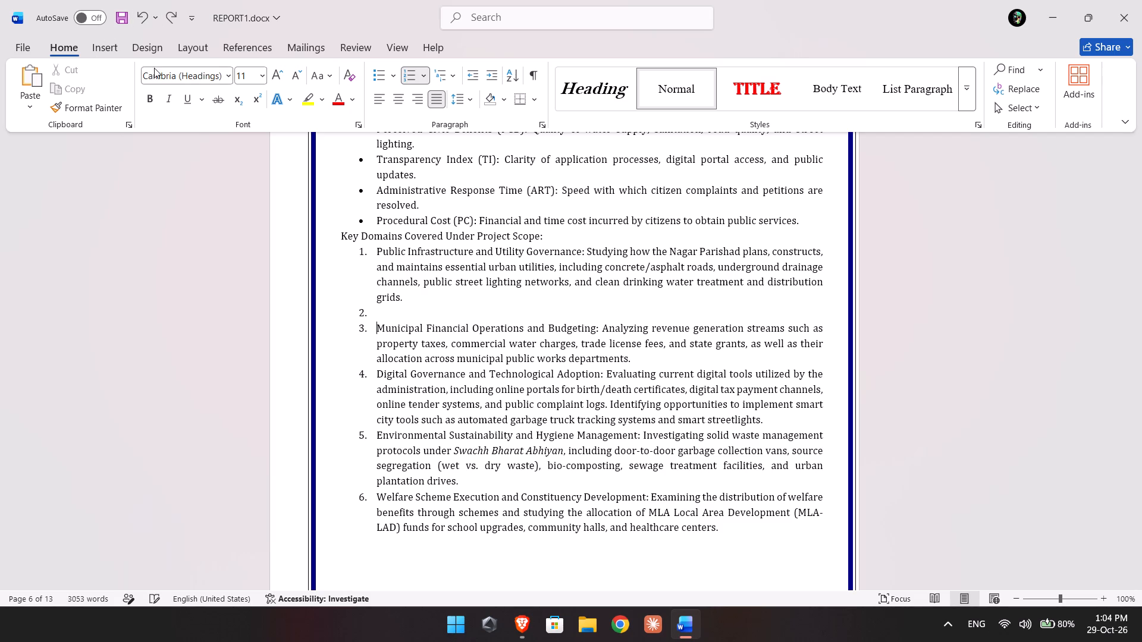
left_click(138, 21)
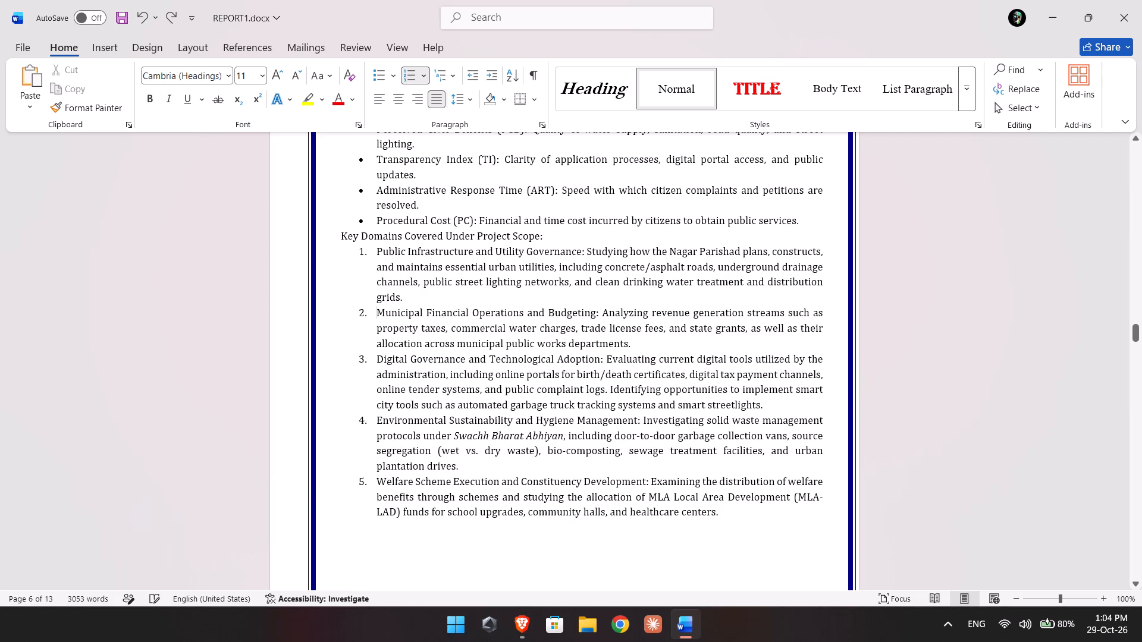
Insert a blank line before the "Key Domains Covered Under Project Scope:" subheading.
left_click(347, 325)
double_click(359, 302)
left_click(418, 303)
left_click(352, 252)
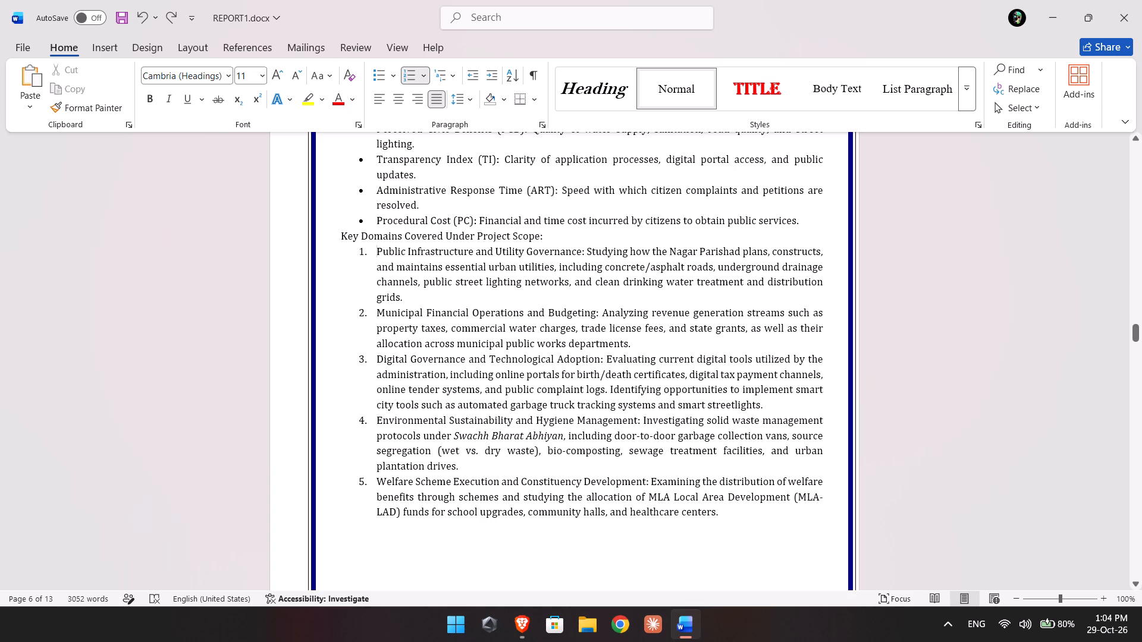
key("Up")
key("Left")
key("Left")
key("Left")
key("Left")
key("Left")
key("Left")
key("Return")
Insert a blank line between the "4. Scope of CEP Project" heading and its first paragraph.
scroll(500, 267, "down", 6)
scroll(500, 307, "up", 12)
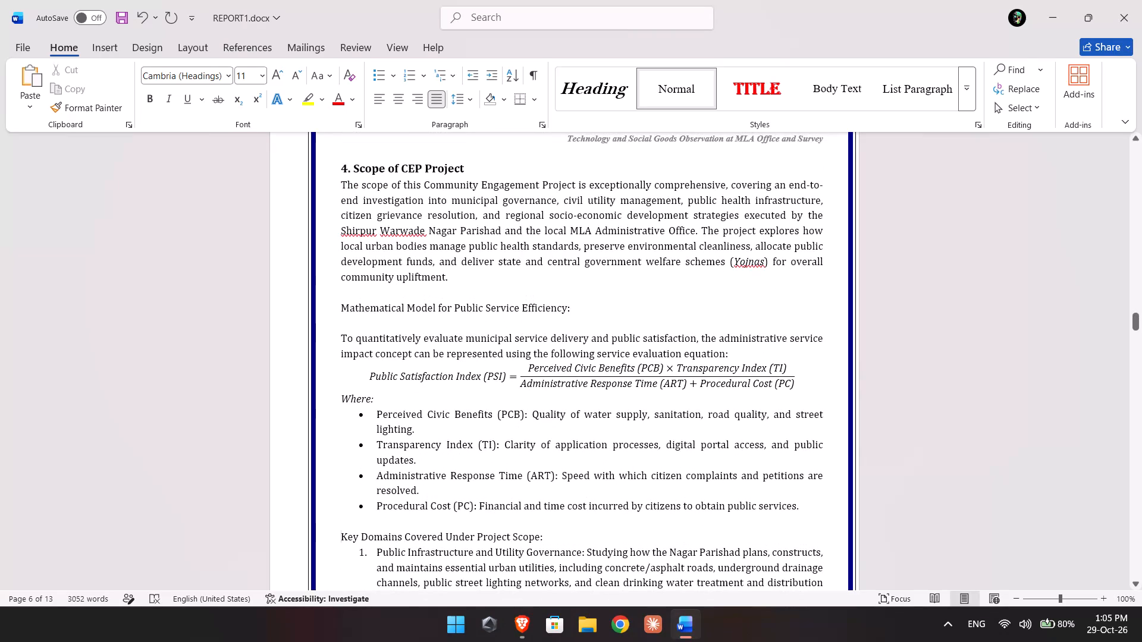
scroll(404, 452, "up", 2)
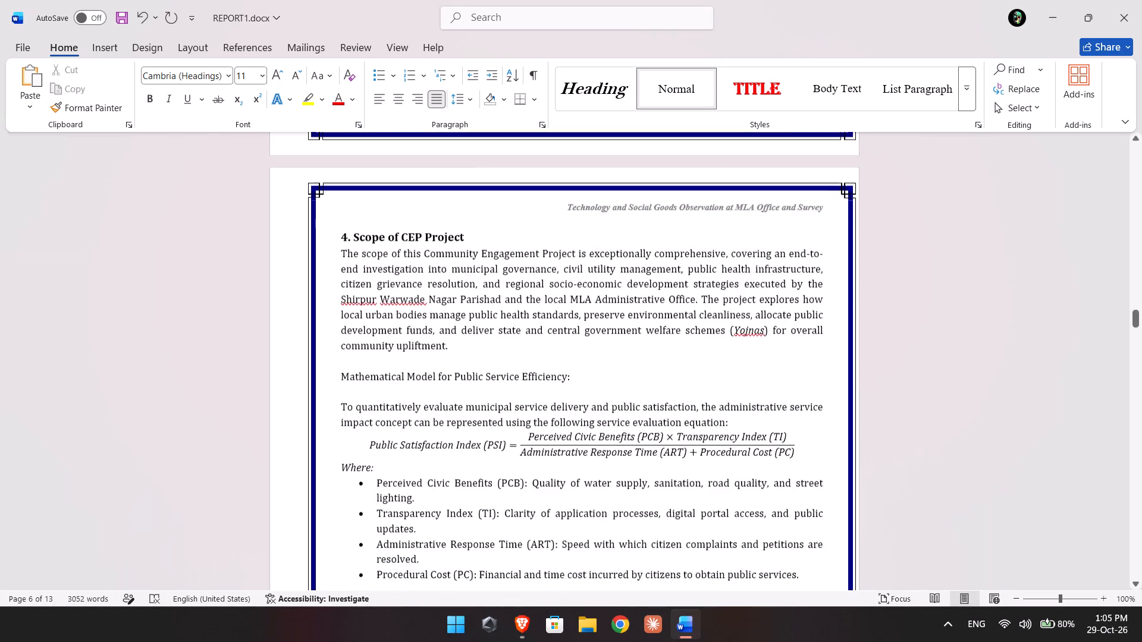
scroll(404, 452, "down", 5)
scroll(404, 451, "up", 5)
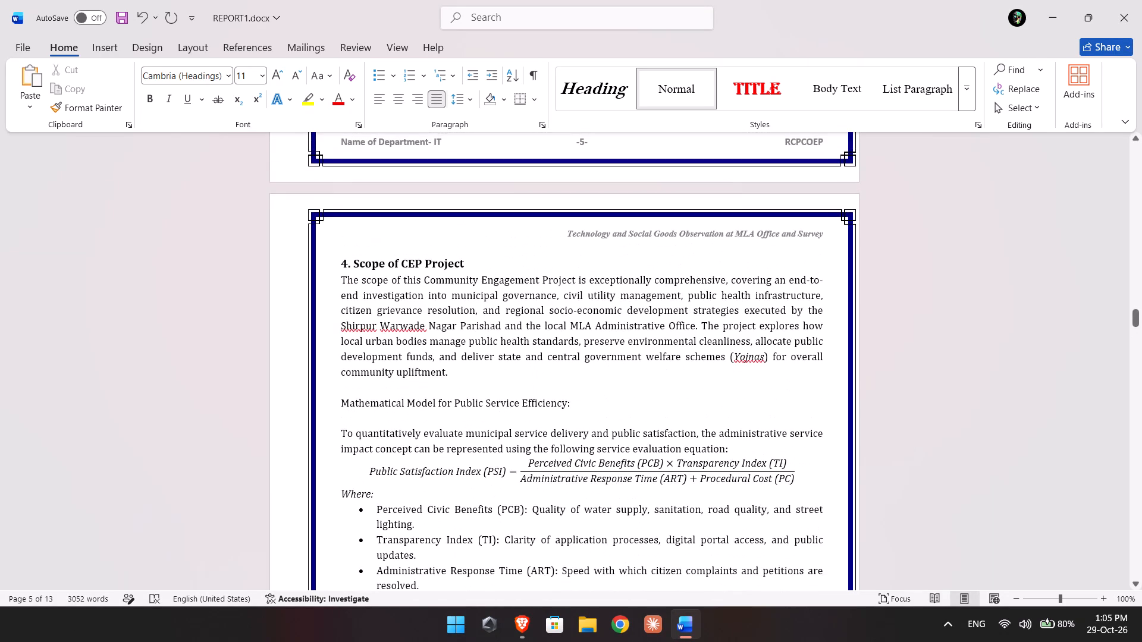
left_click(340, 279)
key("Return")
Format the "5.Activities conducted and timeline" heading in Cambria at size 12.
scroll(348, 318, "down", 12)
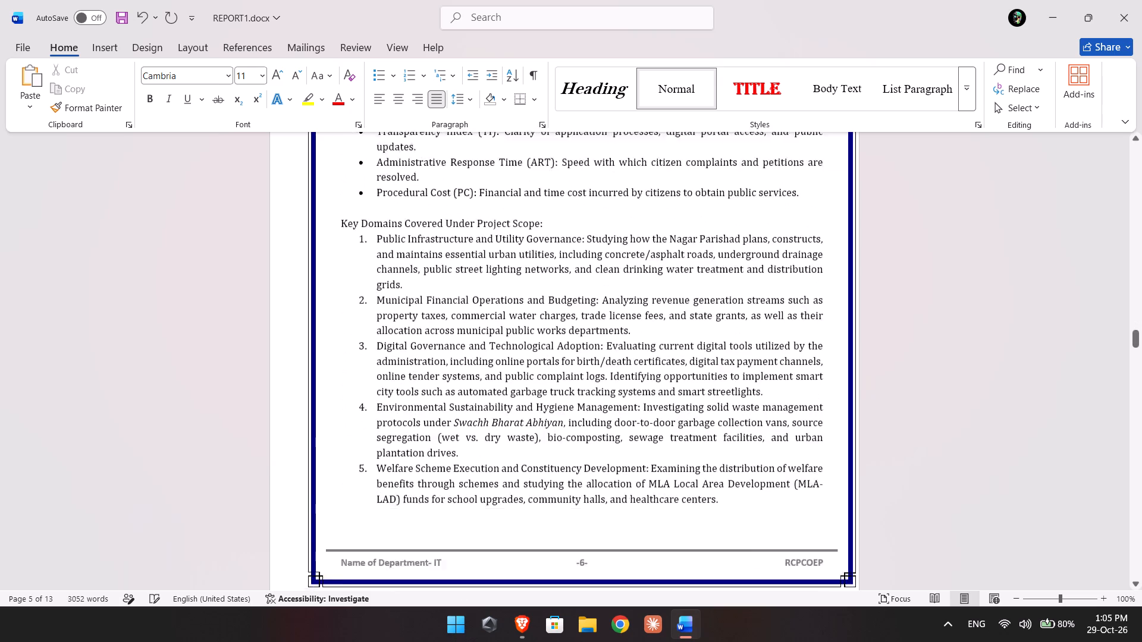
scroll(342, 322, "down", 1)
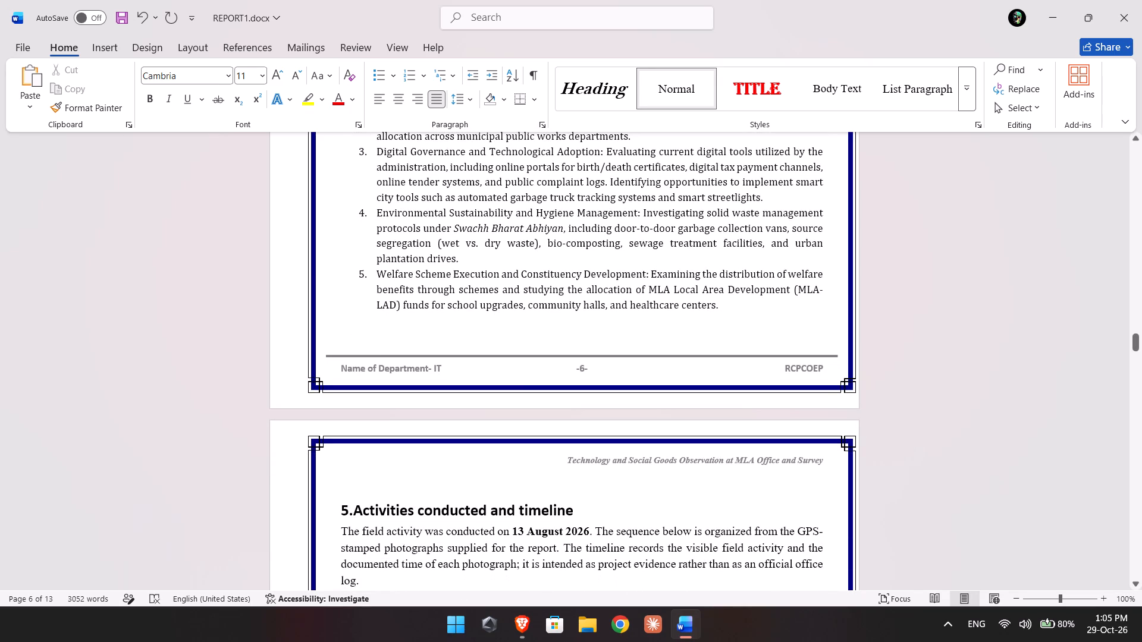
scroll(565, 418, "down", 3)
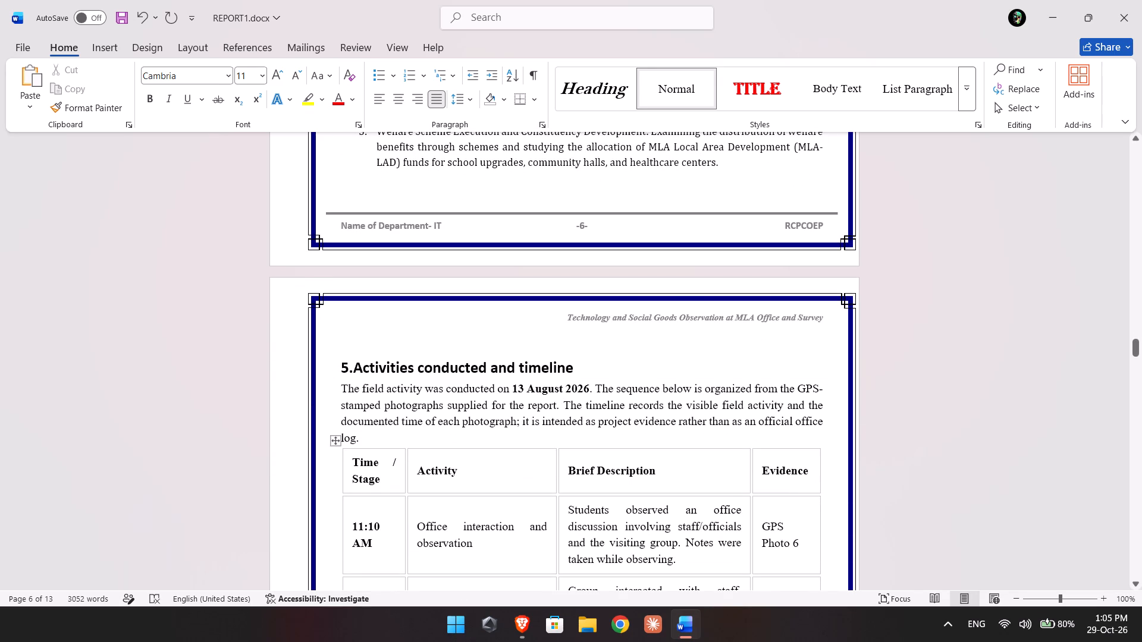
scroll(369, 401, "down", 2)
left_click_drag(587, 270, 448, 264)
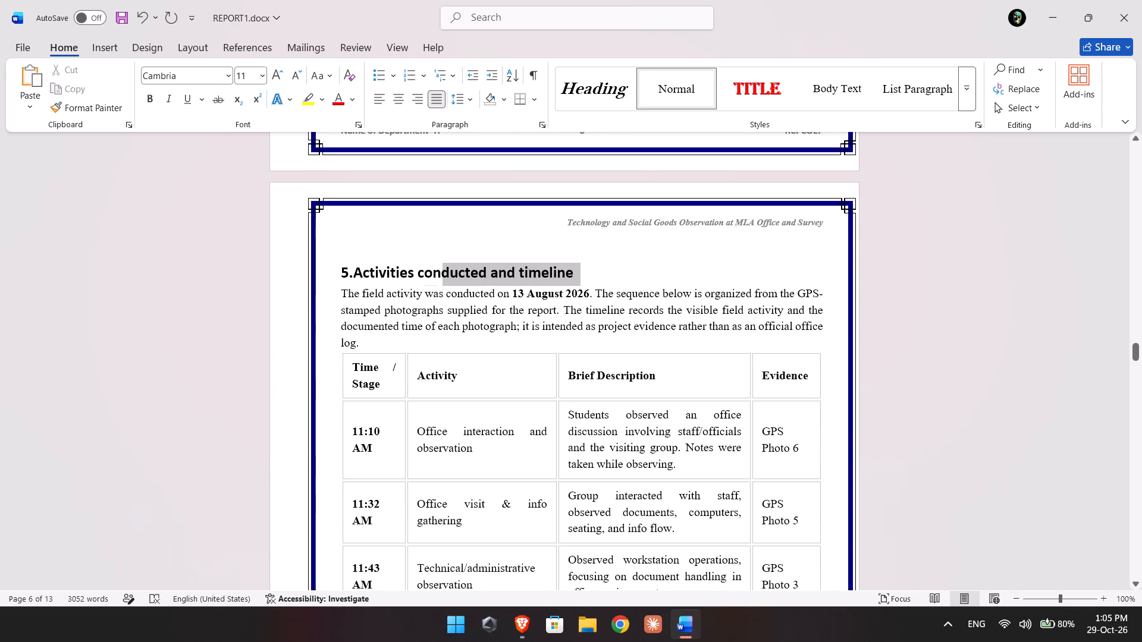
left_click_drag(448, 264, 338, 270)
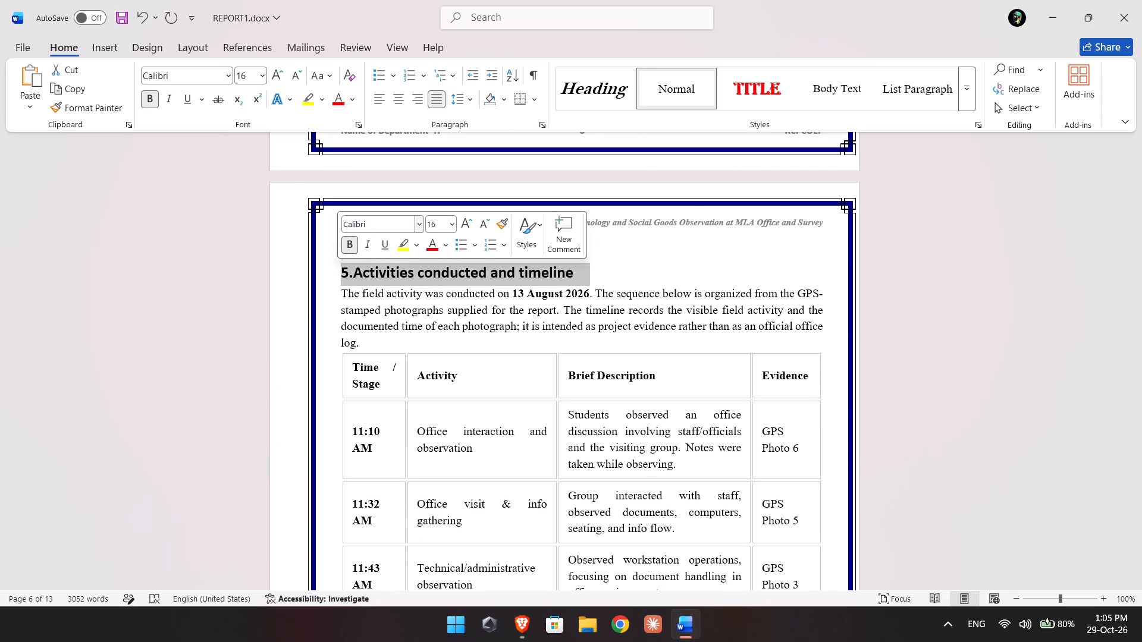
left_click(399, 219)
key("c")
key("Right")
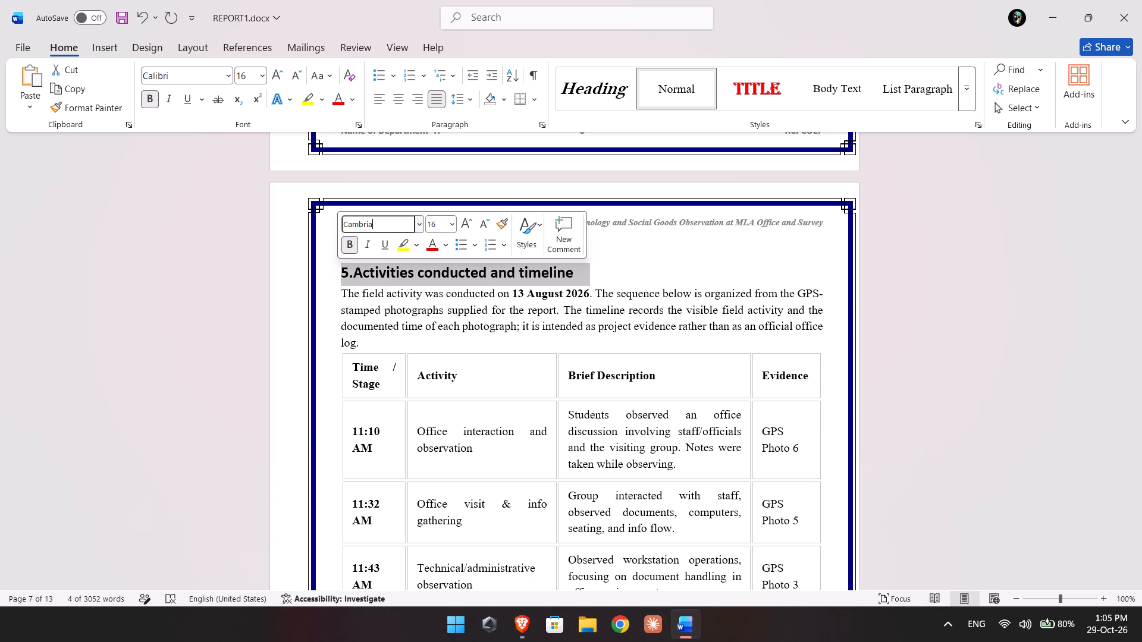
key("Return")
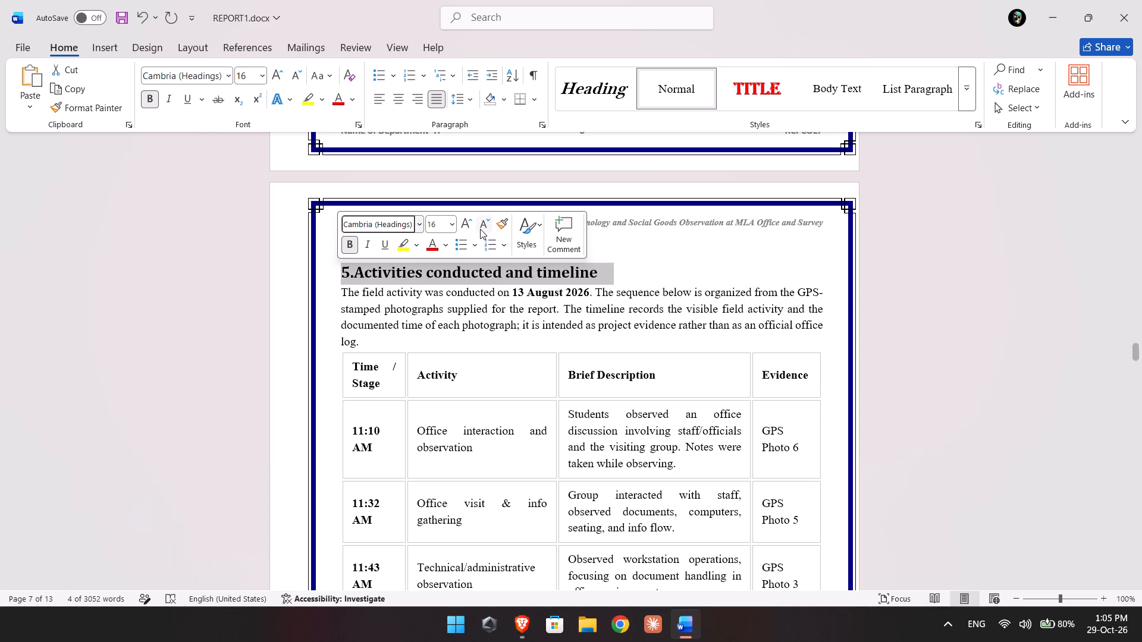
left_click(444, 221)
type("12")
key("Return")
Remove bold from the date "13 August 2026" in chapter 5's opening paragraph.
left_click(484, 330)
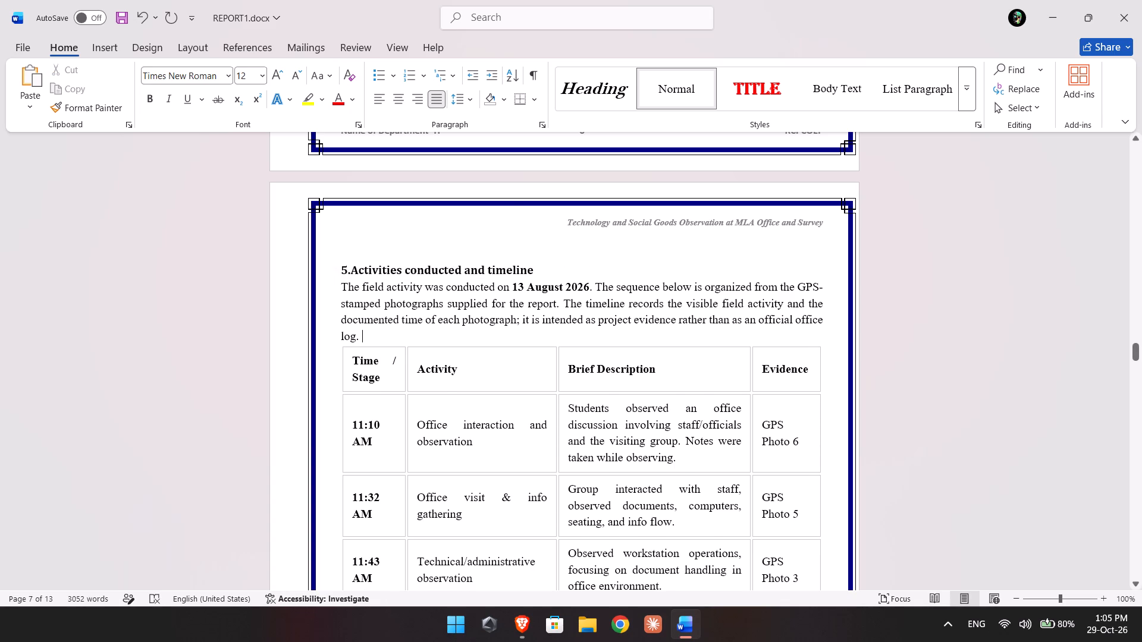
left_click_drag(591, 286, 516, 288)
left_click(524, 262)
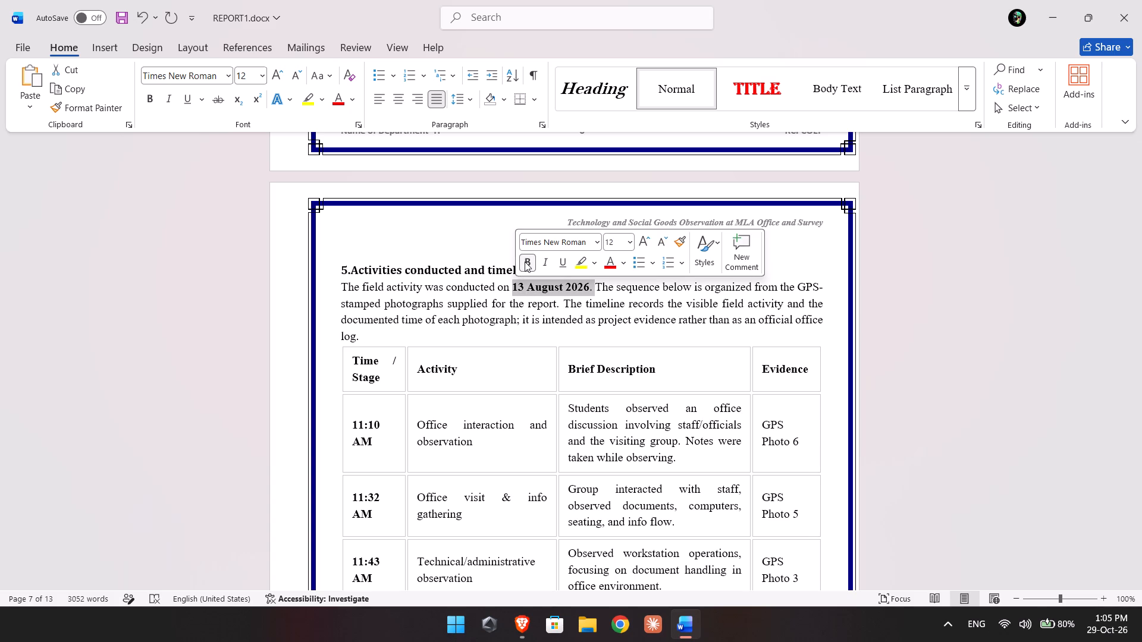
Make the date "13 August 2026" in chapter 5's opening paragraph non-bold.
left_click(525, 262)
left_click(526, 268)
left_click(528, 313)
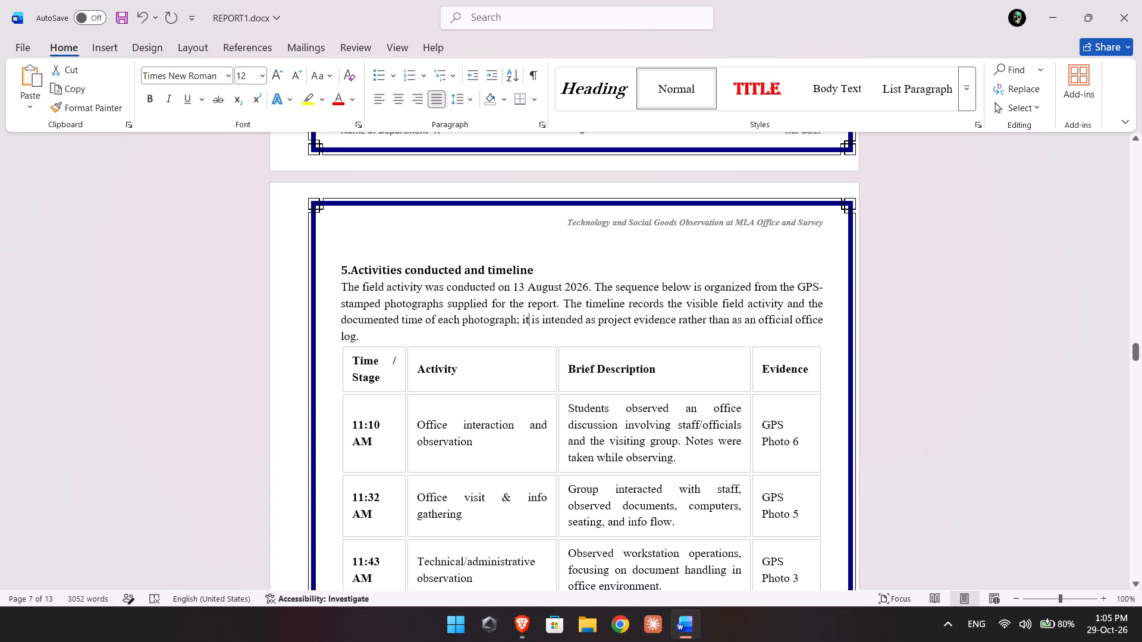
Change the font of chapter 5's opening paragraph to Cambria.
left_click_drag(340, 285, 748, 326)
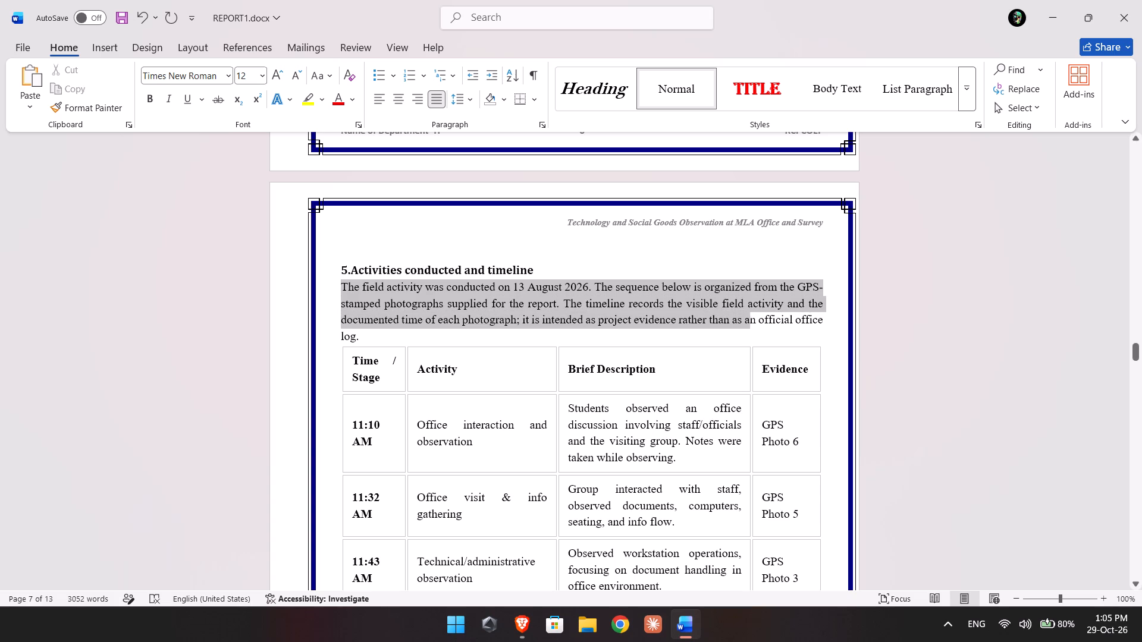
left_click_drag(748, 326, 689, 337)
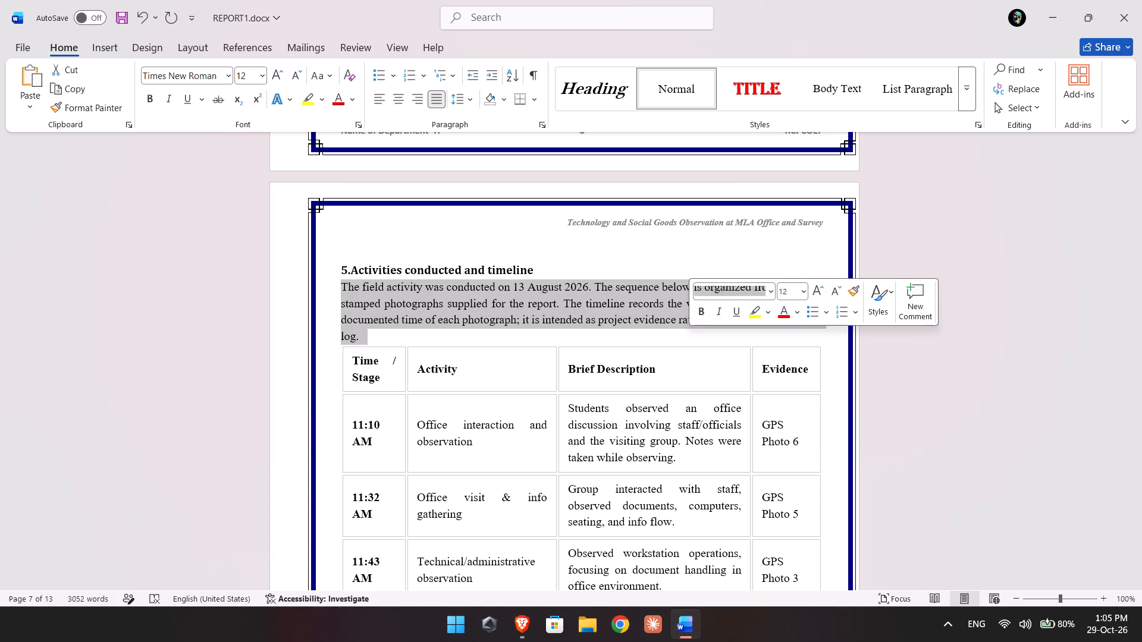
left_click(758, 294)
key("c")
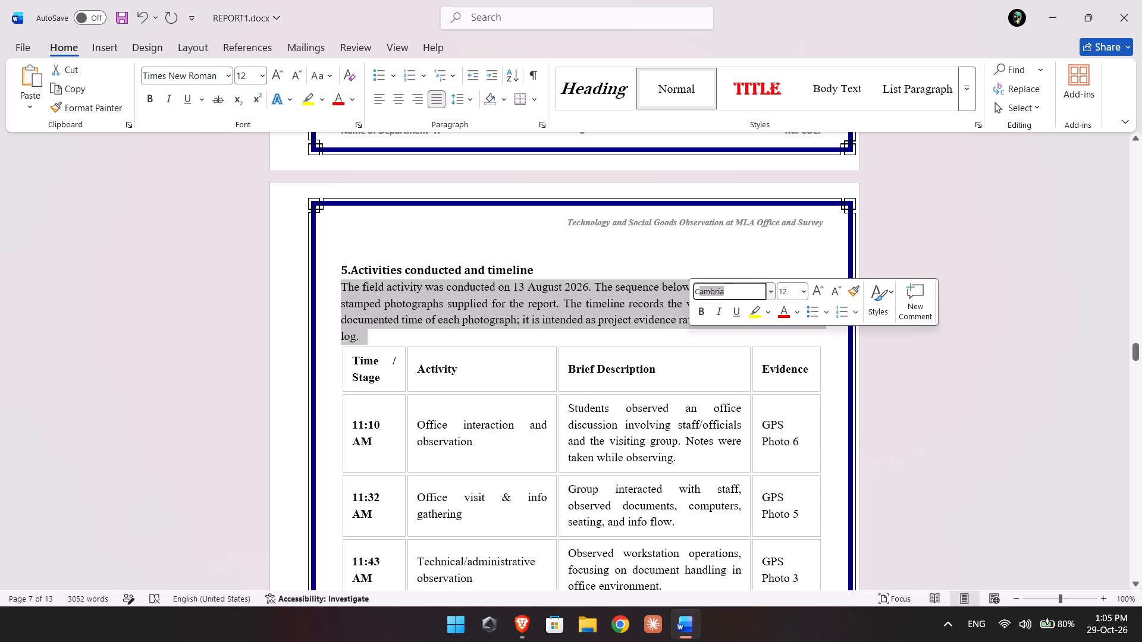
left_click(227, 77)
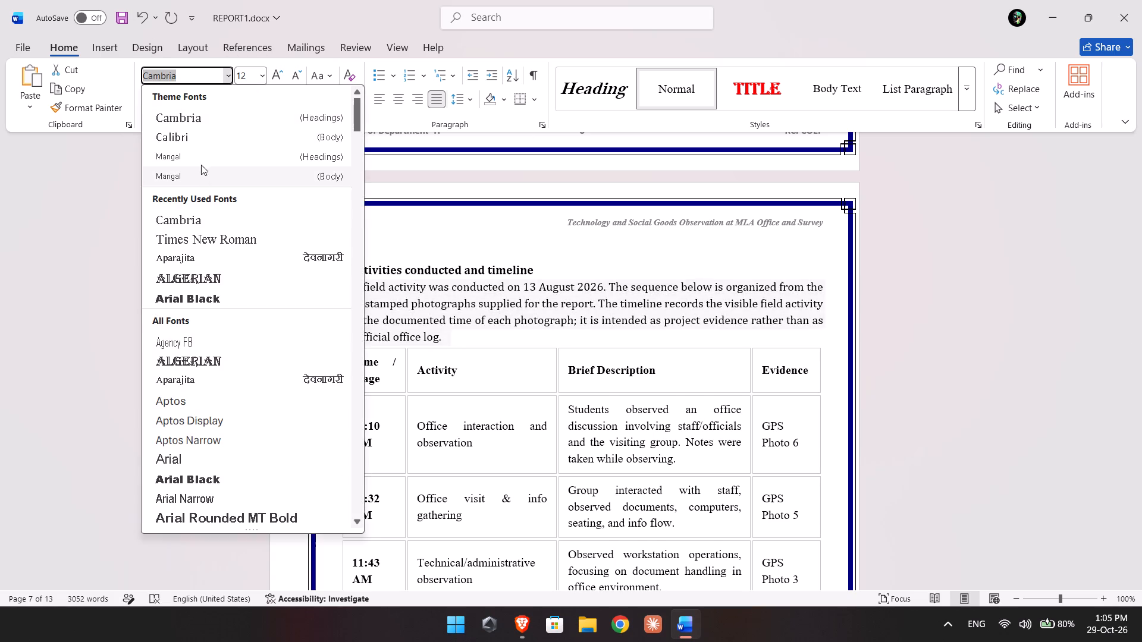
left_click(209, 220)
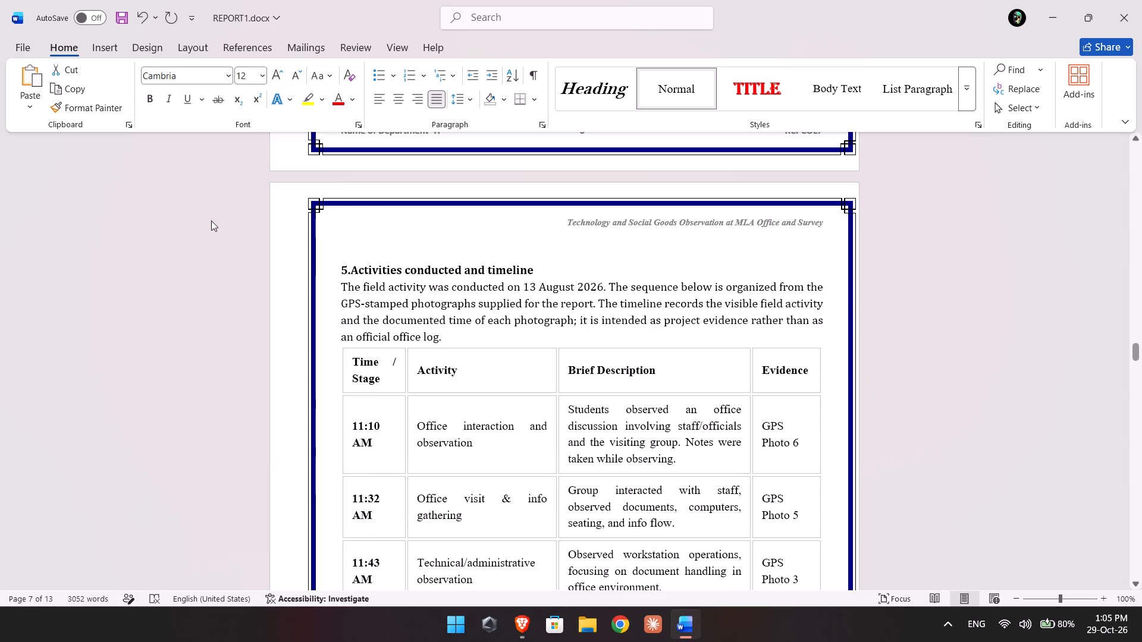
Format the paragraph below the activity table, starting "The activity sequence demonstrates", in Cambria at size 11.
scroll(601, 276, "down", 11)
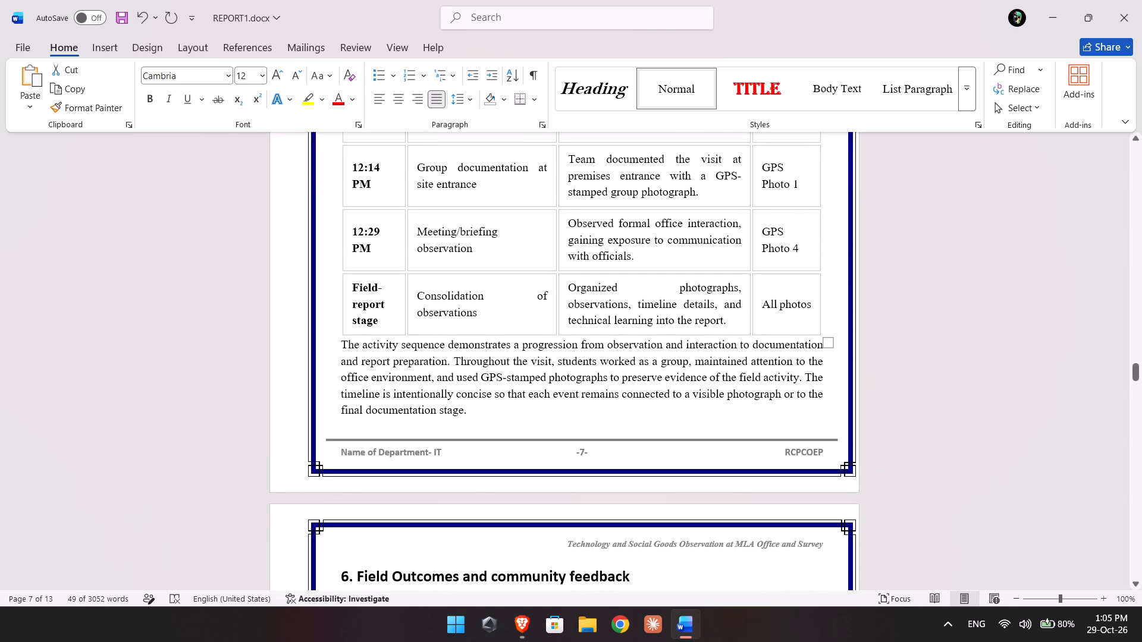
left_click_drag(472, 420, 338, 355)
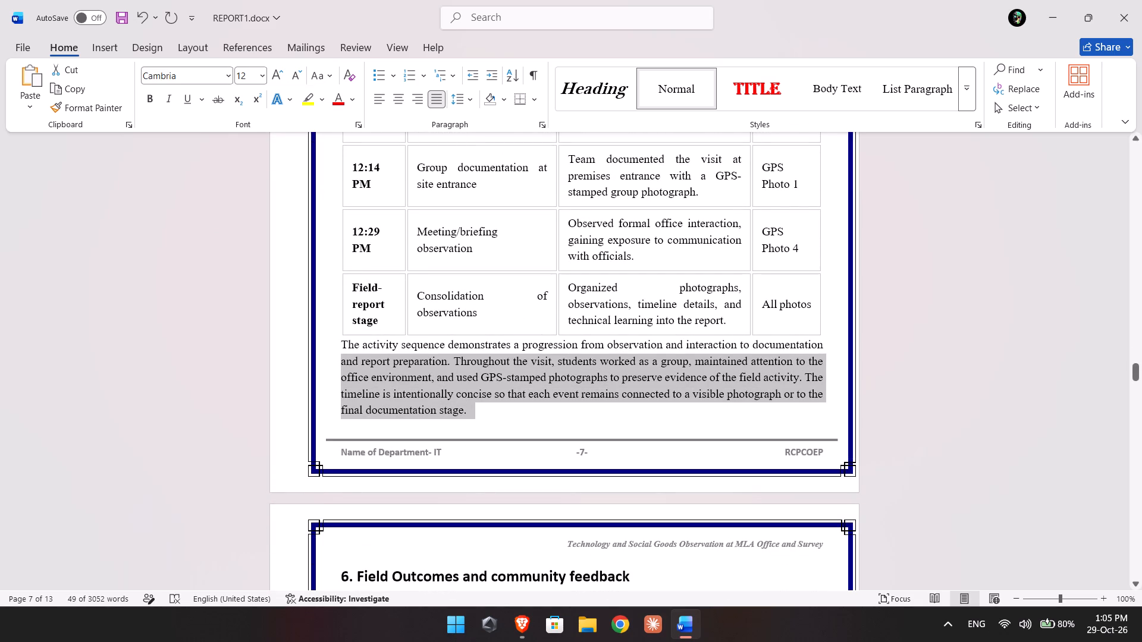
left_click_drag(338, 355, 340, 347)
left_click(413, 303)
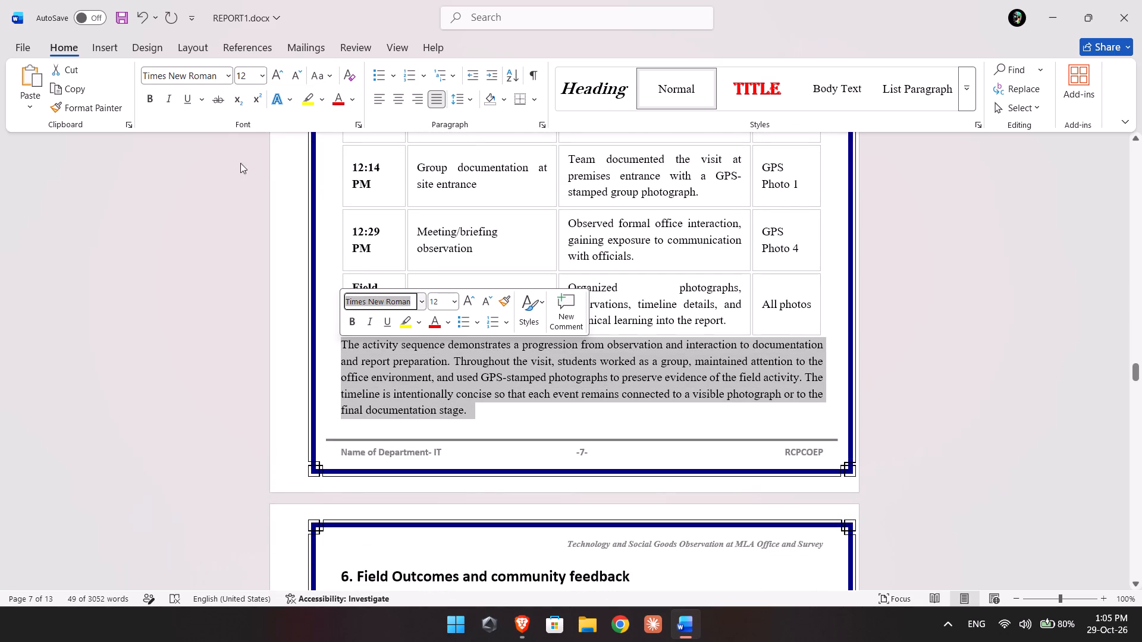
left_click(222, 77)
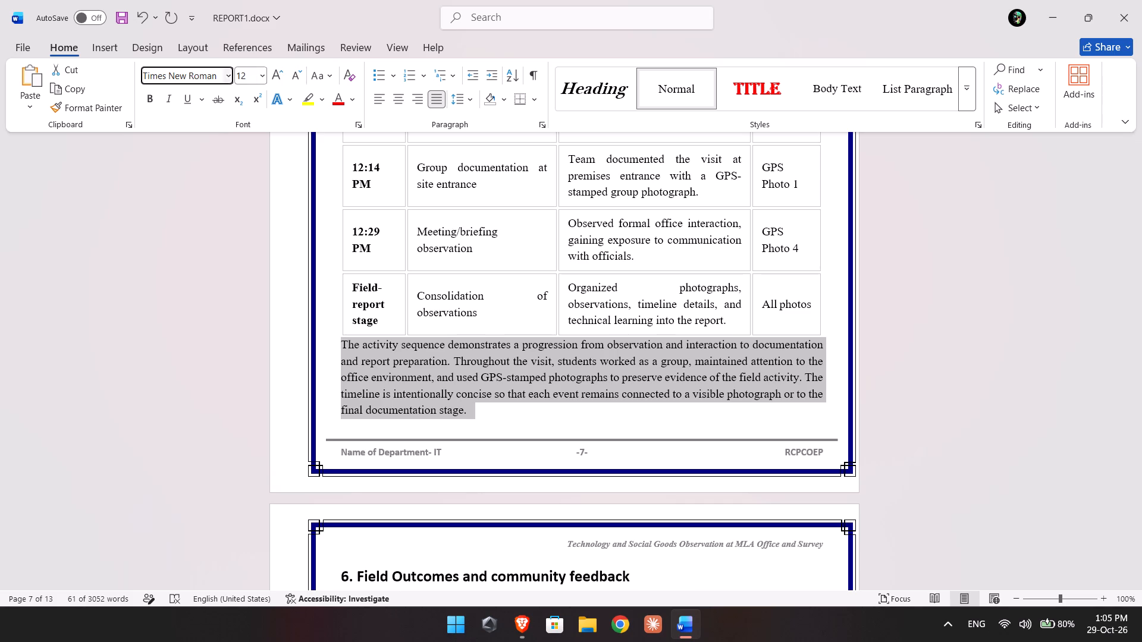
left_click(233, 81)
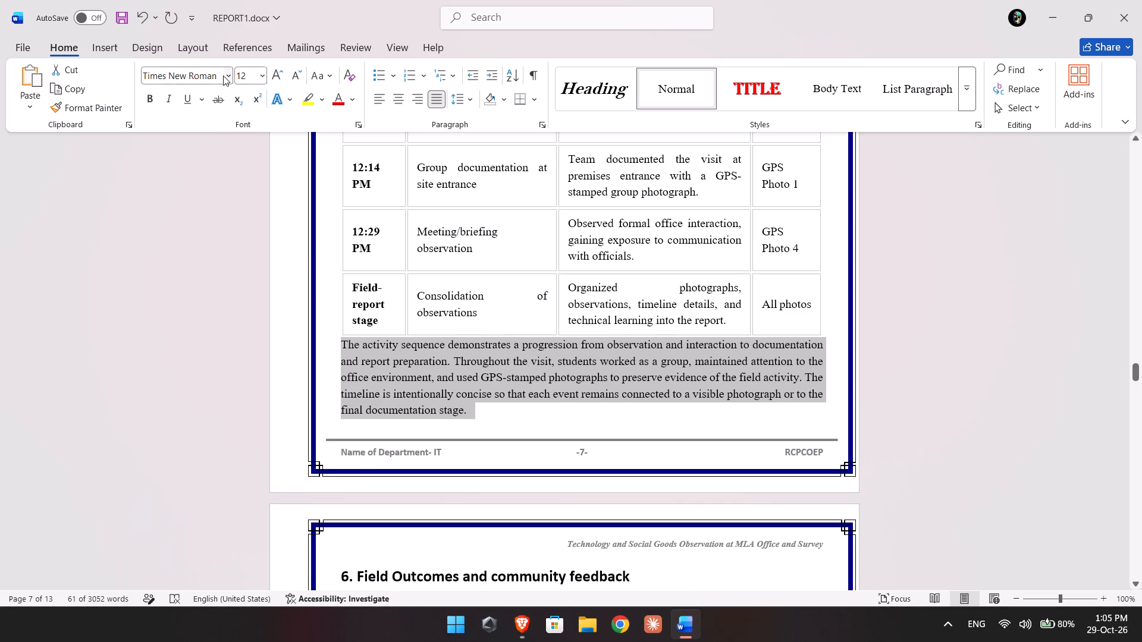
left_click(223, 77)
left_click(207, 216)
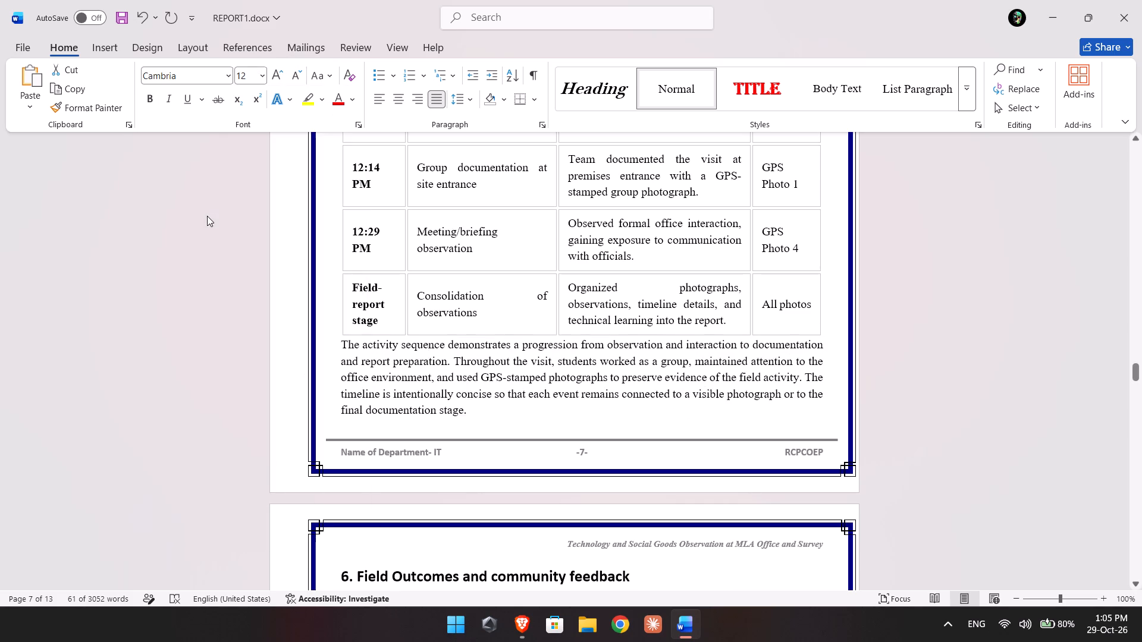
left_click(249, 76)
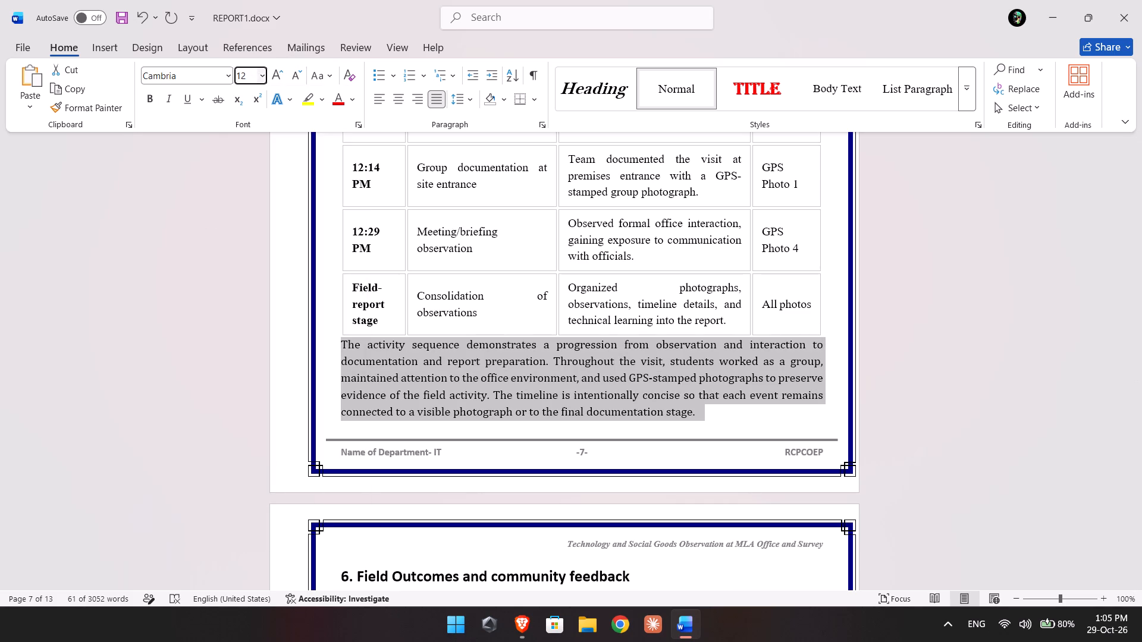
type("11")
key("Return")
Change the font of the Activity, Brief Description and Evidence cells below the table's header row to Cambria.
scroll(525, 284, "up", 1)
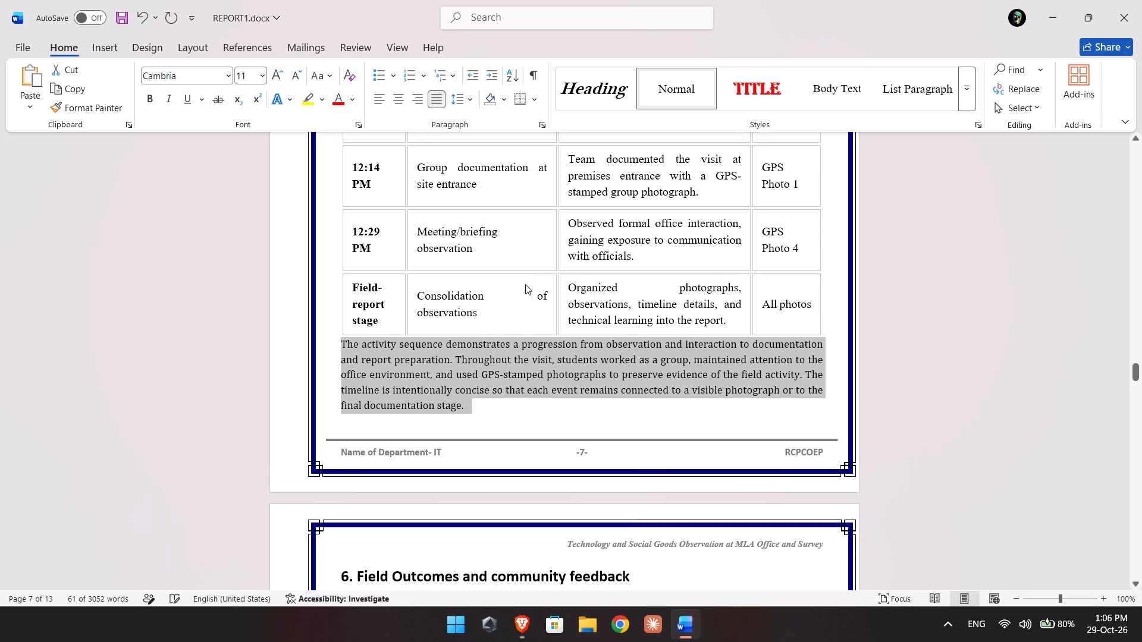
scroll(525, 284, "up", 8)
left_click_drag(502, 350, 428, 336)
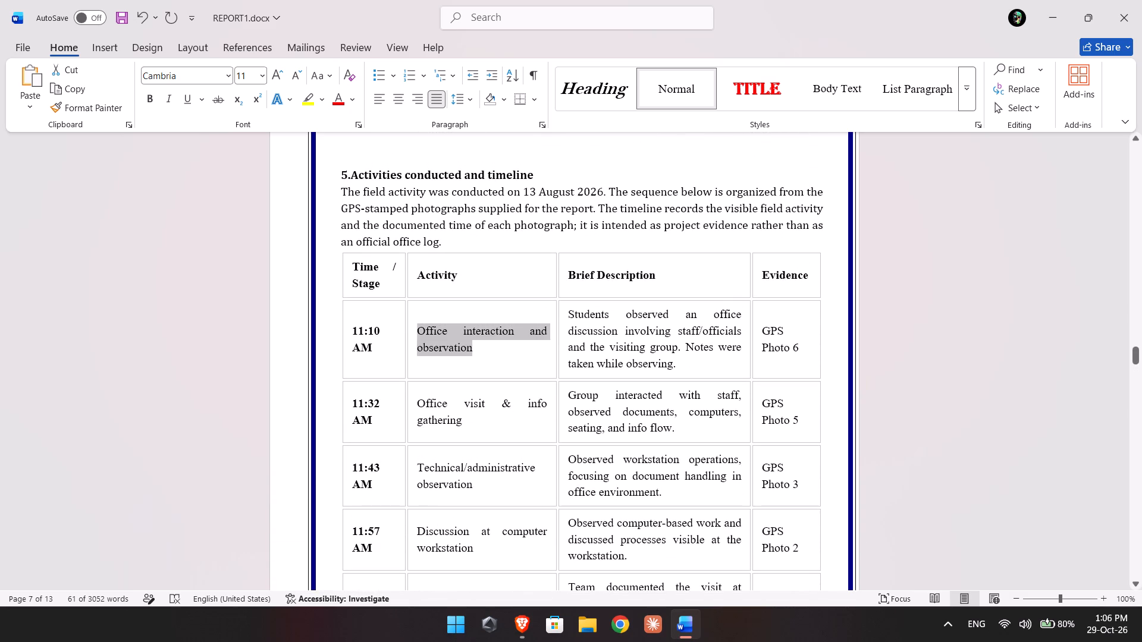
left_click_drag(428, 336, 425, 335)
left_click(425, 376)
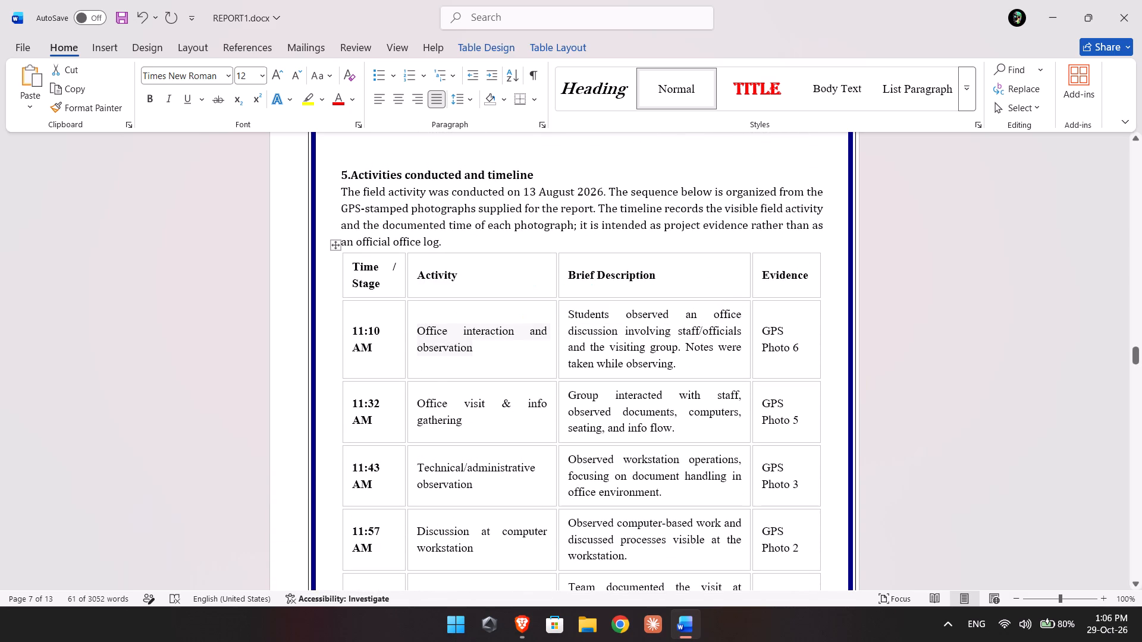
left_click_drag(417, 328, 651, 423)
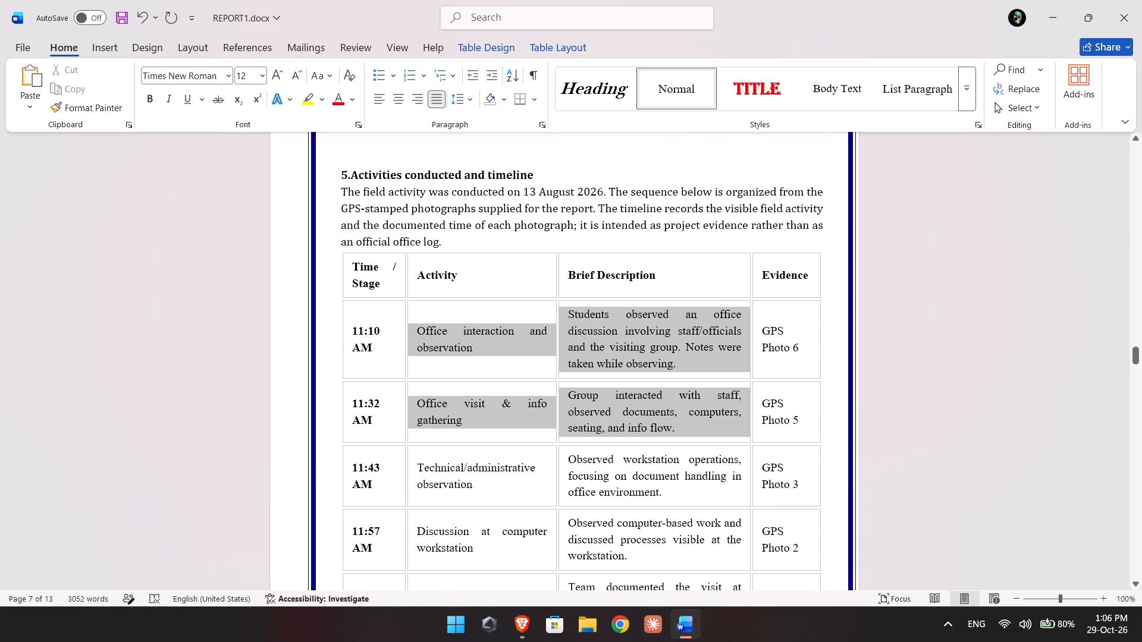
left_click_drag(651, 423, 789, 548)
scroll(651, 435, "down", 2)
scroll(701, 477, "down", 2)
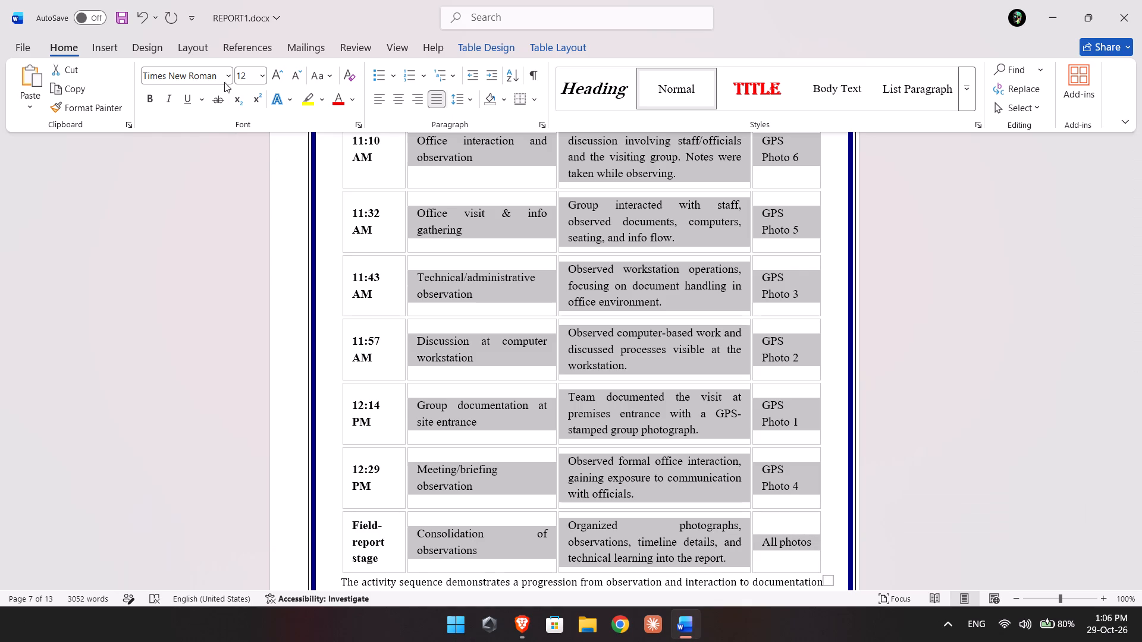
left_click(231, 78)
left_click(207, 219)
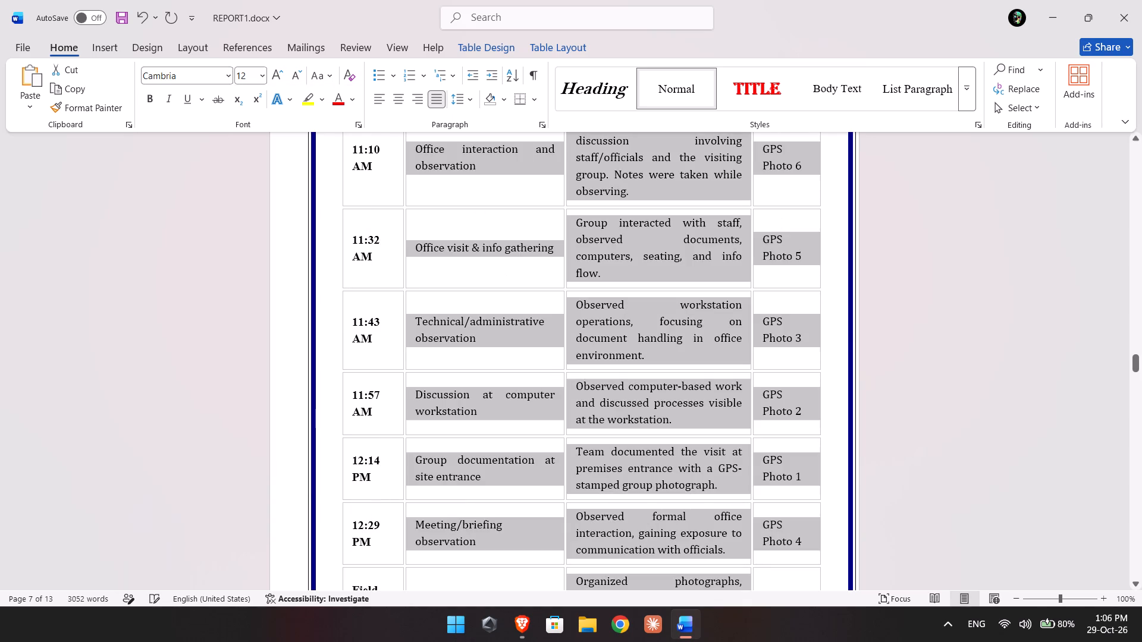
Change the font of the activity table's header row to Cambria.
scroll(404, 310, "up", 4)
left_click(463, 344)
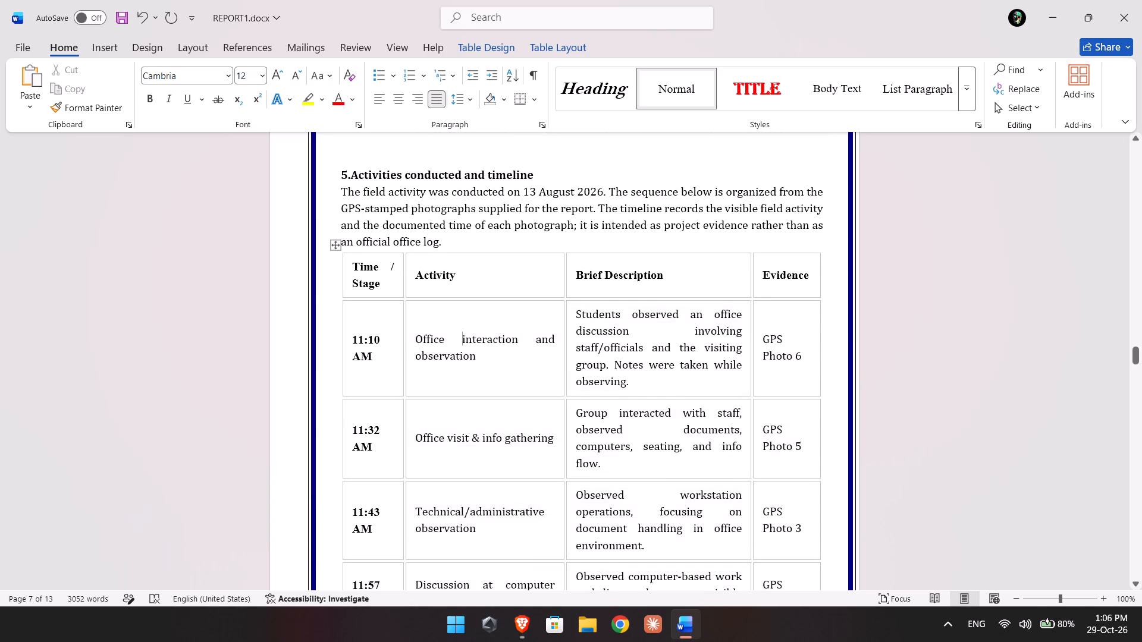
left_click_drag(807, 276, 556, 278)
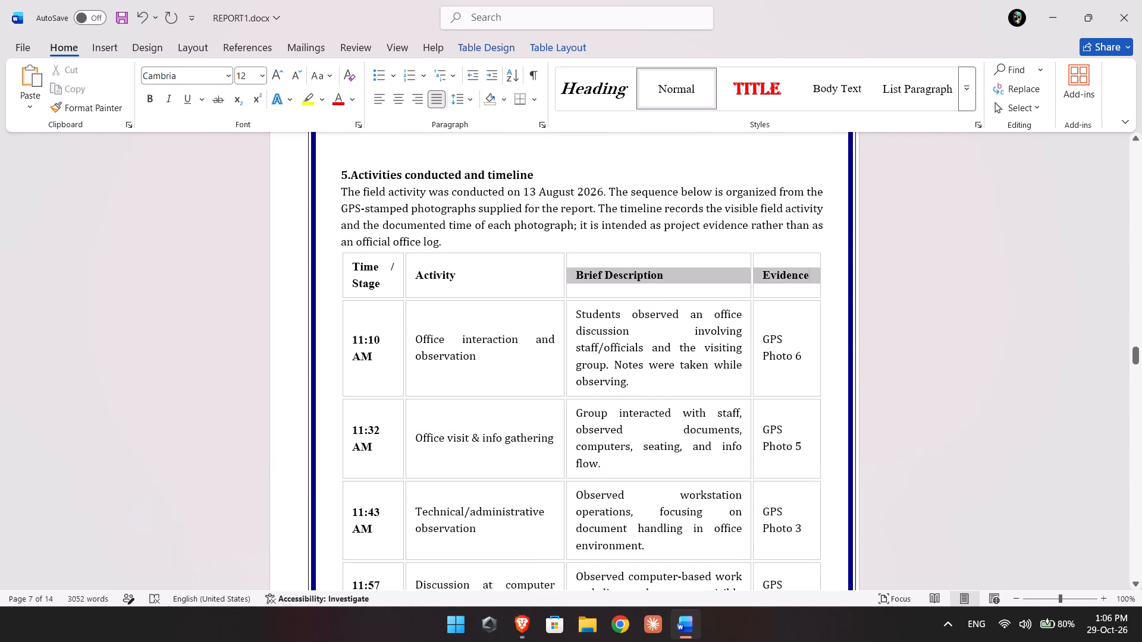
left_click_drag(556, 278, 396, 277)
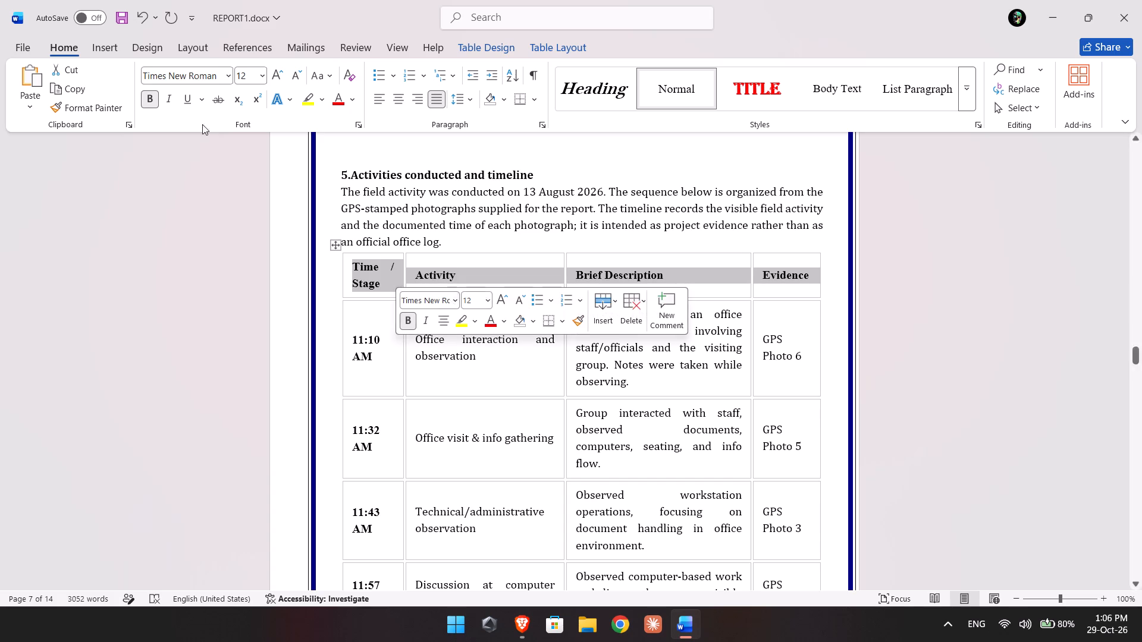
left_click(228, 78)
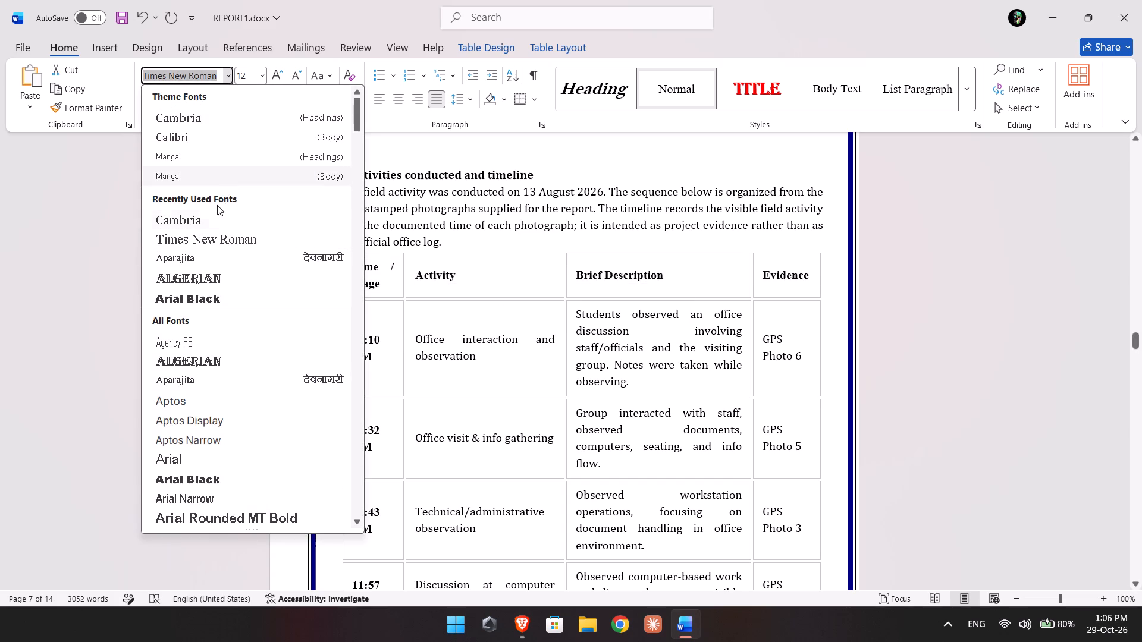
left_click(217, 218)
Examine the remaining rows of the activity table and how the text after it continues across the page break.
scroll(448, 313, "down", 2)
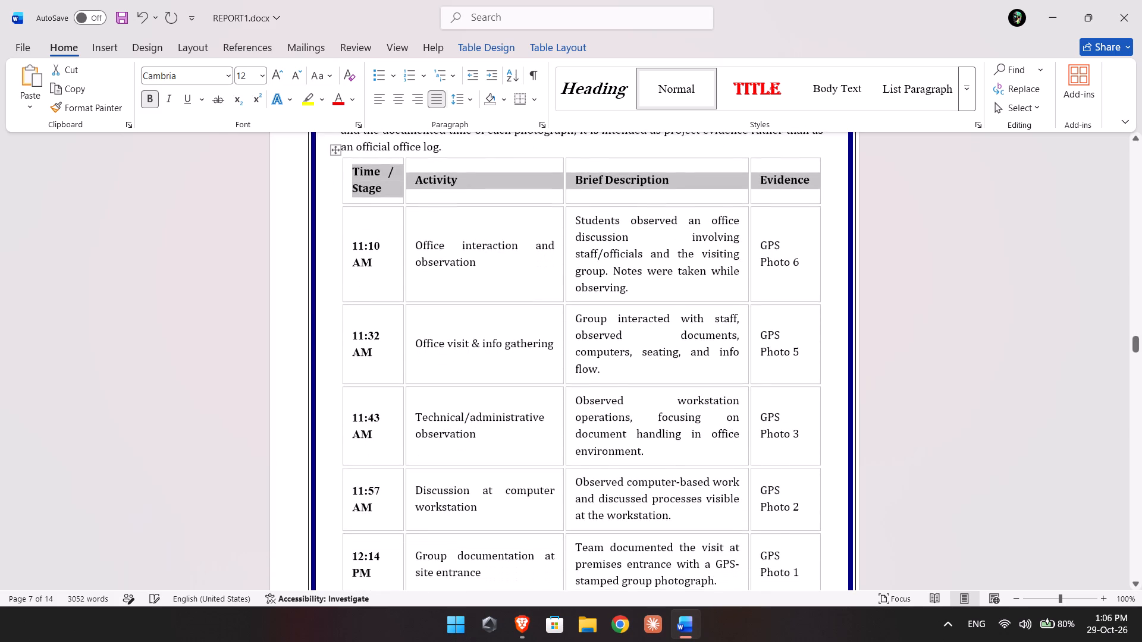
scroll(448, 313, "down", 10)
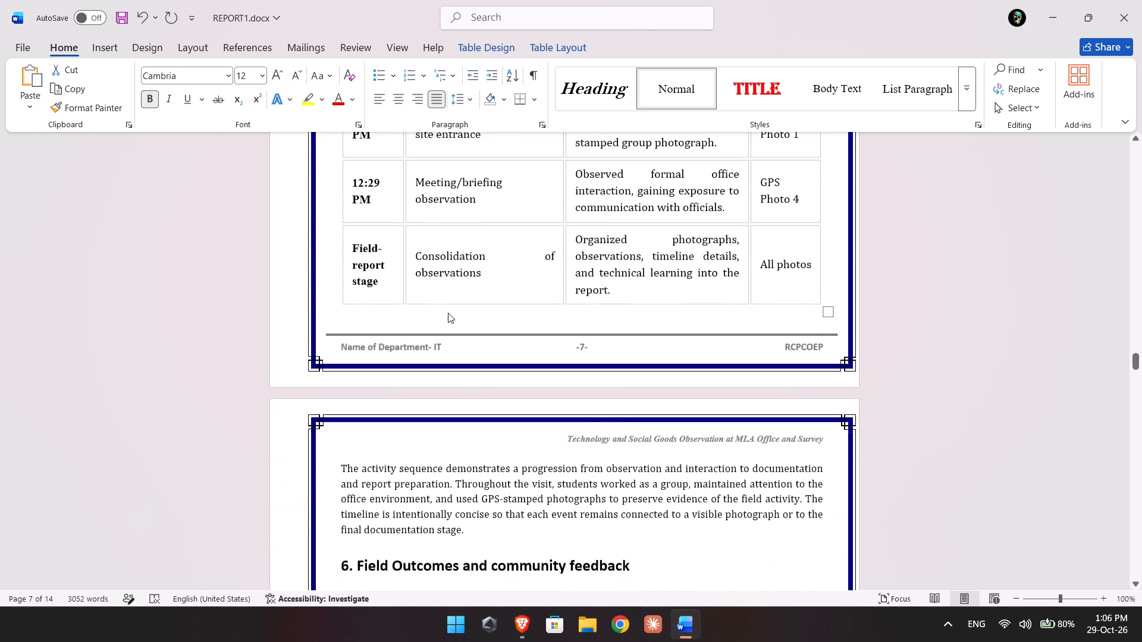
scroll(448, 313, "up", 5)
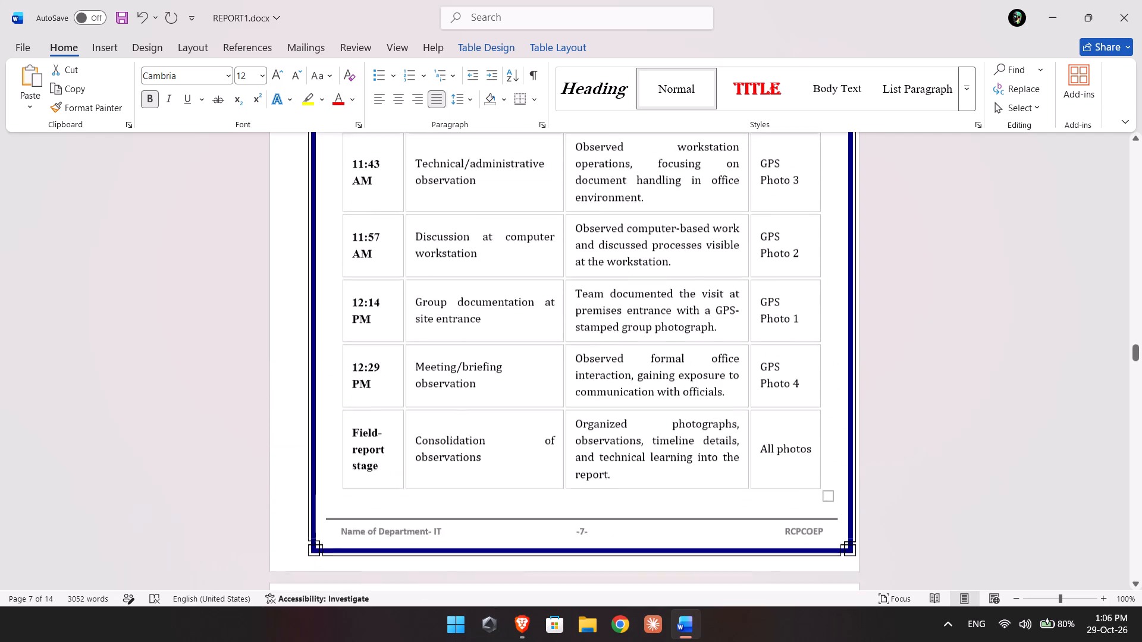
scroll(448, 313, "up", 6)
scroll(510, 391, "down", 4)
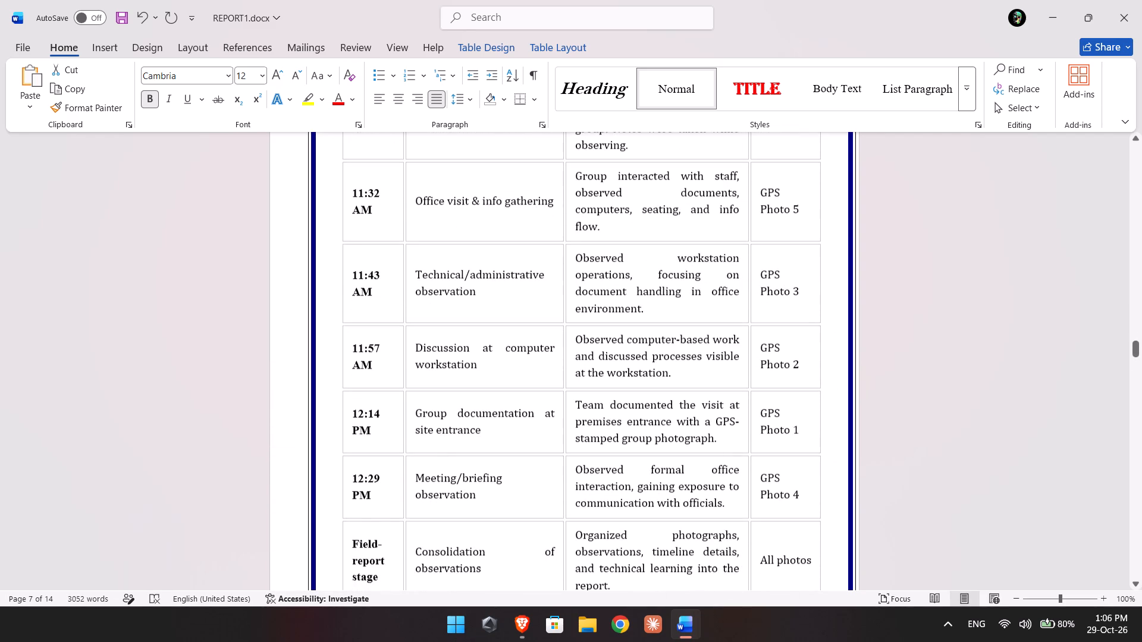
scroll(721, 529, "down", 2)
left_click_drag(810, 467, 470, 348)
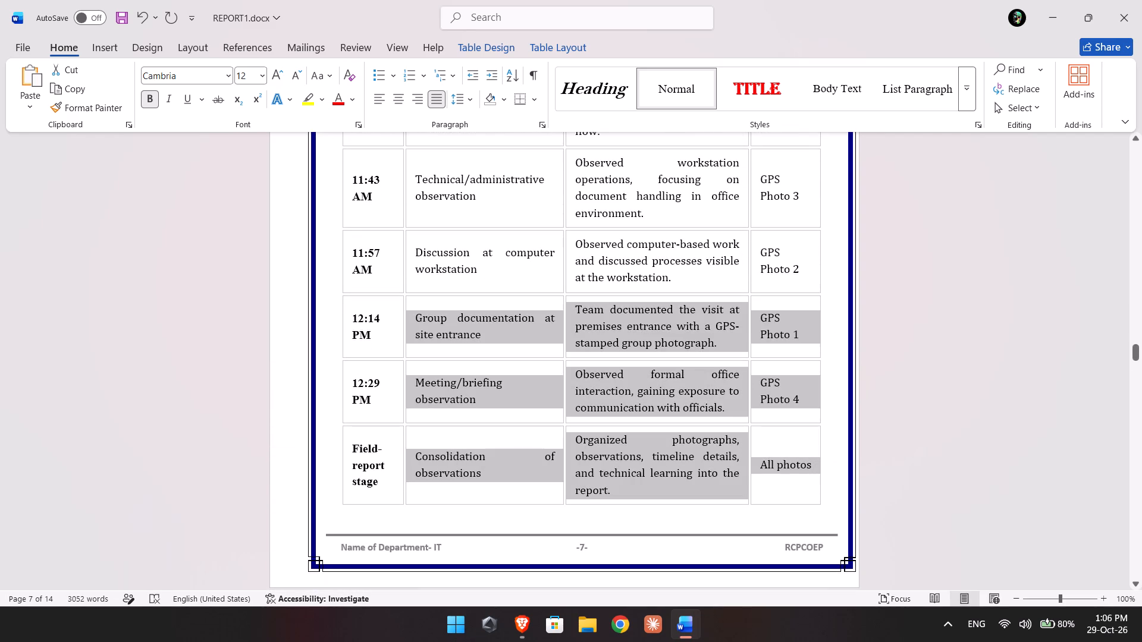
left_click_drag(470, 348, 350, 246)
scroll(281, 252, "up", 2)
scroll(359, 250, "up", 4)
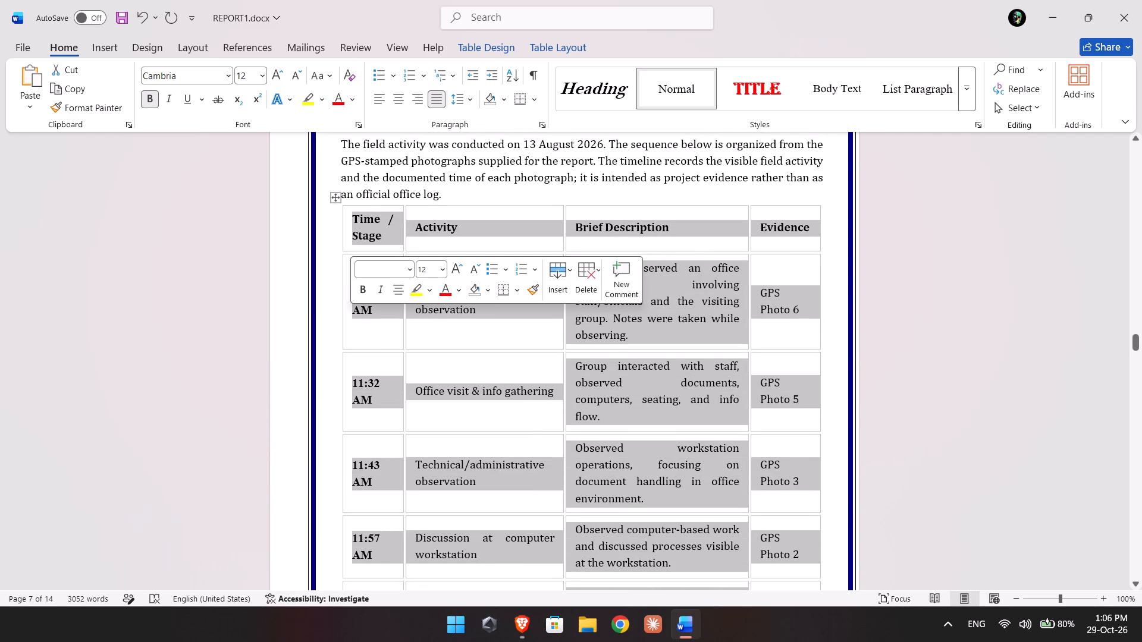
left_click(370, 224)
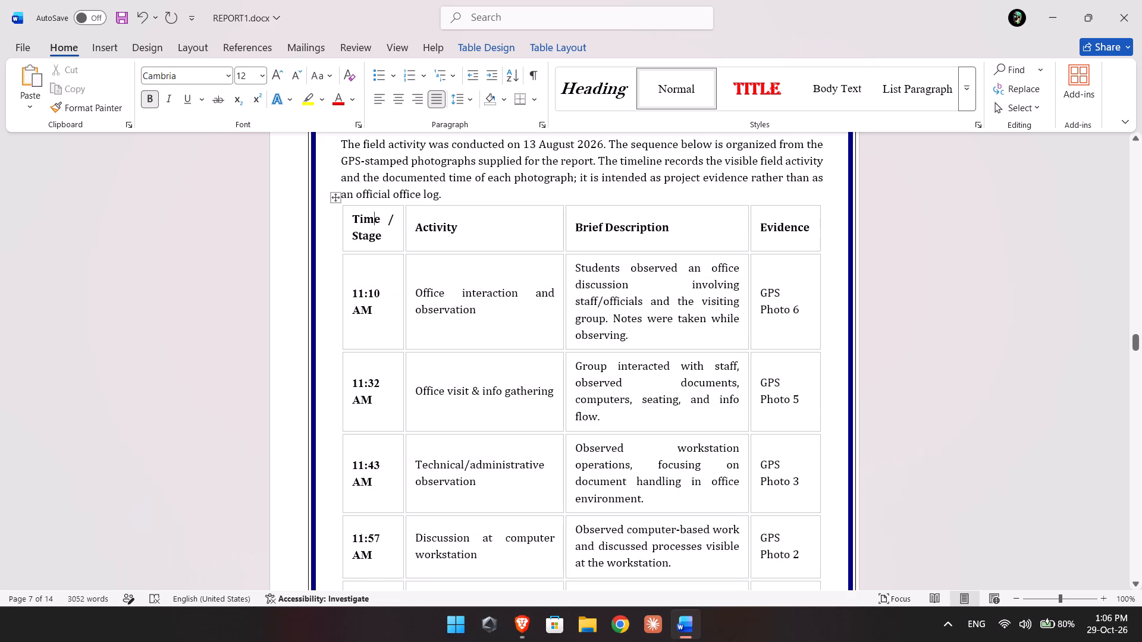
Change the font of the Time / Stage column entries, from "11:10 AM" down to "Field-report stage", to Cambria.
left_click_drag(352, 288, 369, 487)
scroll(369, 487, "down", 3)
left_click_drag(369, 487, 394, 503)
scroll(396, 497, "down", 2)
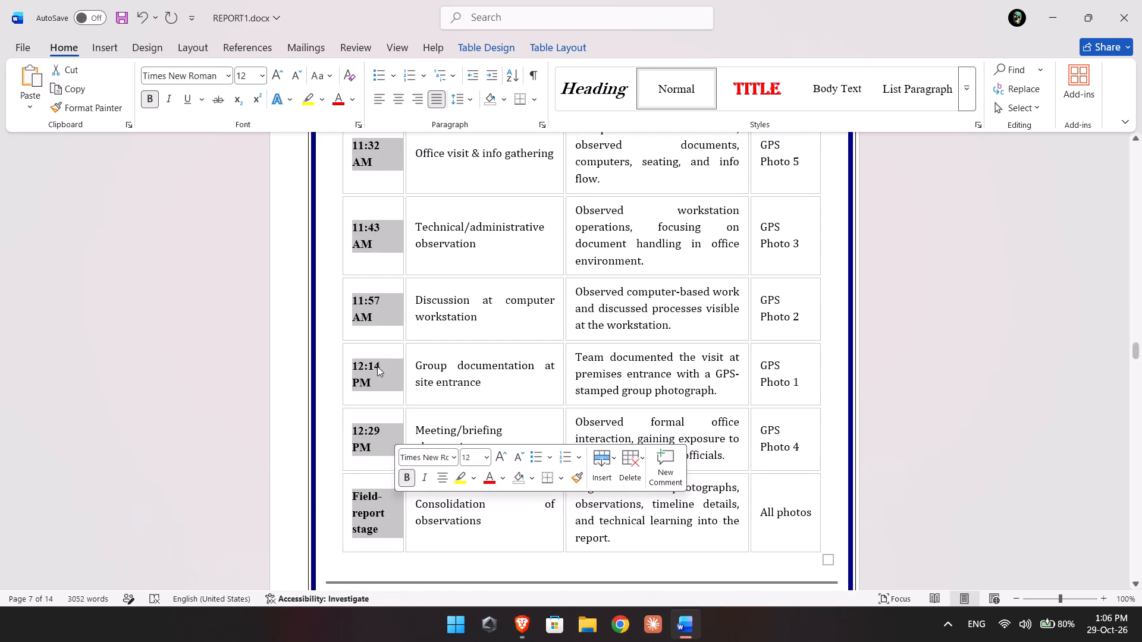
left_click(212, 80)
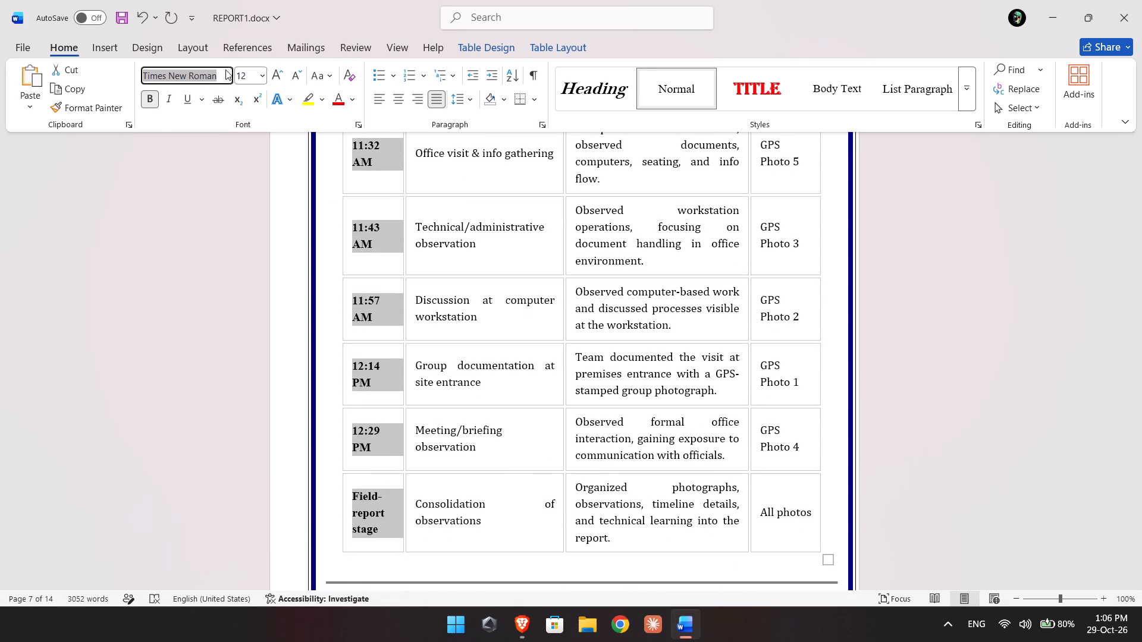
left_click(227, 73)
left_click(200, 225)
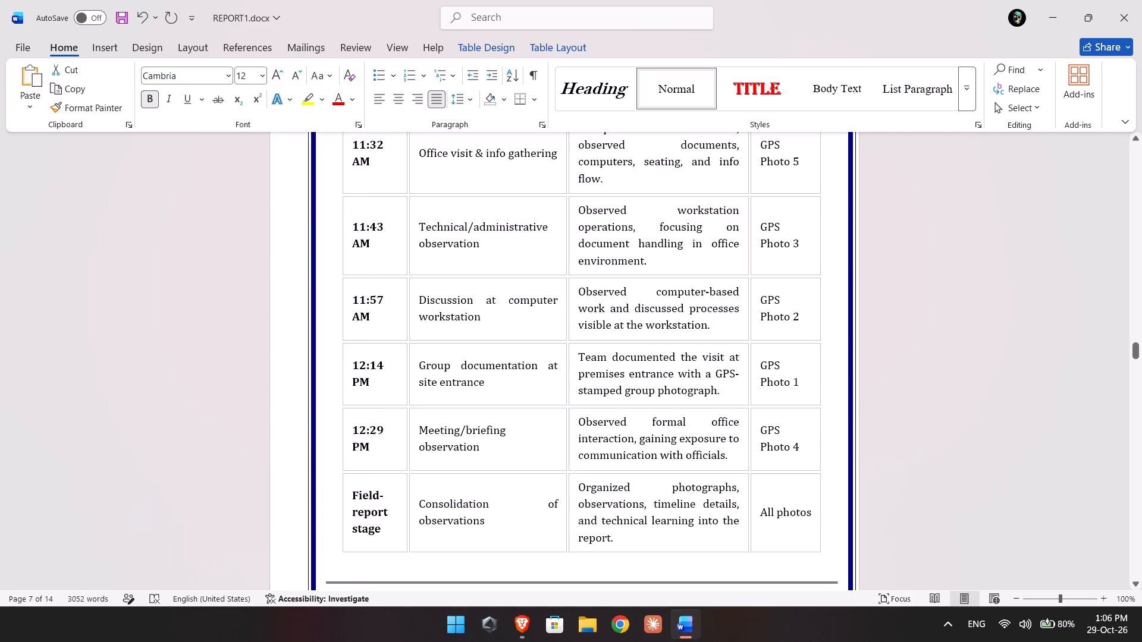
scroll(476, 321, "up", 4)
scroll(415, 257, "up", 3)
left_click(355, 316)
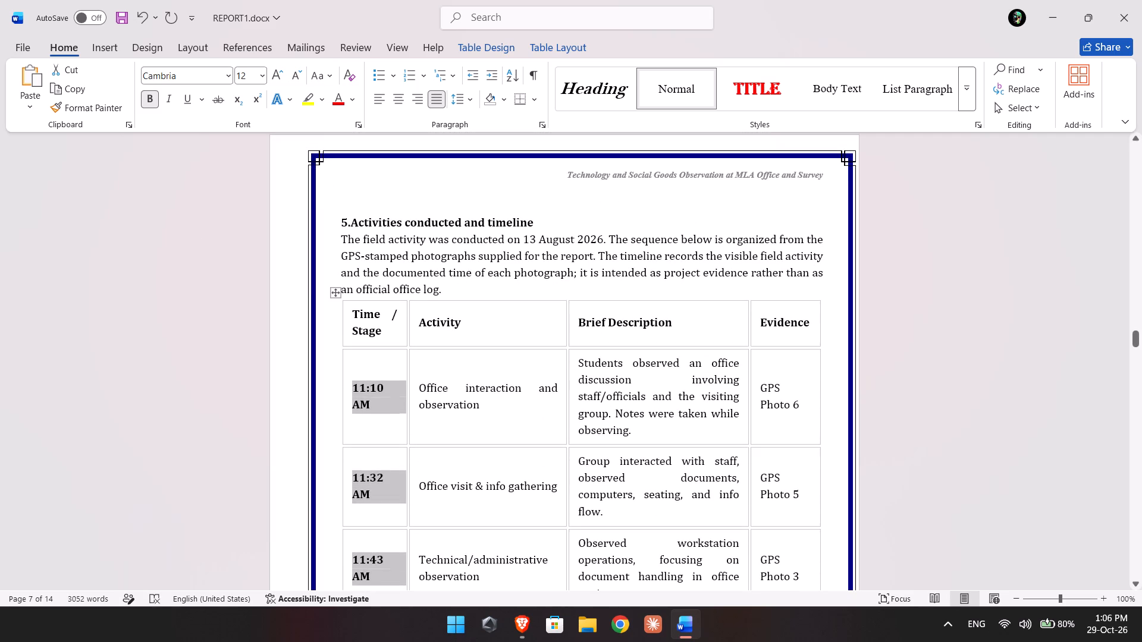
Set the font size of the whole chapter 5 activity table, header row included, to 11.
left_click_drag(350, 314, 802, 540)
scroll(516, 455, "down", 6)
scroll(802, 540, "down", 3)
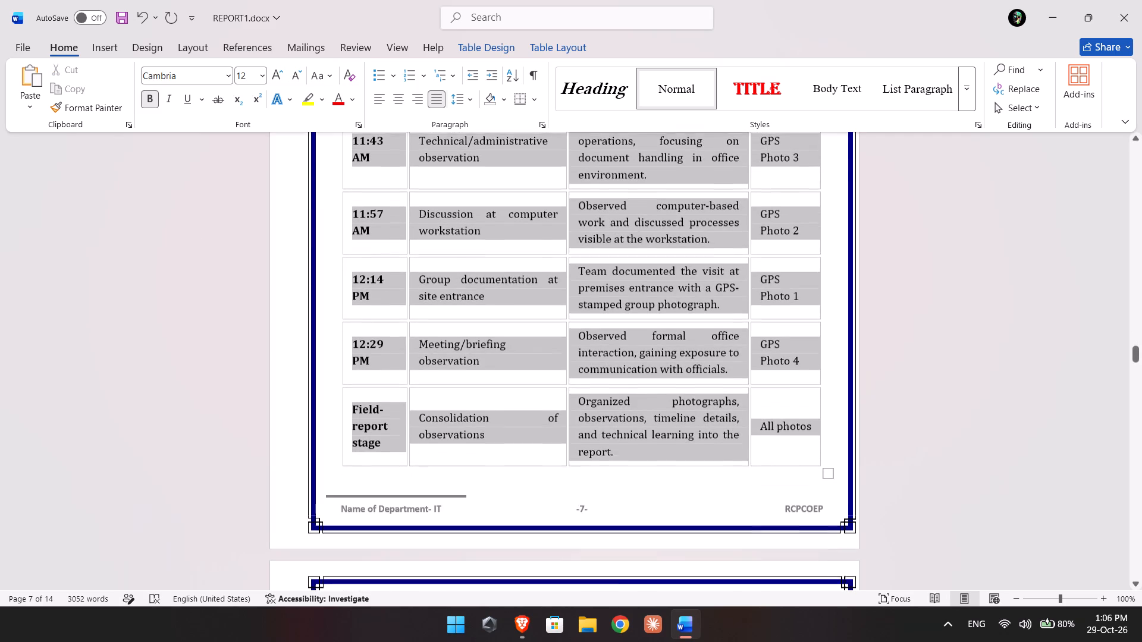
left_click_drag(802, 540, 810, 424)
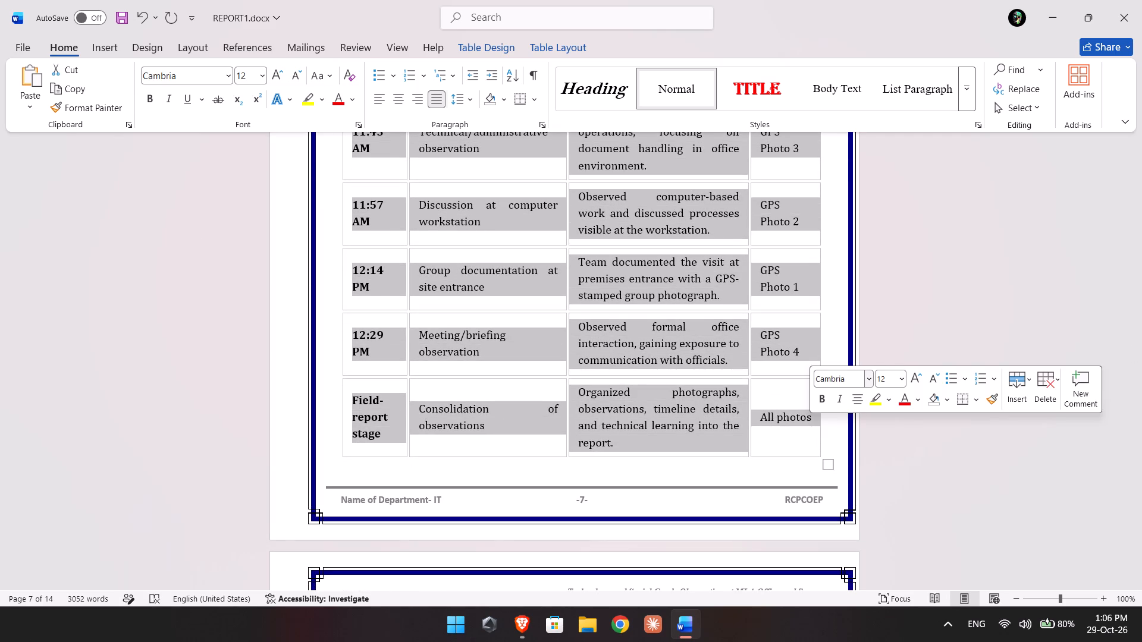
left_click(888, 381)
type("11")
key("Return")
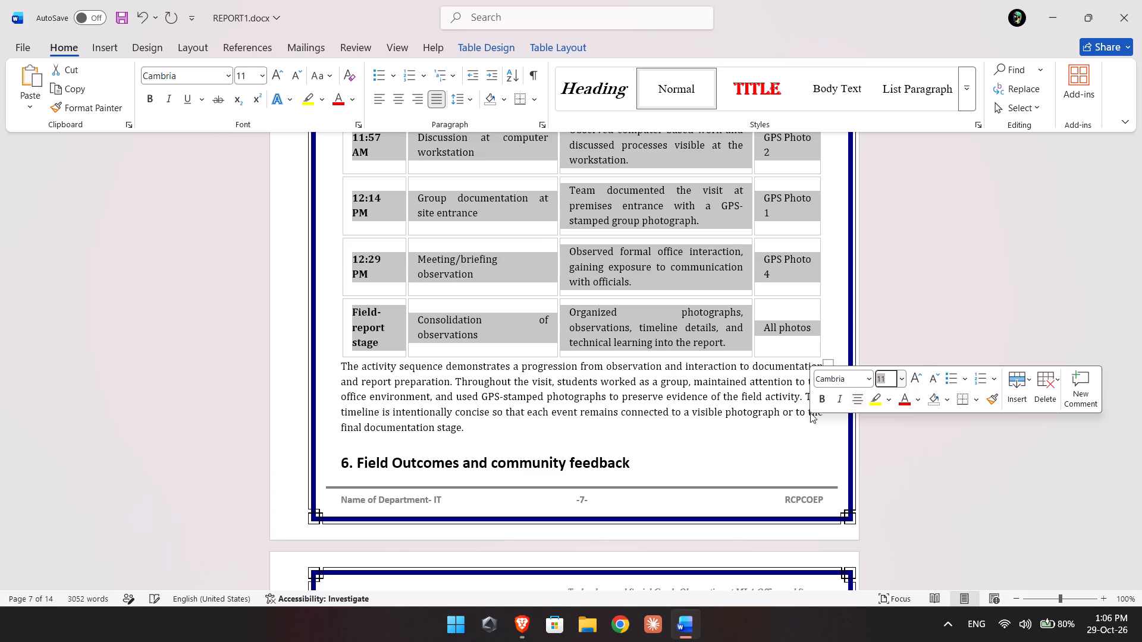
left_click(656, 414)
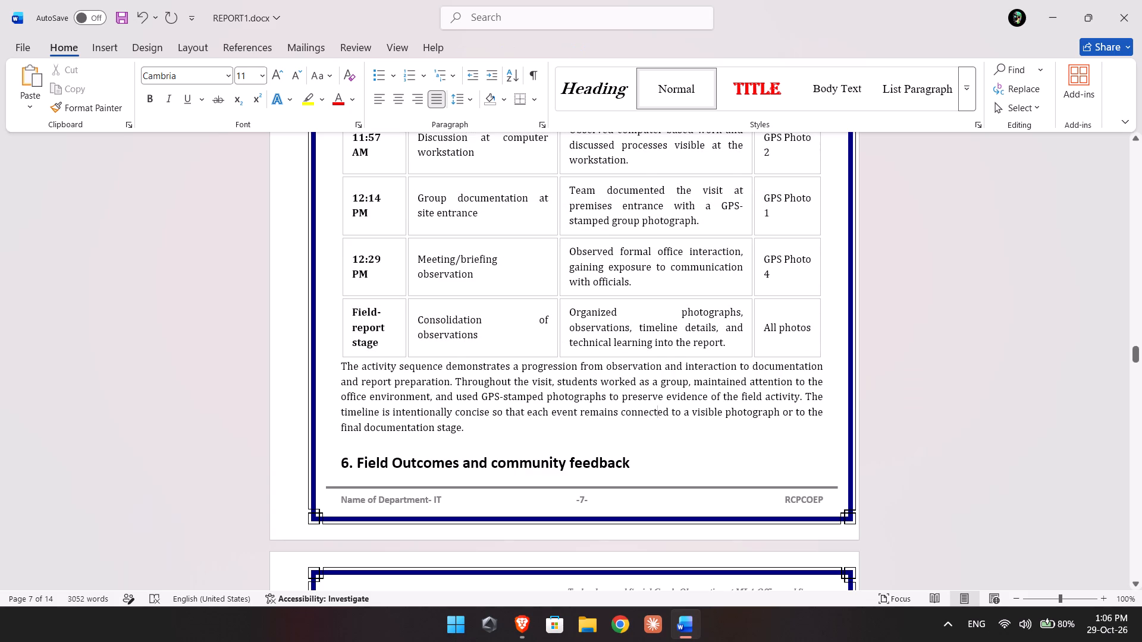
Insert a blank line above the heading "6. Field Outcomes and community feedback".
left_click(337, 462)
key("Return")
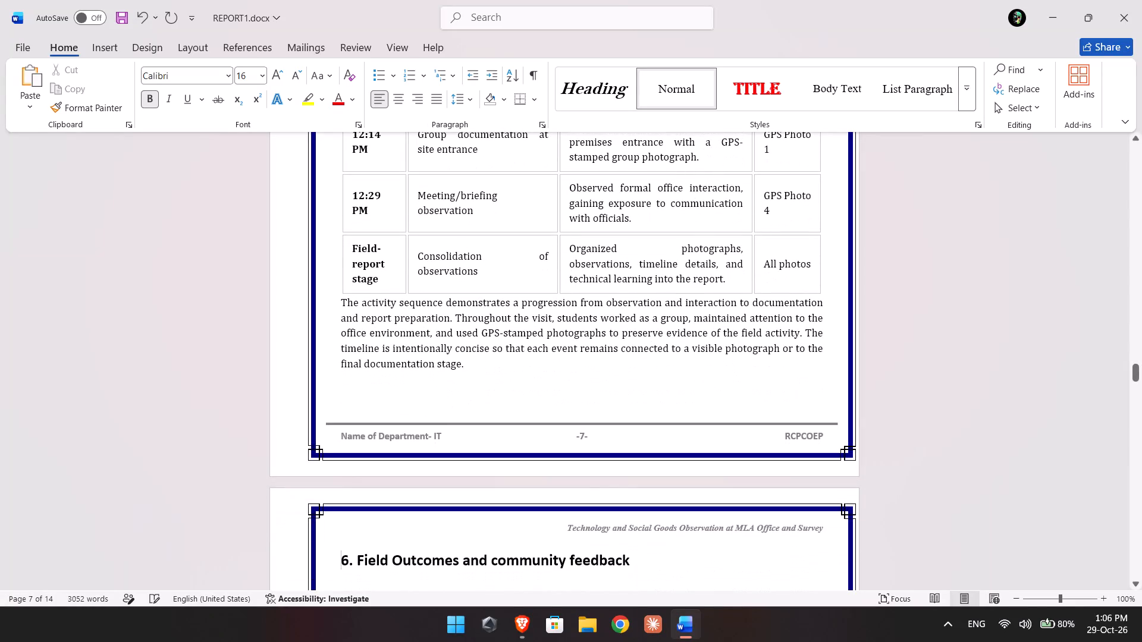
Insert a blank line between the activity table and the paragraph beginning "The activity sequence demonstrates".
left_click(342, 303)
key("Return")
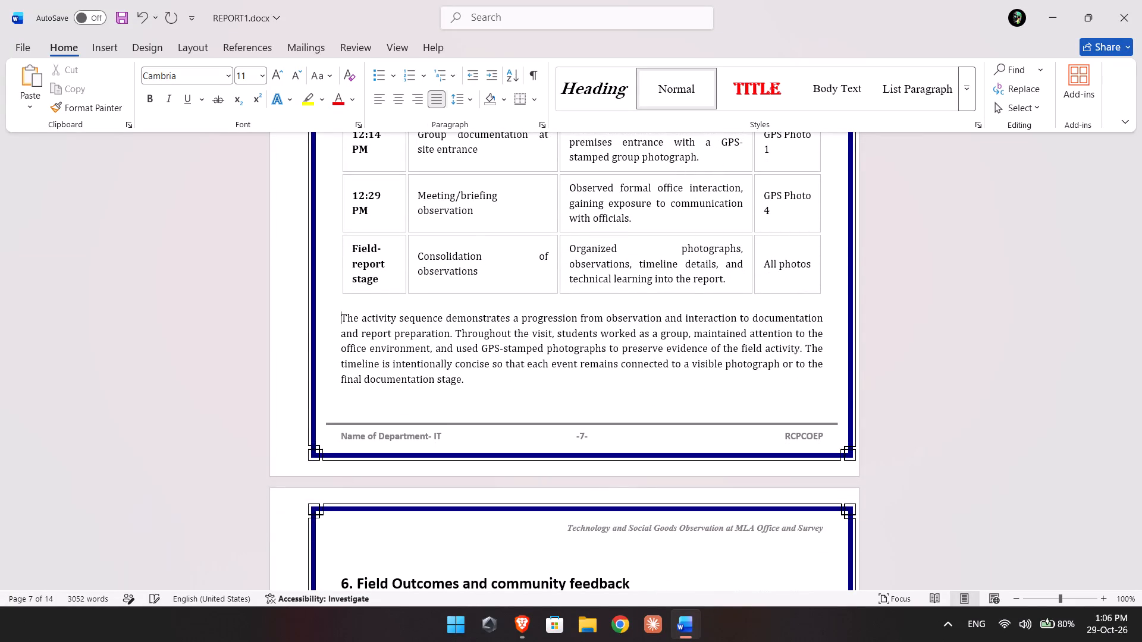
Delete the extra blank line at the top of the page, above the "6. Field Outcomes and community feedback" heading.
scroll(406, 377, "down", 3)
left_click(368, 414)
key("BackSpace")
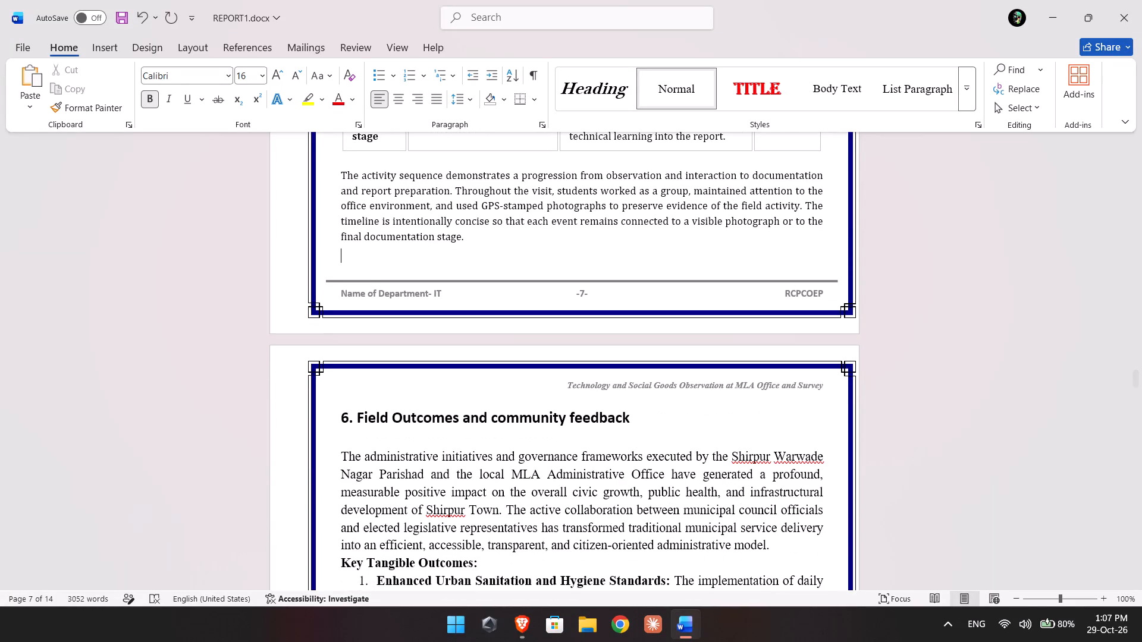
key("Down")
Format the heading "6. Field Outcomes and community feedback" in Cambria, size 12.
scroll(597, 453, "down", 2)
left_click_drag(636, 321, 337, 315)
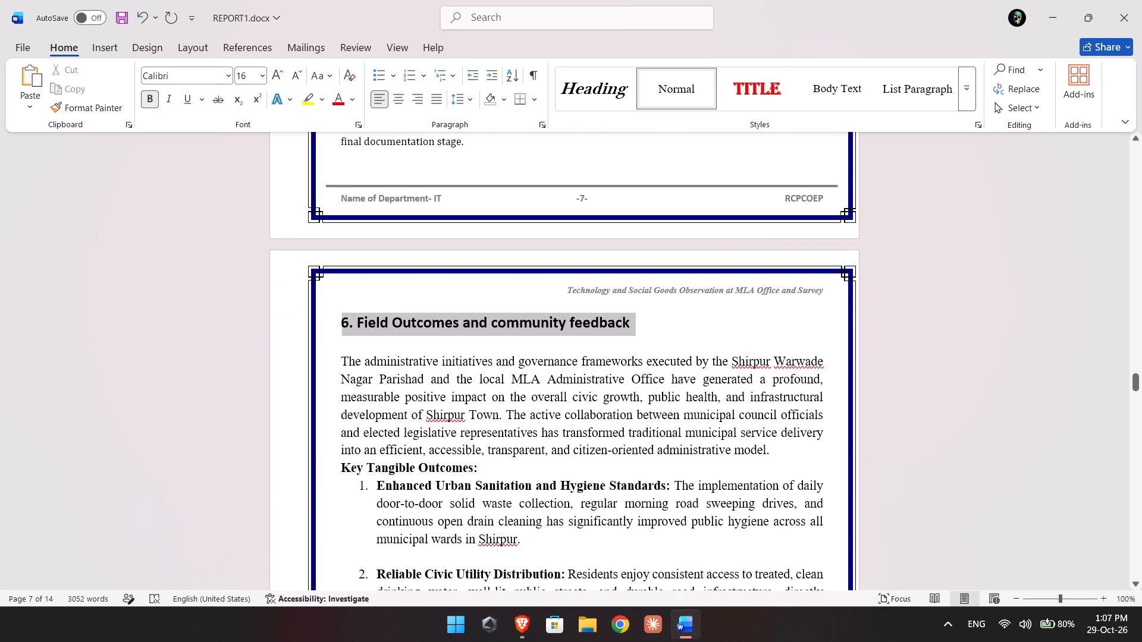
left_click_drag(337, 315, 335, 315)
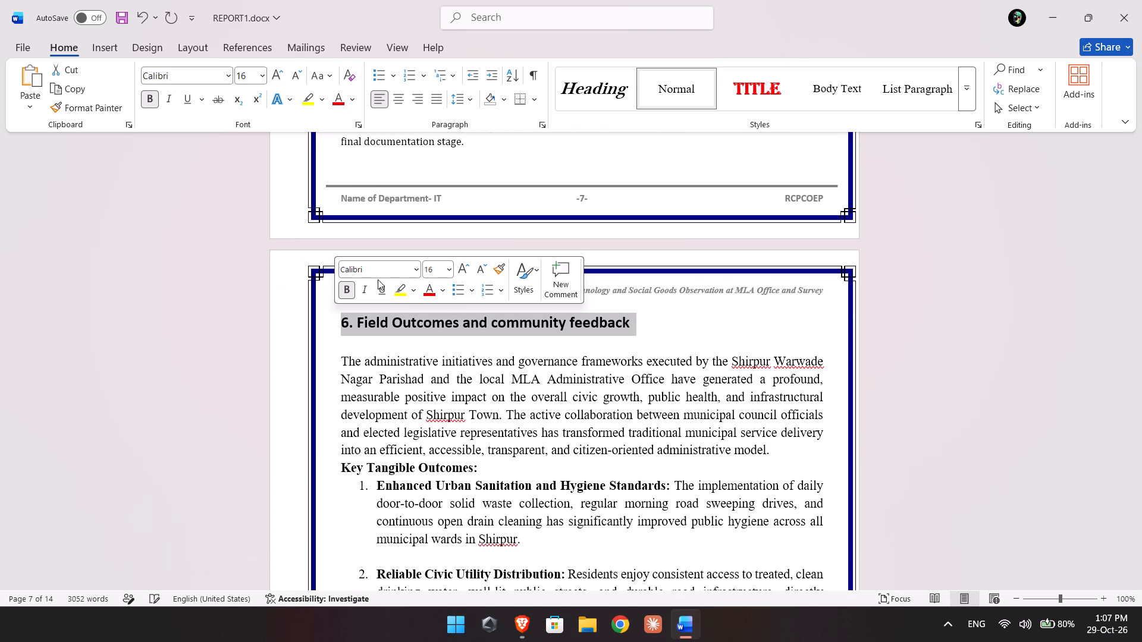
left_click(233, 80)
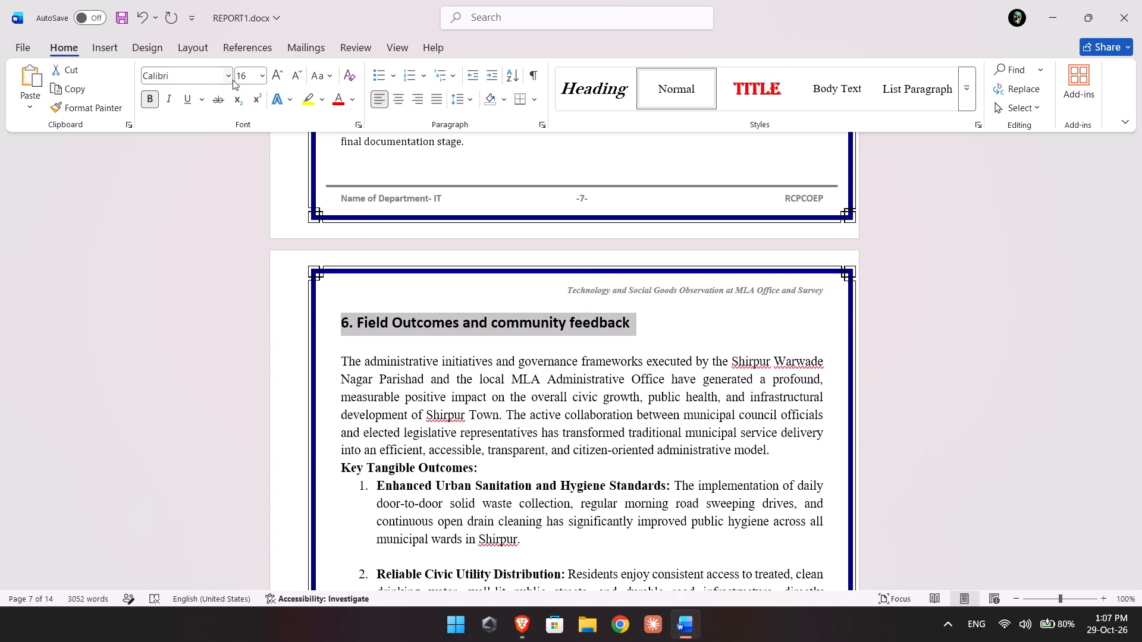
left_click(229, 76)
scroll(166, 231, "up", 10)
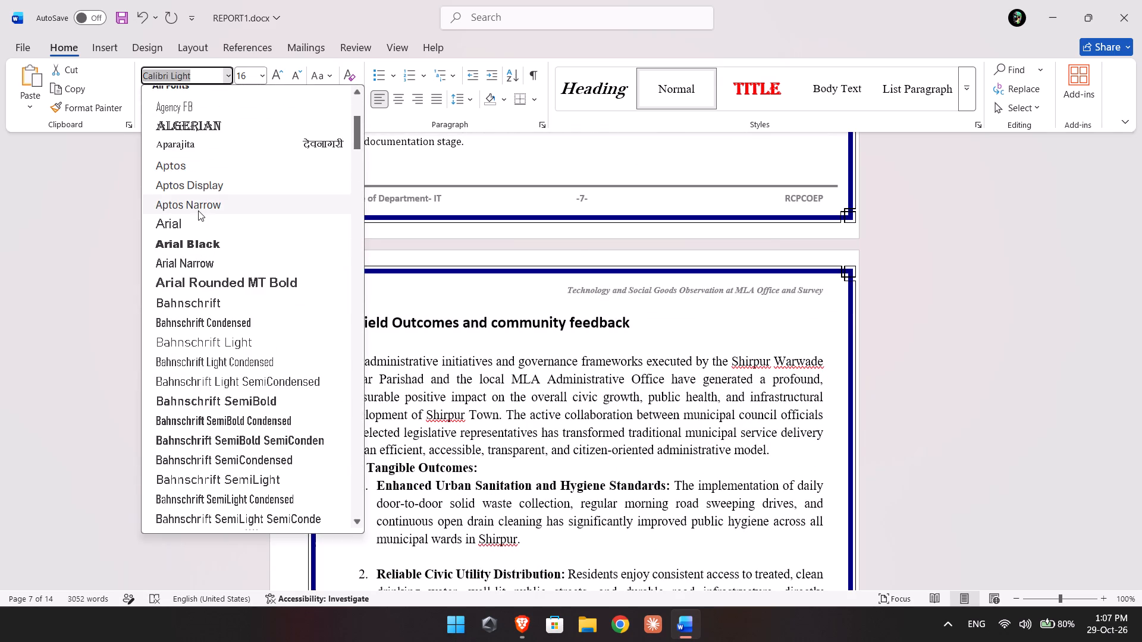
left_click(203, 216)
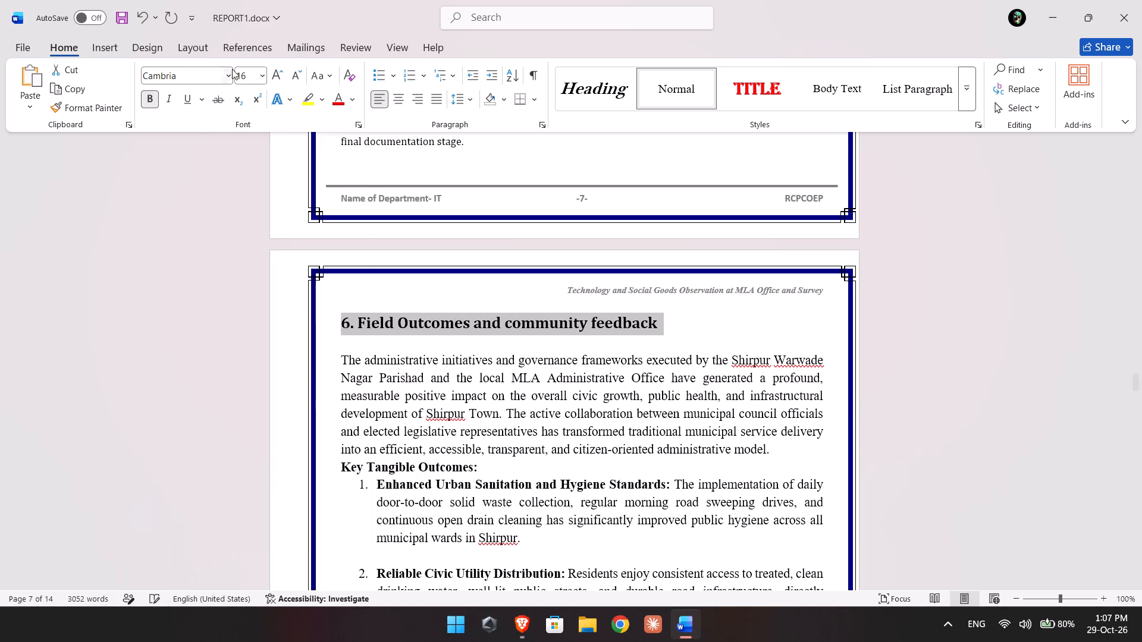
left_click(246, 72)
type("12")
key("Return")
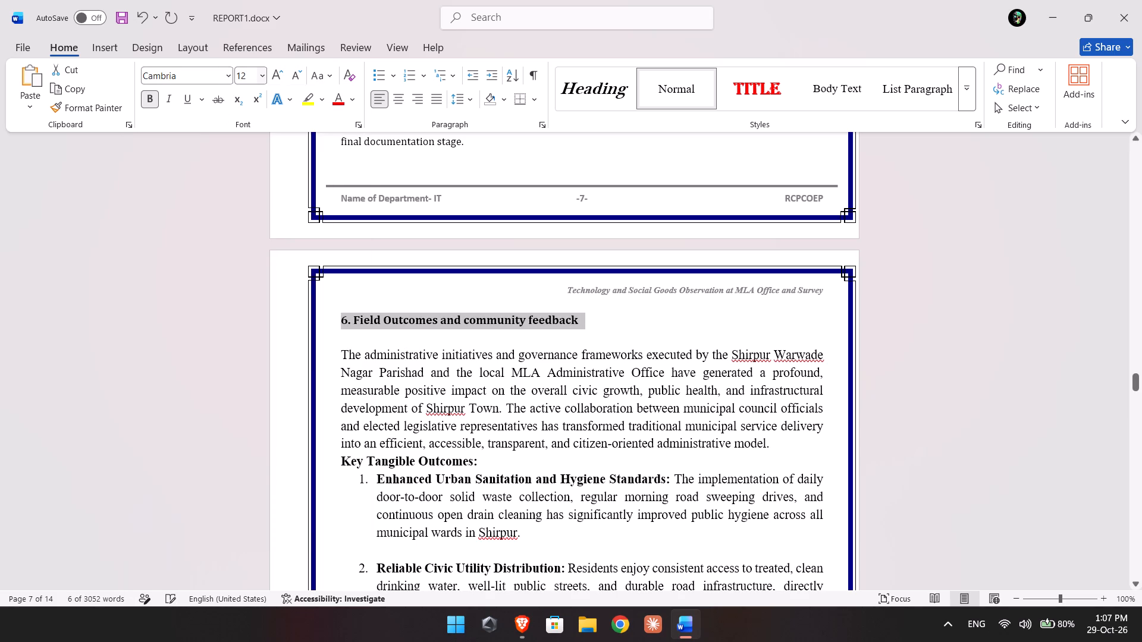
Format chapter 6's opening paragraph, beginning "The administrative initiatives and governance frameworks", in Cambria, size 11.
scroll(425, 390, "down", 2)
left_click_drag(338, 255, 386, 287)
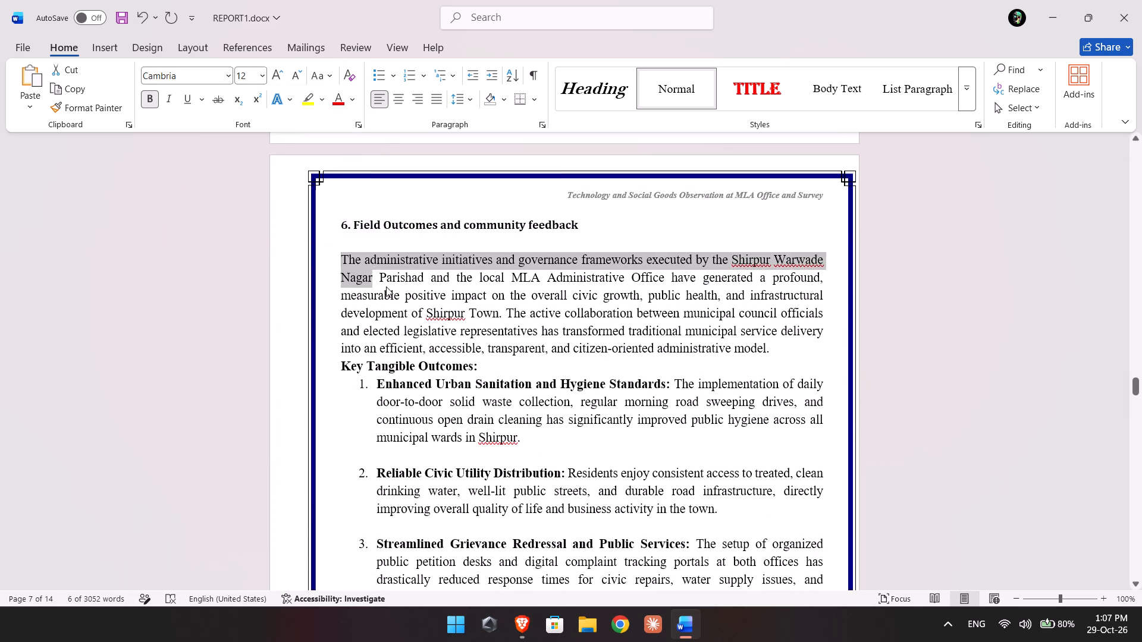
left_click_drag(386, 287, 768, 341)
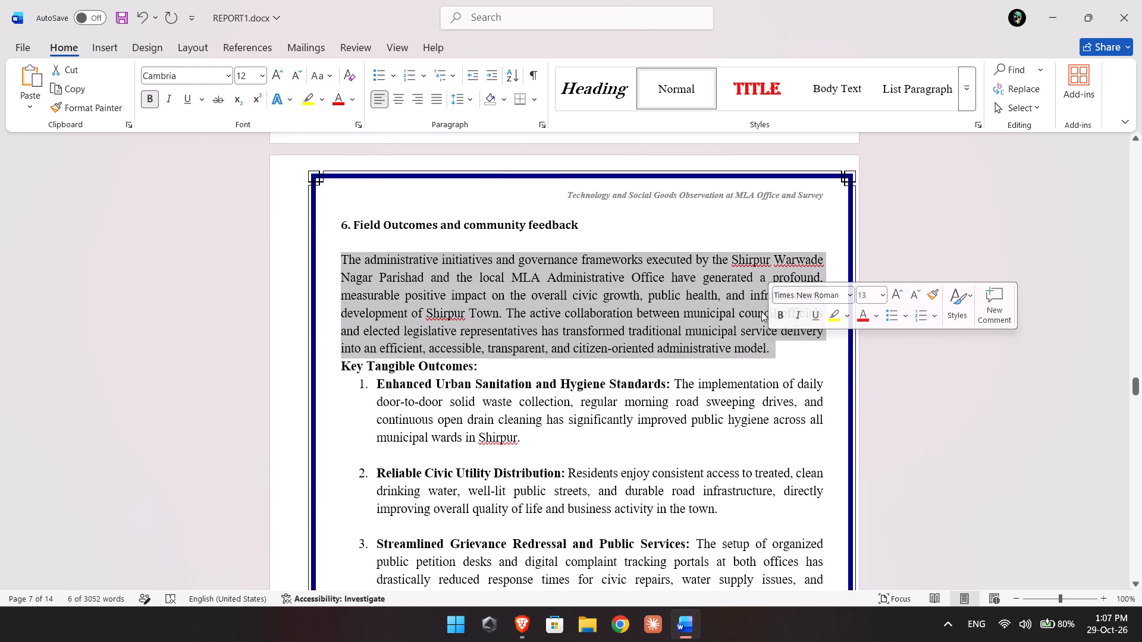
left_click(230, 77)
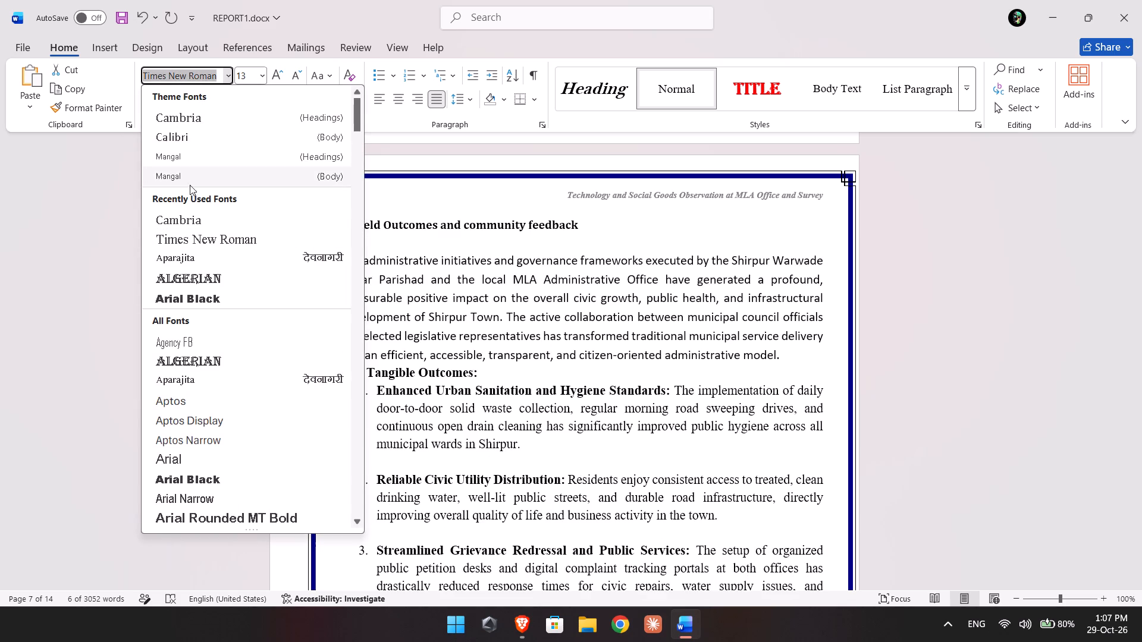
left_click(194, 222)
left_click(247, 69)
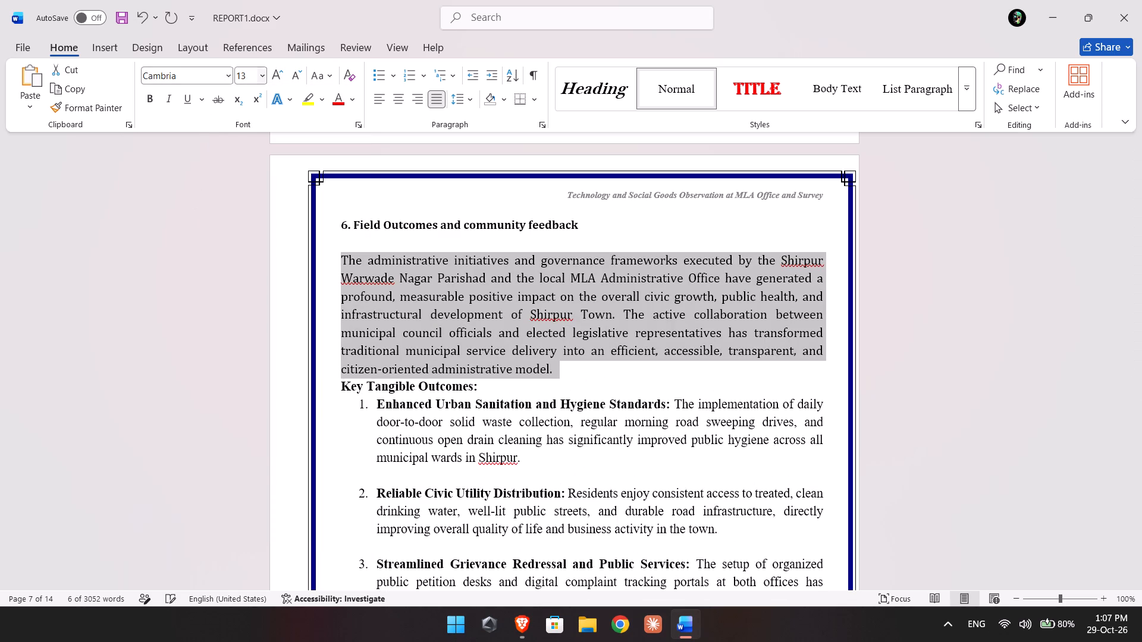
left_click(250, 78)
type("11")
key("Return")
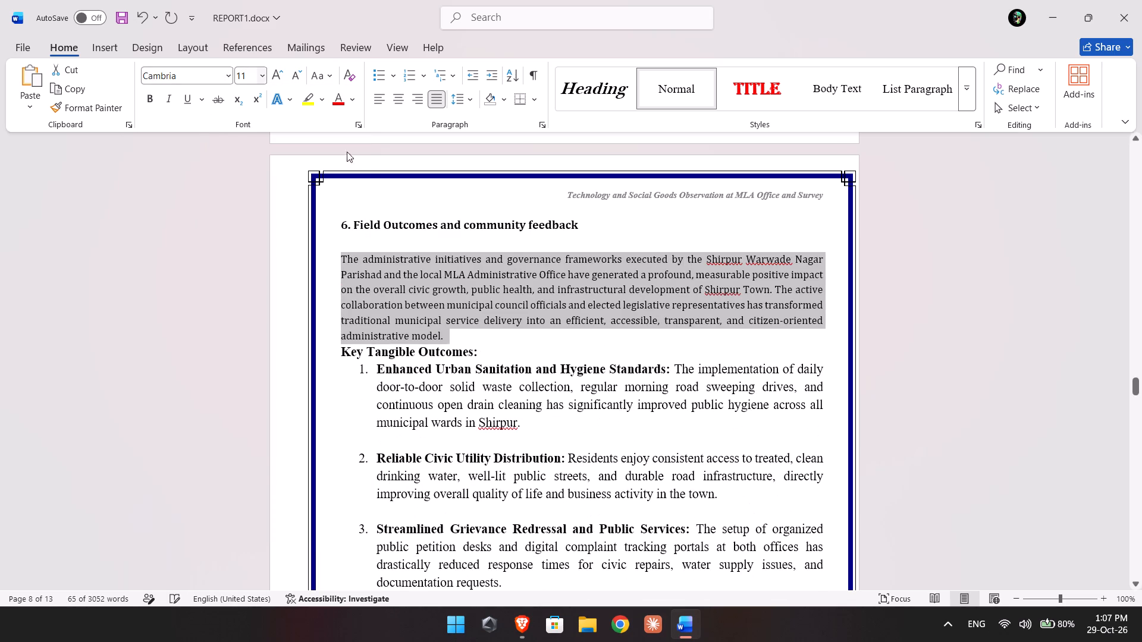
Remove the bold from the "Key Tangible Outcomes:" line and set it in Cambria, size 12.
scroll(407, 276, "down", 3)
left_click_drag(486, 207, 354, 209)
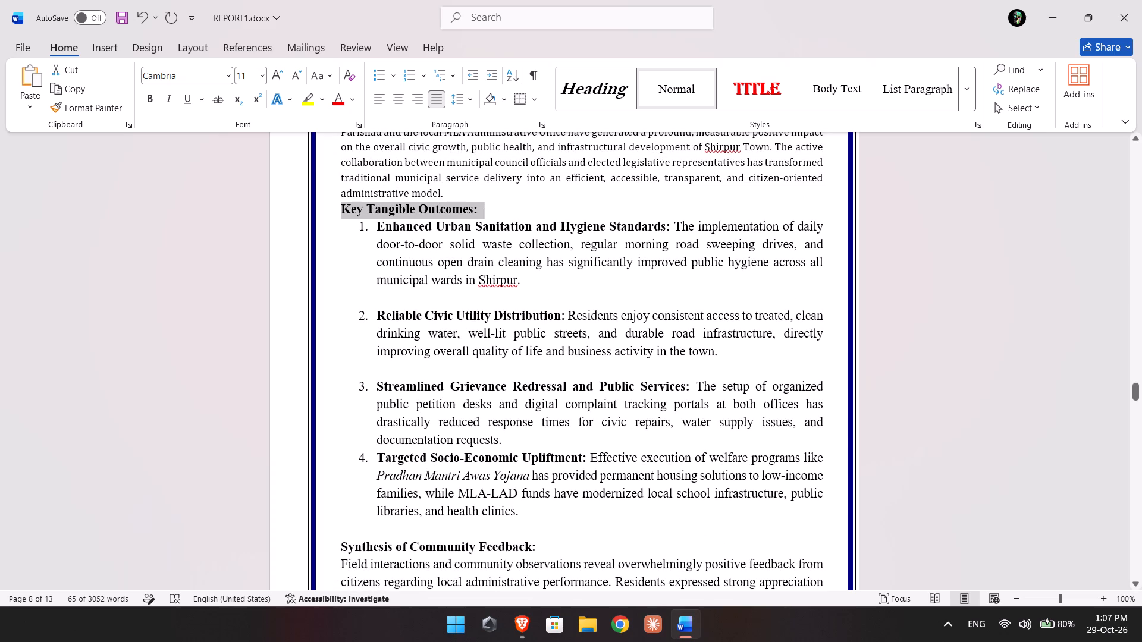
left_click_drag(354, 209, 345, 205)
left_click(359, 188)
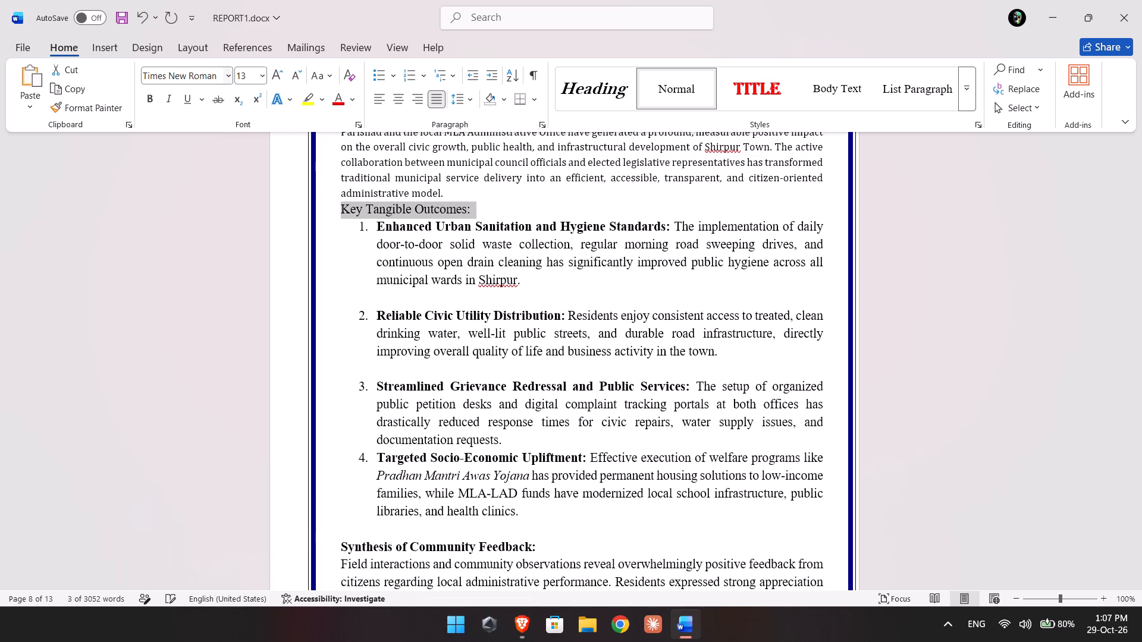
left_click(224, 79)
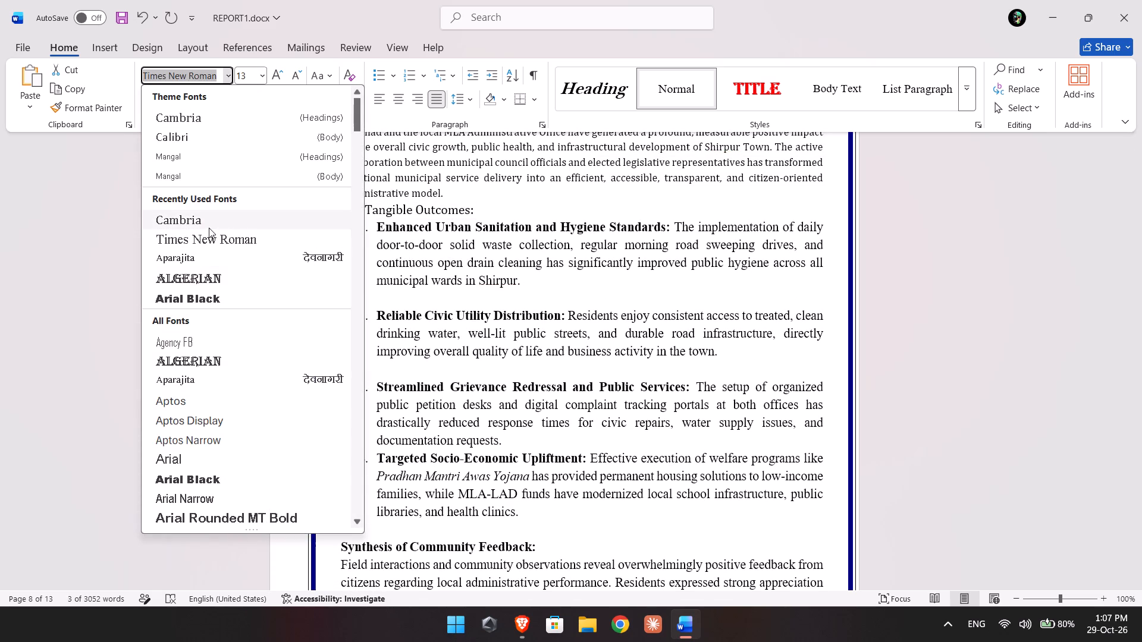
left_click(207, 228)
left_click(261, 71)
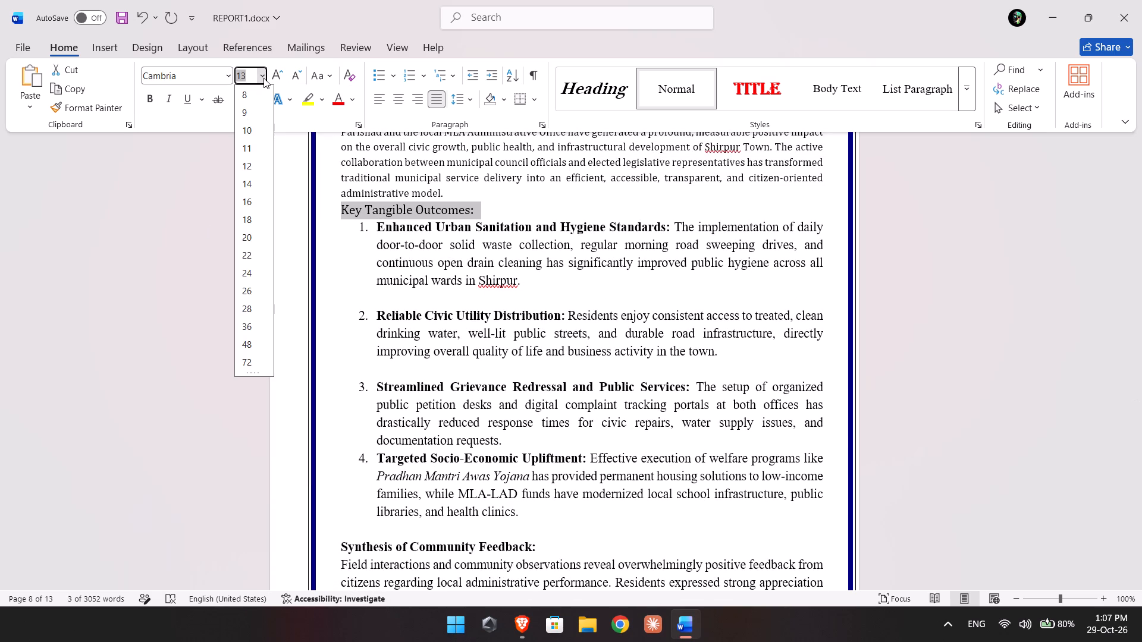
type("12")
key("Return")
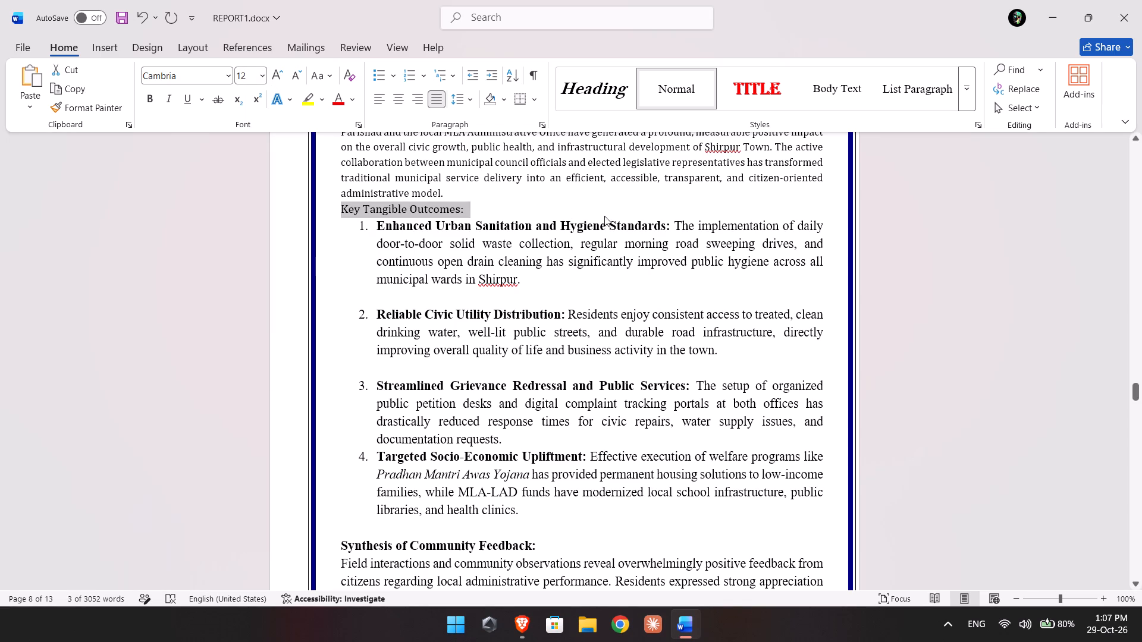
Remove the bold from the list lead-in "Enhanced Urban Sanitation and Hygiene Standards:" and change its font to Cambria.
left_click_drag(672, 225, 377, 230)
left_click(388, 212)
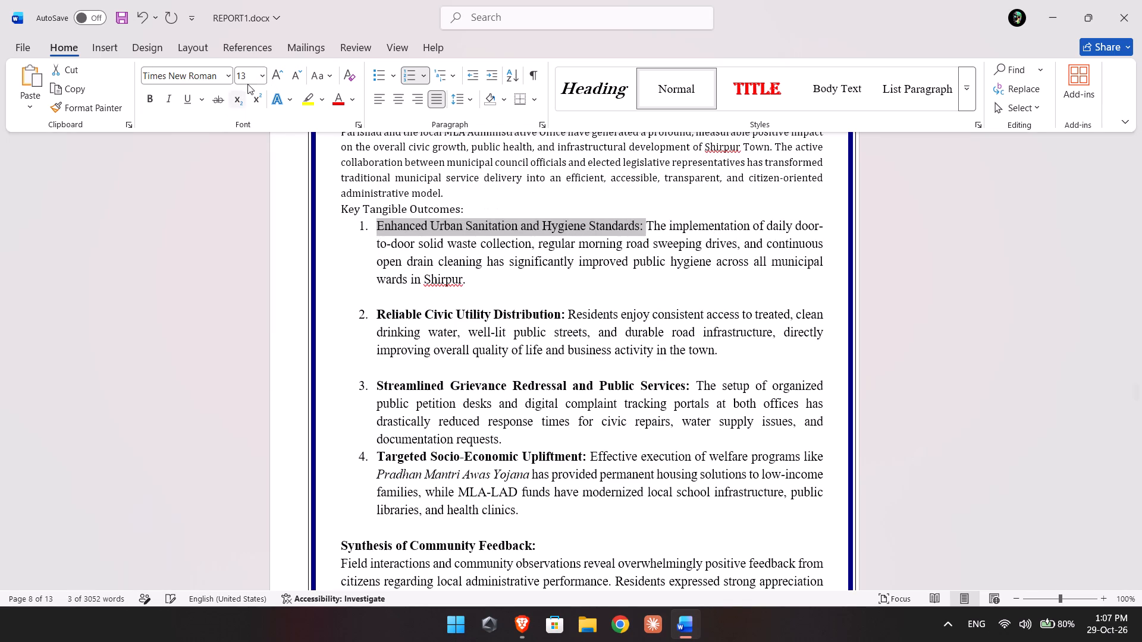
left_click(250, 78)
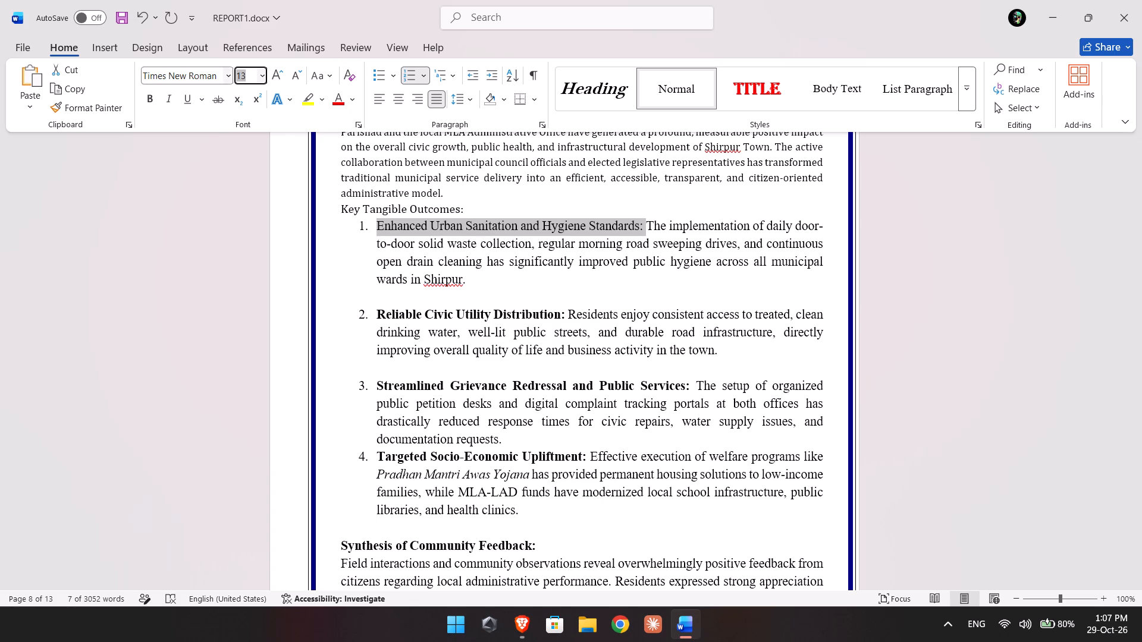
left_click(212, 70)
left_click(225, 78)
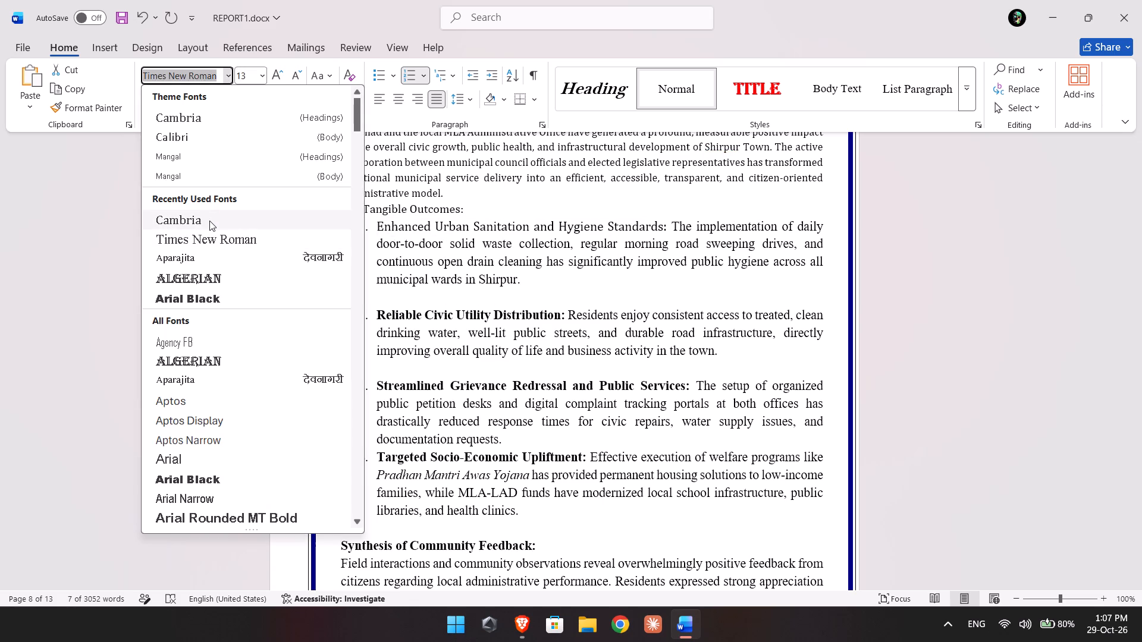
left_click(209, 222)
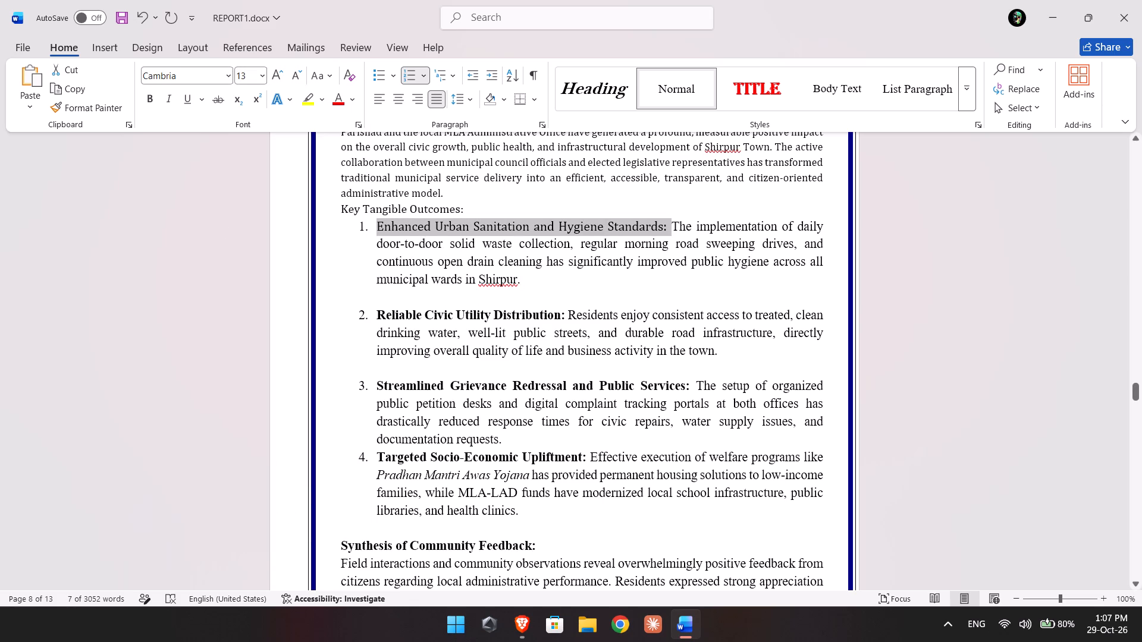
Change the list lead-in "Reliable Civic Utility Distribution:" to Cambria and remove its bold.
left_click_drag(564, 317, 397, 308)
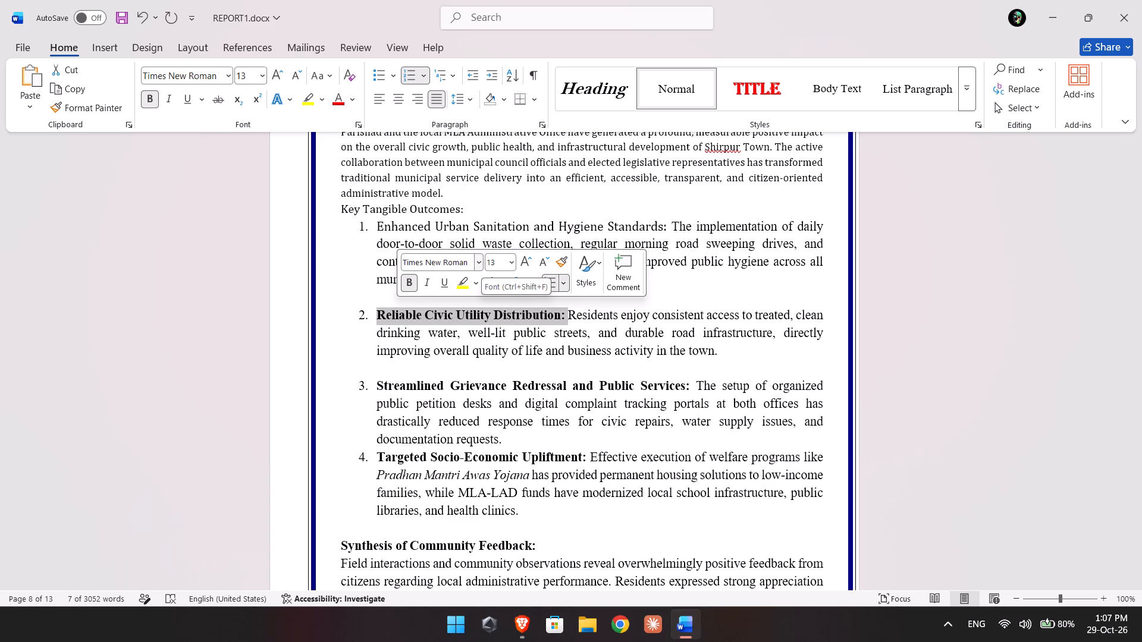
left_click(230, 81)
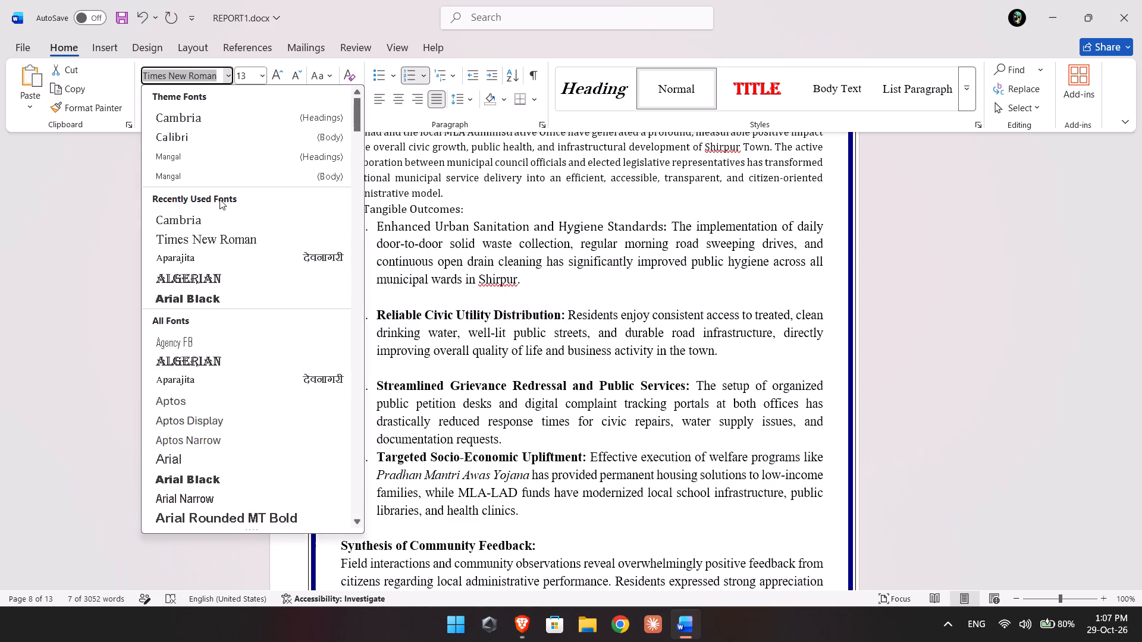
left_click(218, 220)
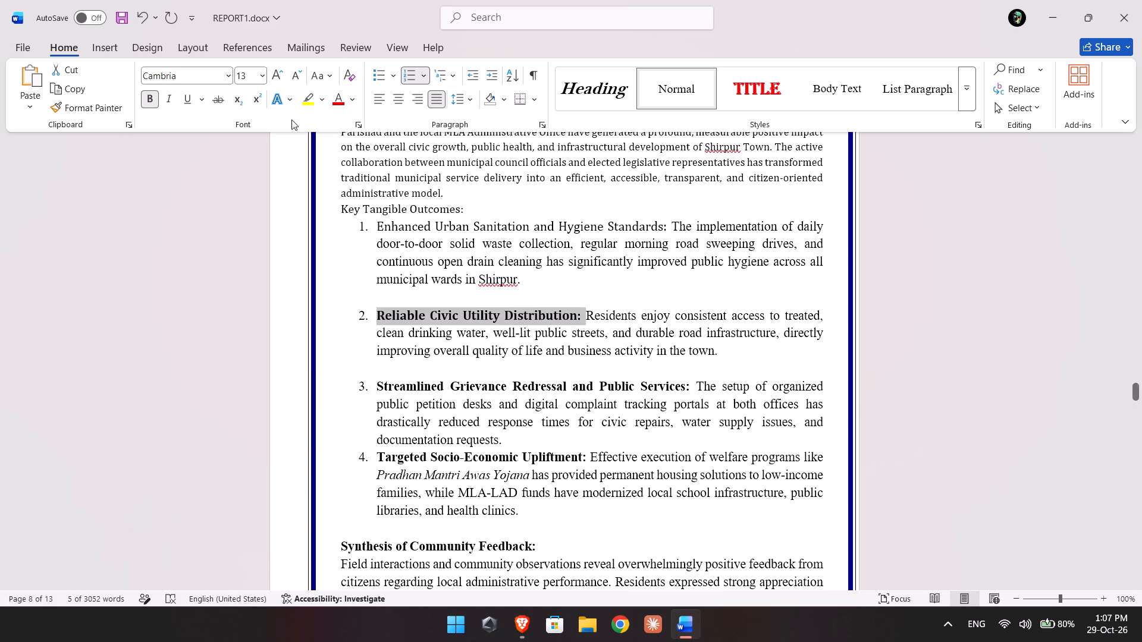
left_click(152, 96)
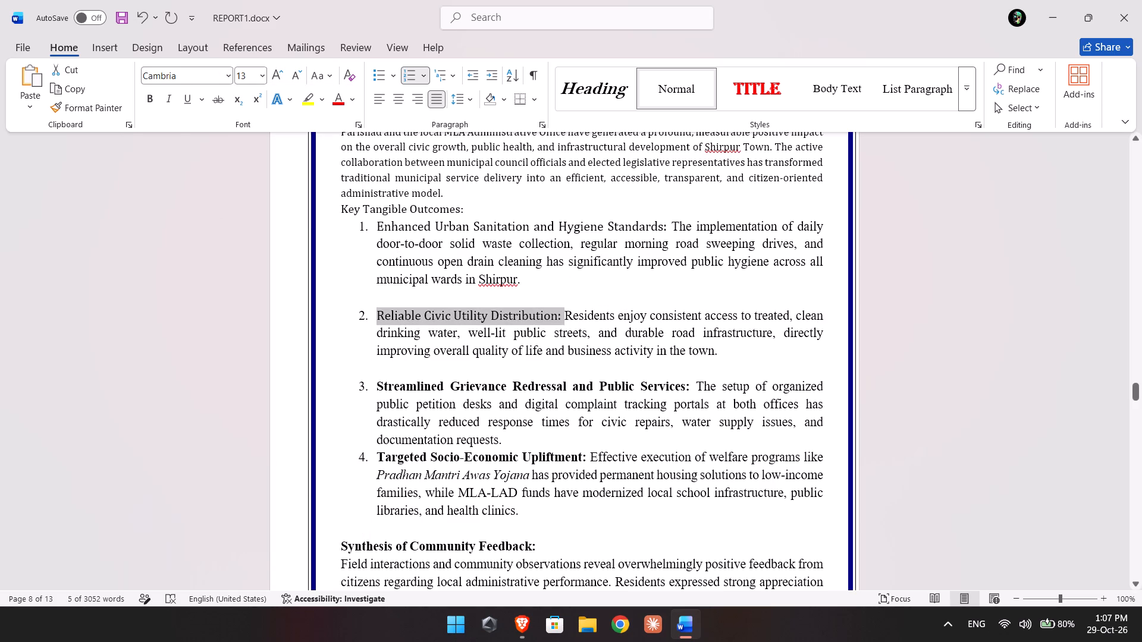
Remove the bold from the list lead-in "Streamlined Grievance Redressal and Public Services:" and change its font to Cambria.
left_click_drag(690, 386, 455, 371)
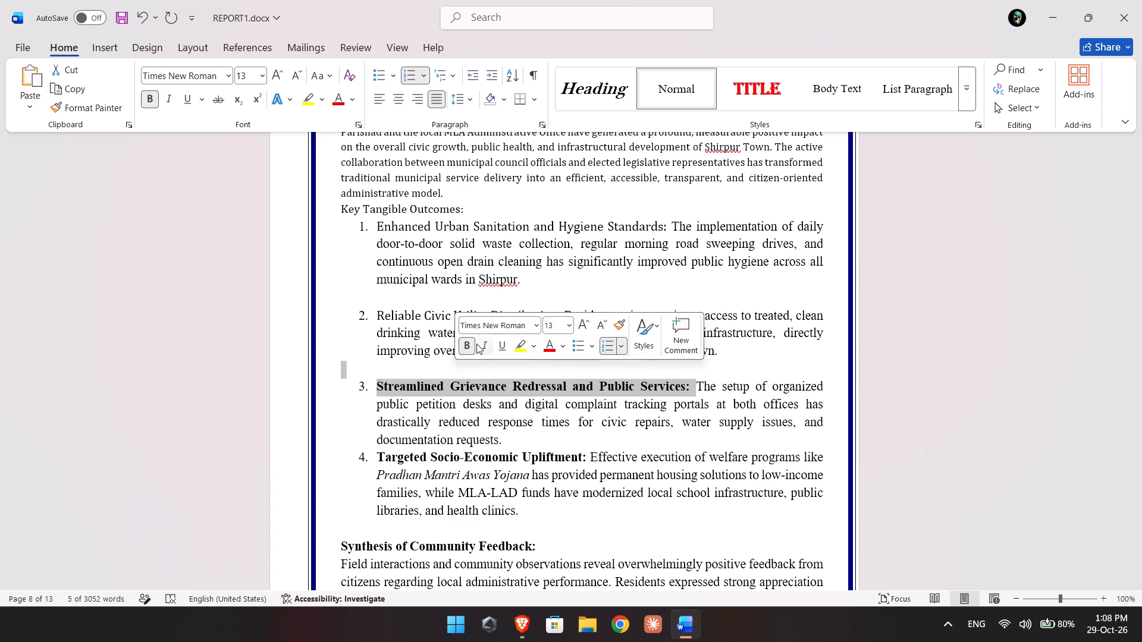
left_click(468, 345)
left_click(225, 77)
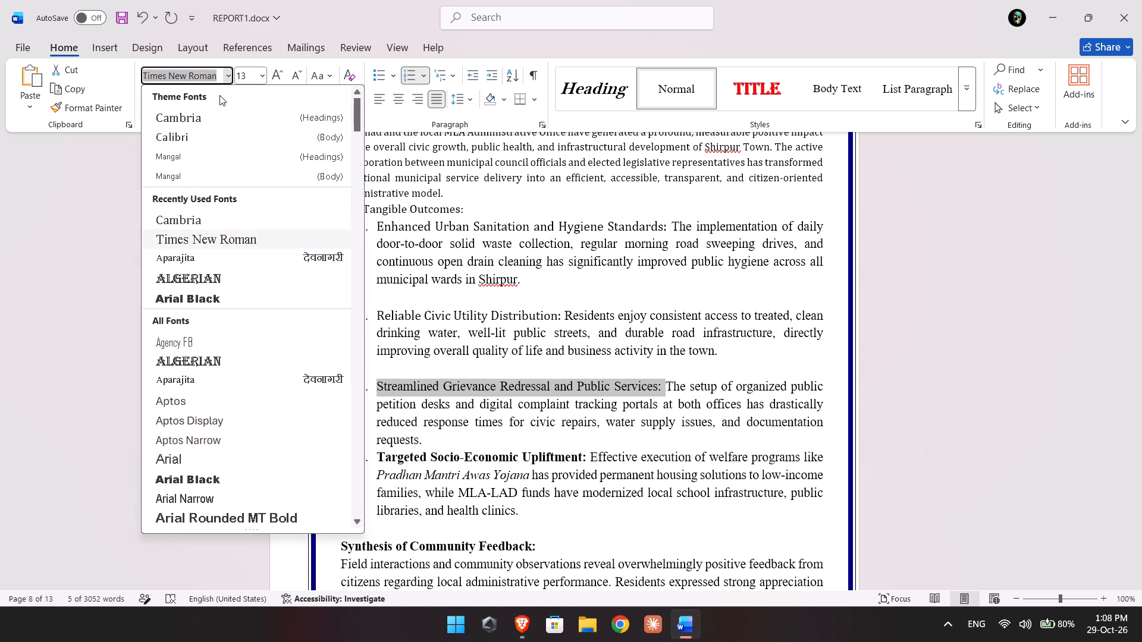
left_click(205, 217)
scroll(677, 407, "down", 1)
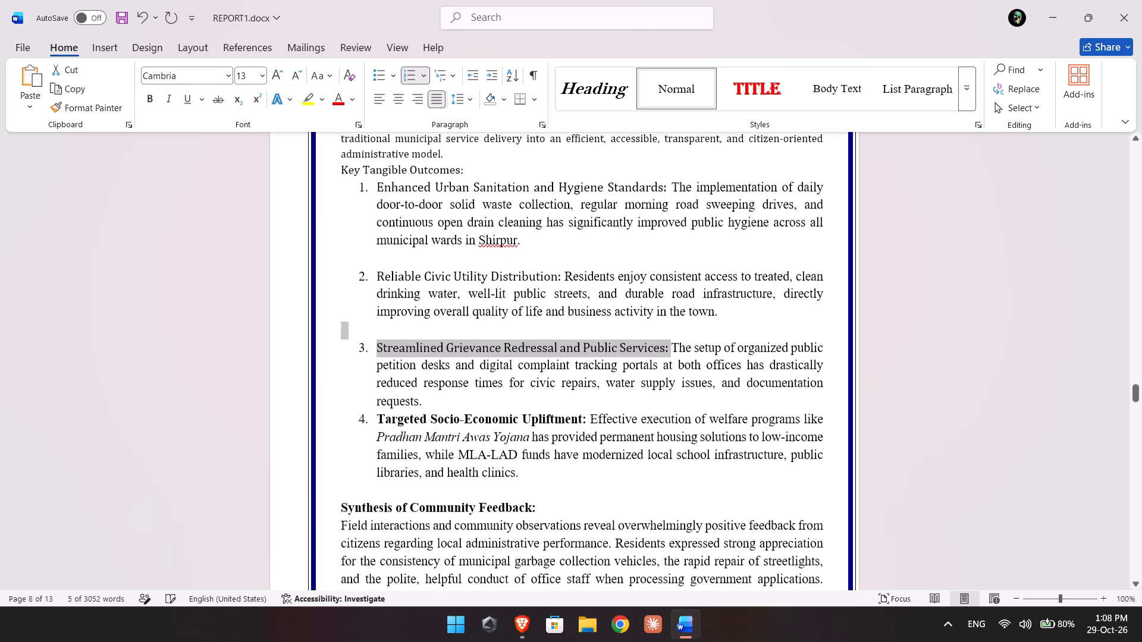
Change the list lead-in "Targeted Socio-Economic Upliftment:" to Cambria and remove its bold.
left_click_drag(588, 409, 390, 410)
left_click(229, 77)
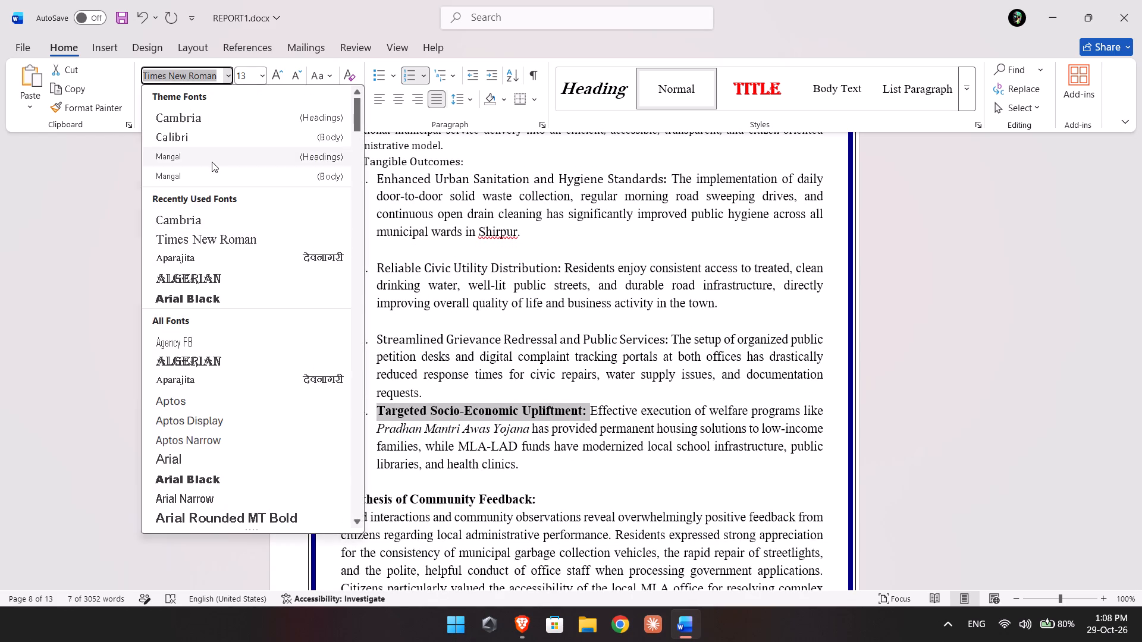
left_click(206, 218)
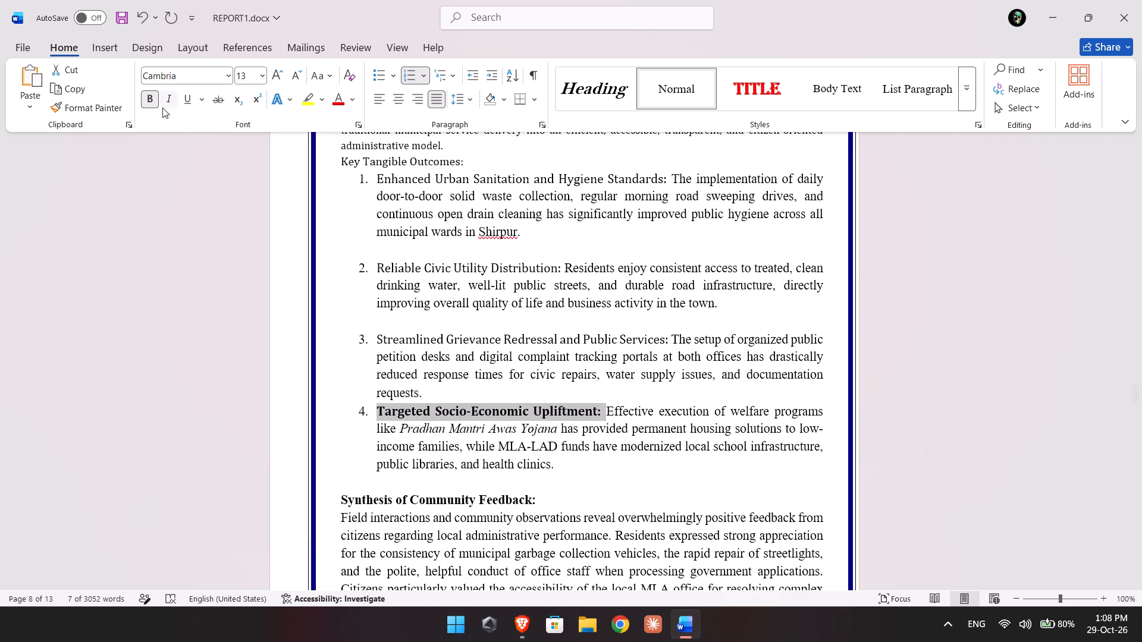
left_click(157, 102)
Delete the word "Awas" from the scheme name "Pradhan Mantri Awas Yojana" in the fourth list item.
scroll(560, 387, "down", 3)
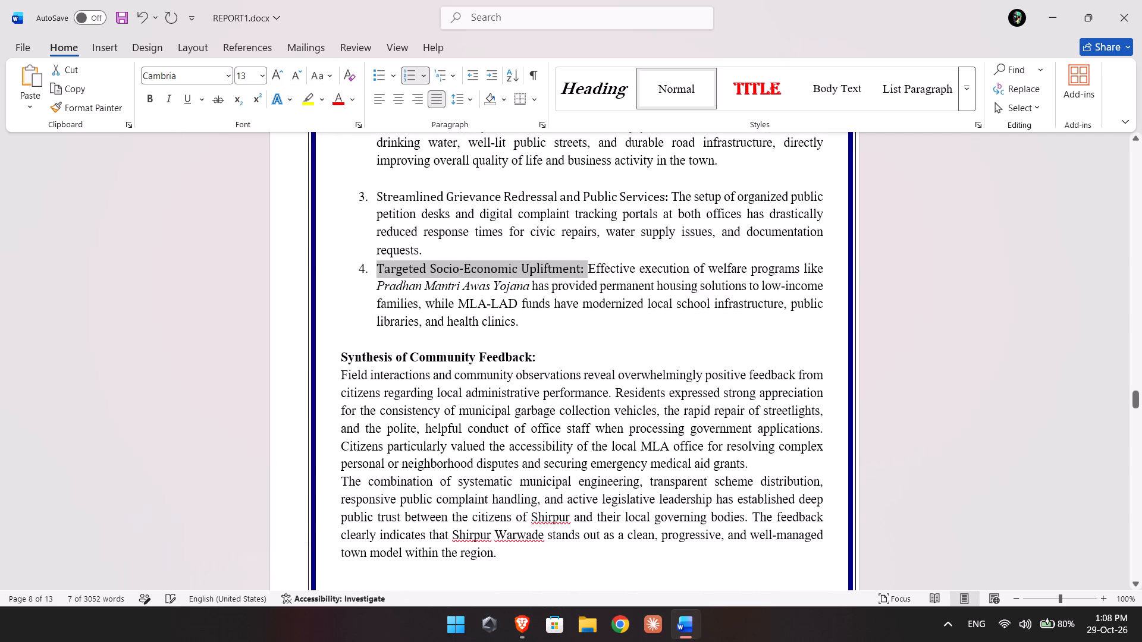
left_click_drag(538, 350, 359, 355)
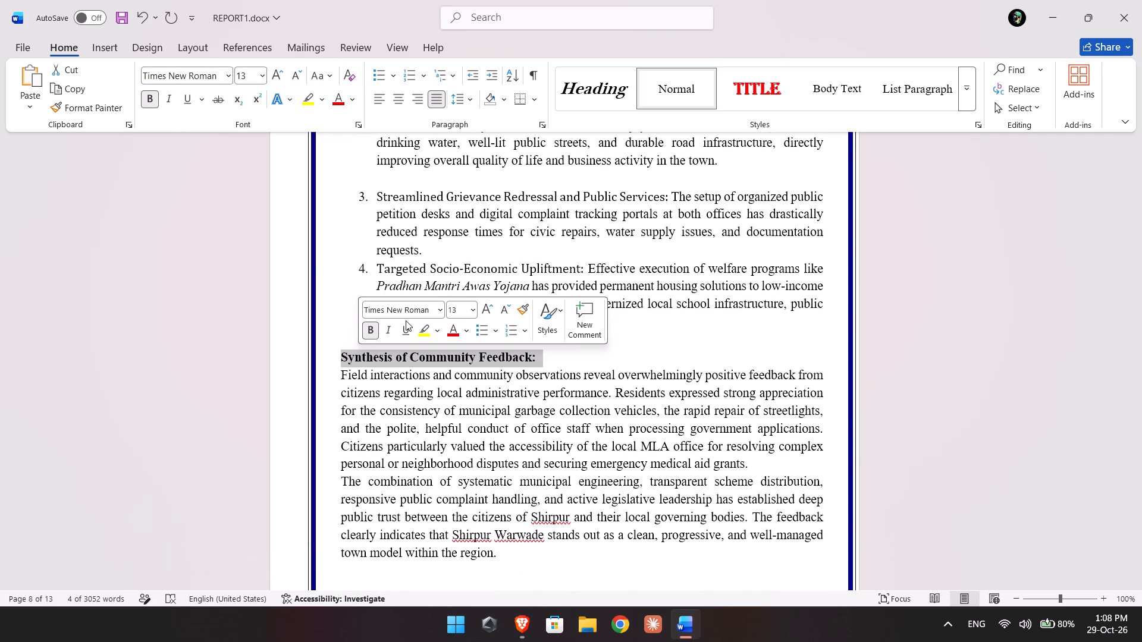
left_click(556, 256)
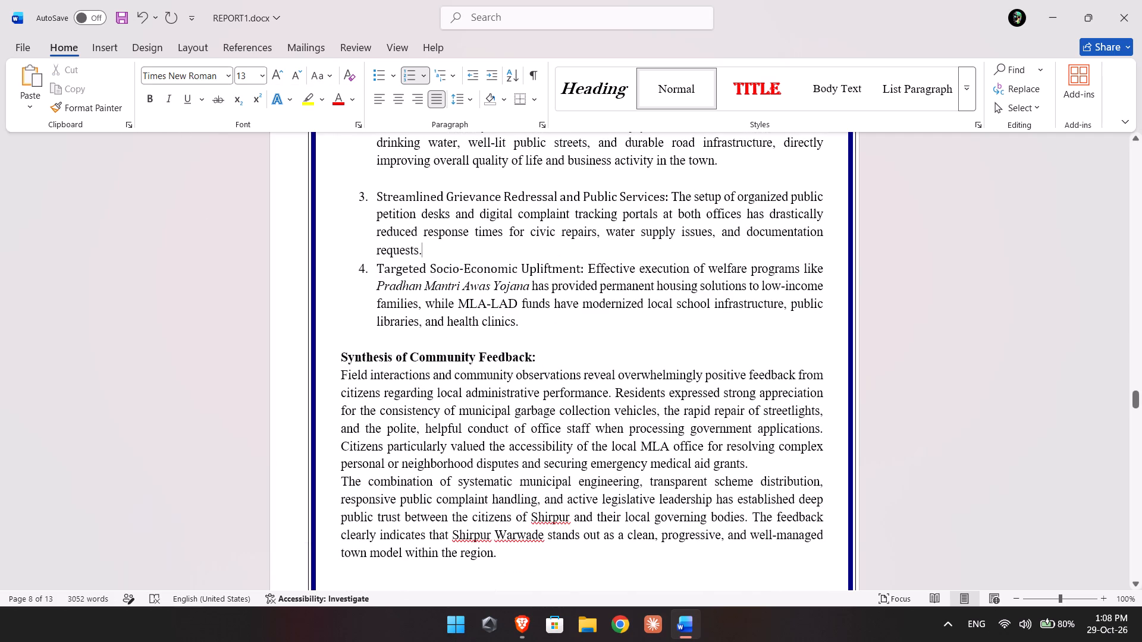
left_click(529, 288)
key("Left")
key("Left")
key("Left")
key("Left")
key("Left")
key("Left")
key("Left")
key("BackSpace")
key("BackSpace")
key("BackSpace")
key("BackSpace")
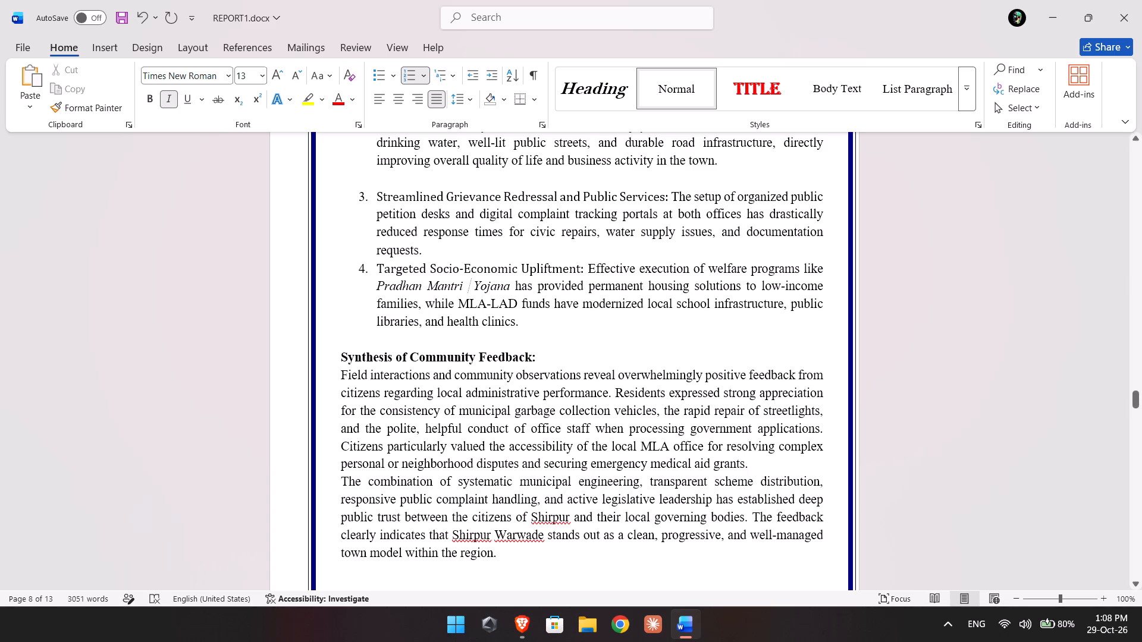
Remove the bold from the "Synthesis of Community Feedback:" line and change its font to Cambria.
left_click_drag(535, 352, 359, 355)
left_click(372, 331)
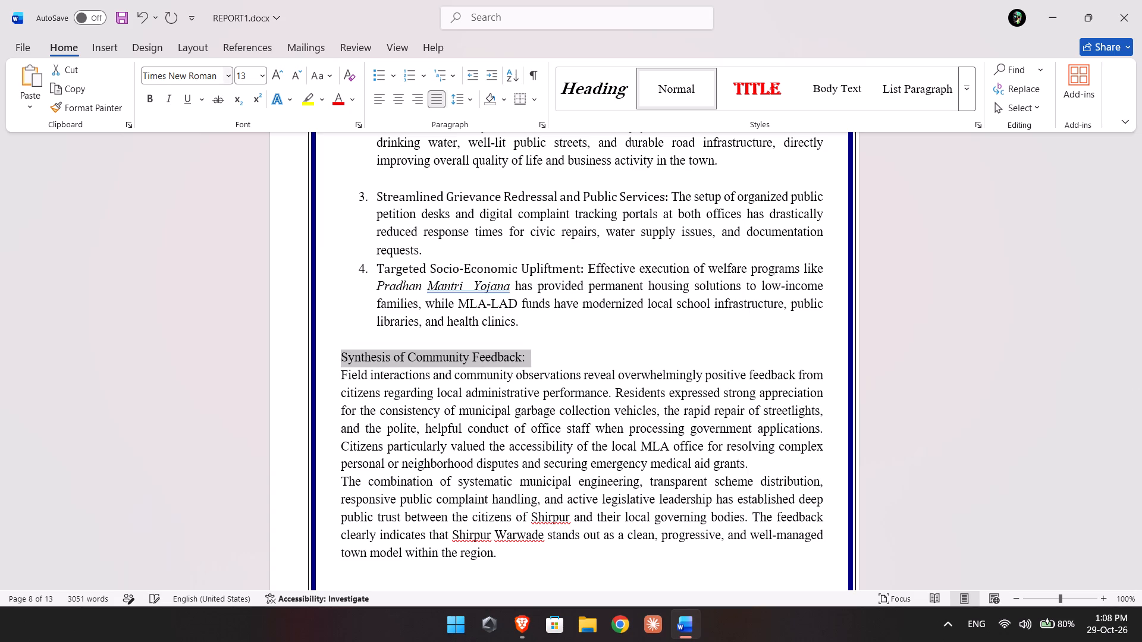
left_click(225, 74)
left_click(196, 224)
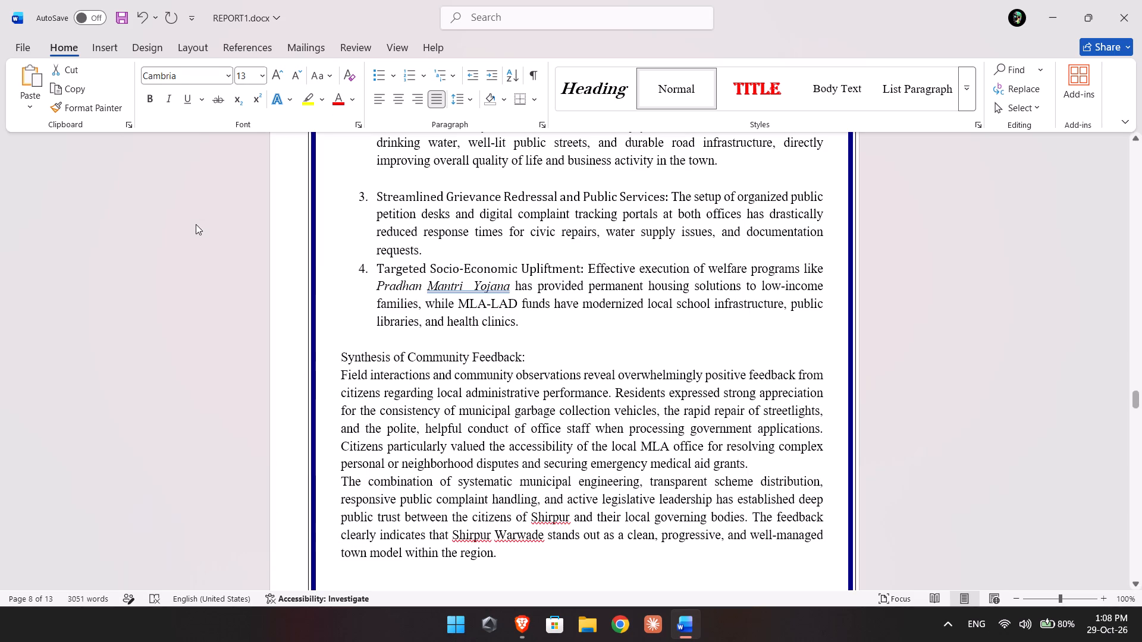
Set the "Synthesis of Community Feedback:" line and the two paragraphs below it in Cambria, size 11.
scroll(523, 380, "down", 5)
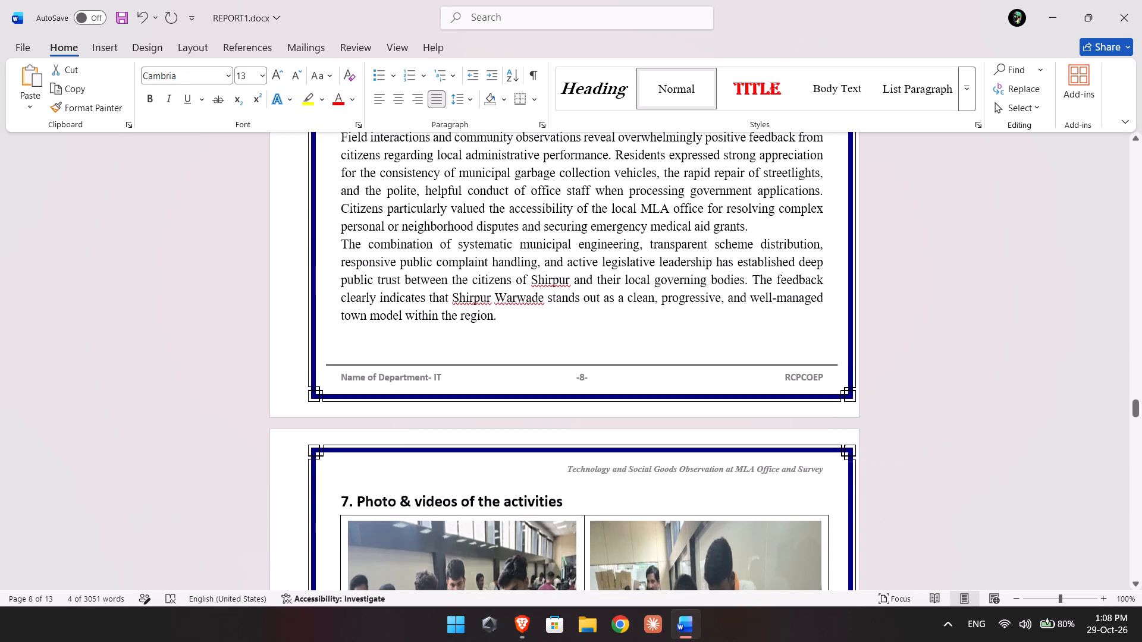
scroll(503, 331, "up", 1)
left_click_drag(503, 372, 333, 168)
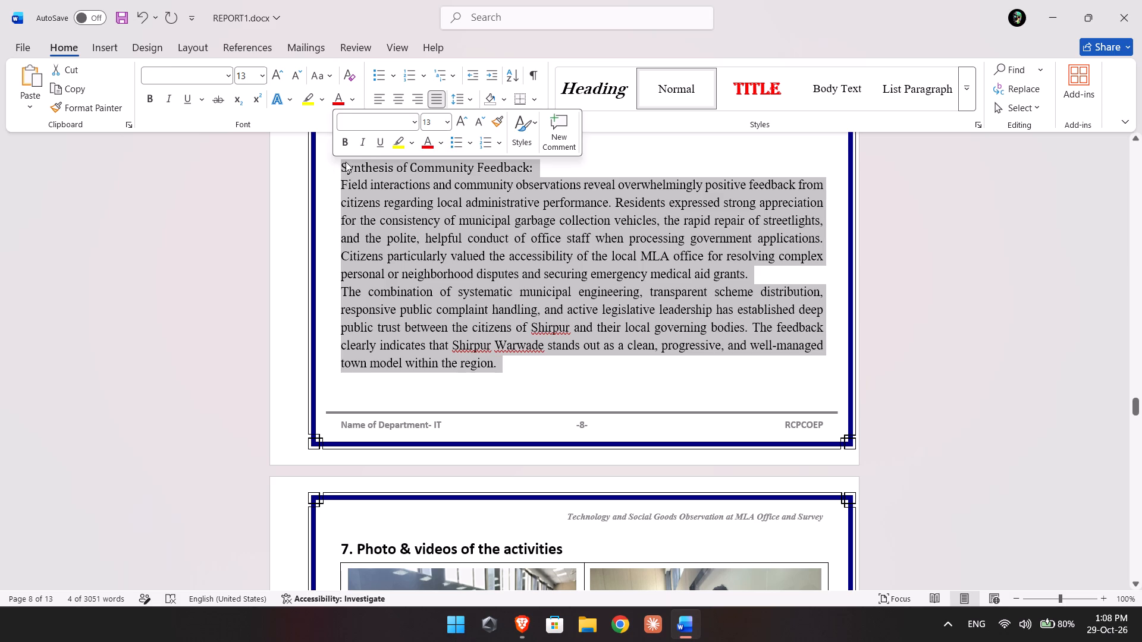
left_click(226, 76)
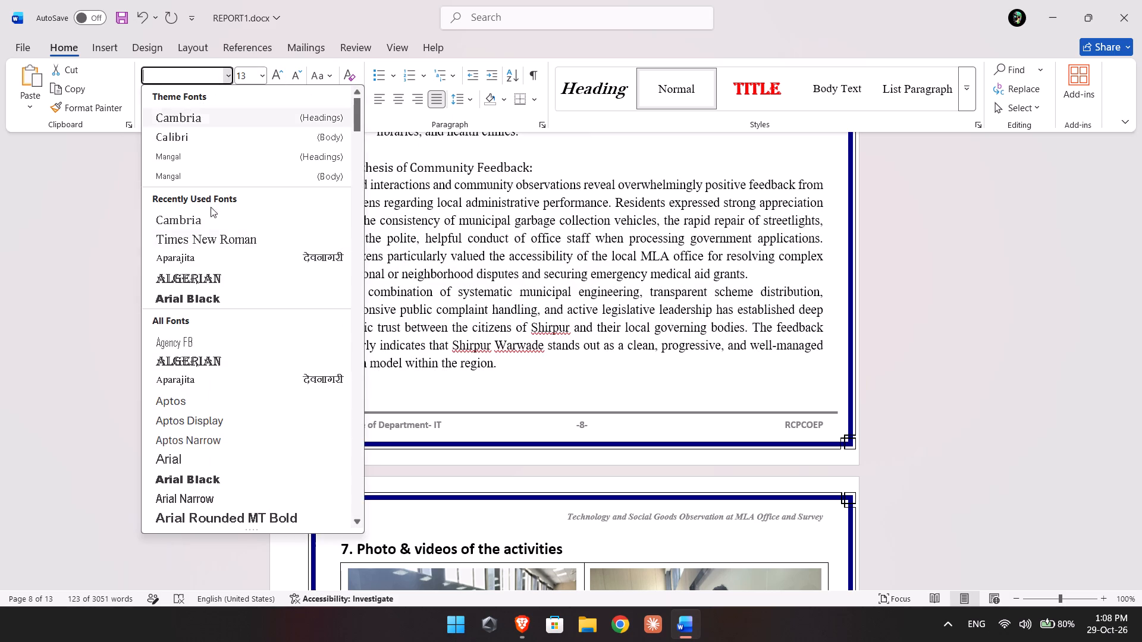
left_click(199, 215)
scroll(272, 255, "down", 1)
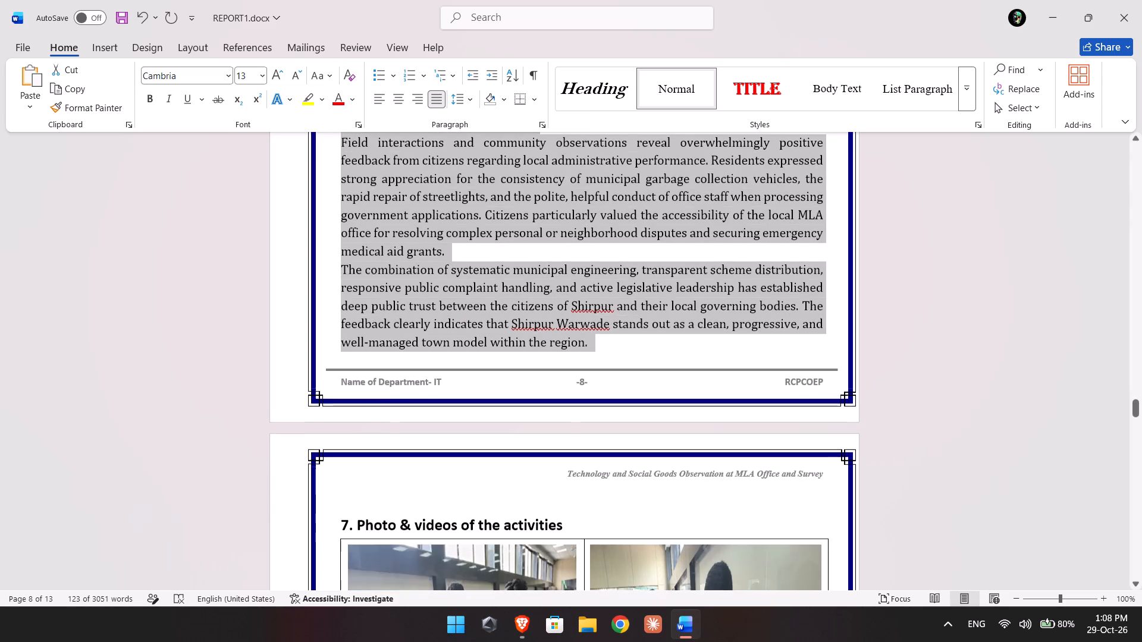
scroll(385, 278, "up", 2)
left_click(263, 77)
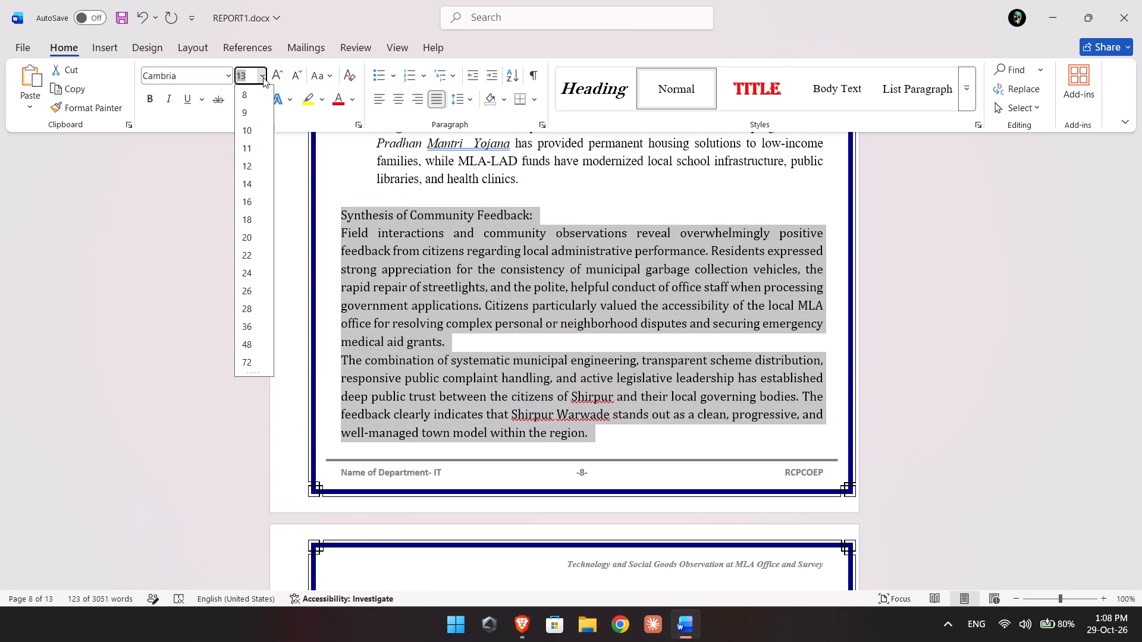
type("11")
key("Return")
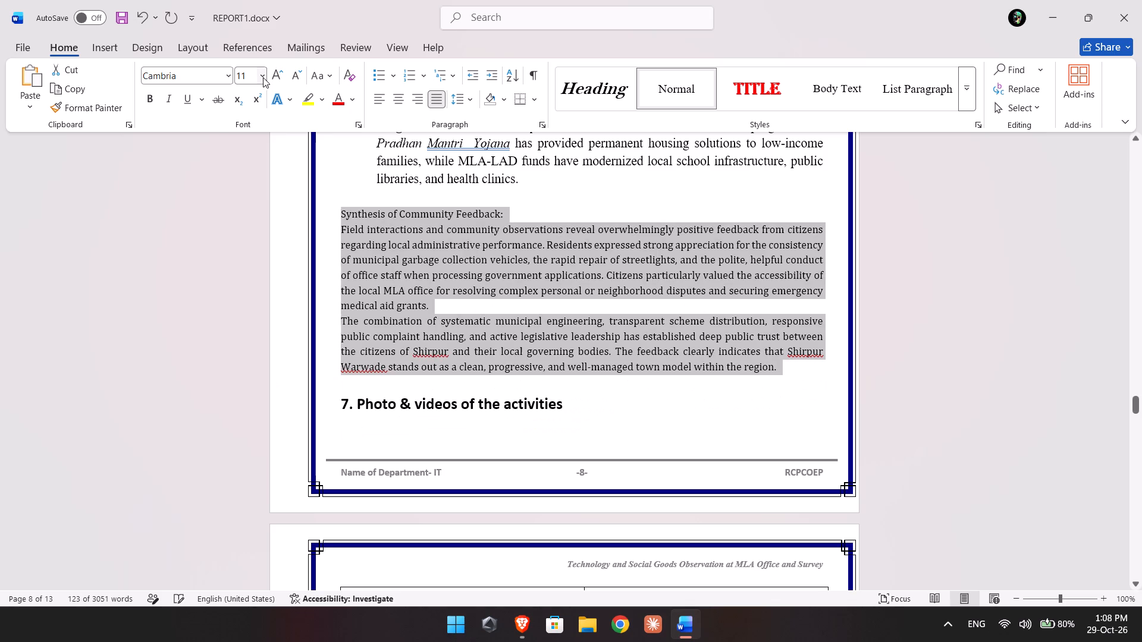
Set the description following "Targeted Socio-Economic Upliftment:" in the fourth list item in Cambria, size 11.
scroll(406, 301, "up", 5)
left_click_drag(523, 417, 497, 417)
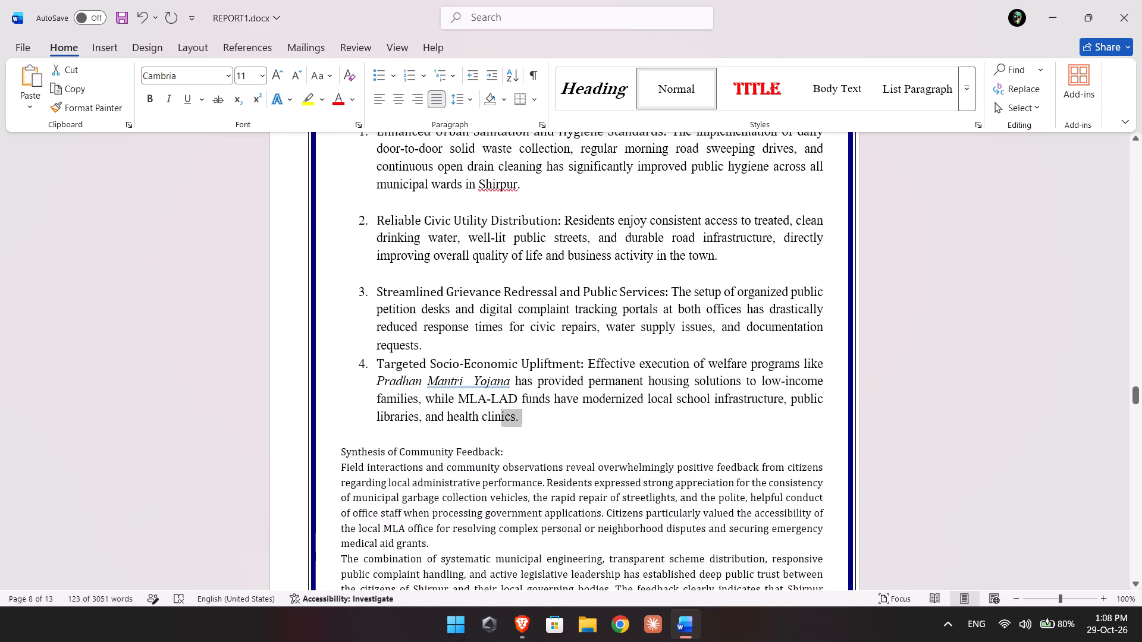
left_click_drag(497, 417, 590, 362)
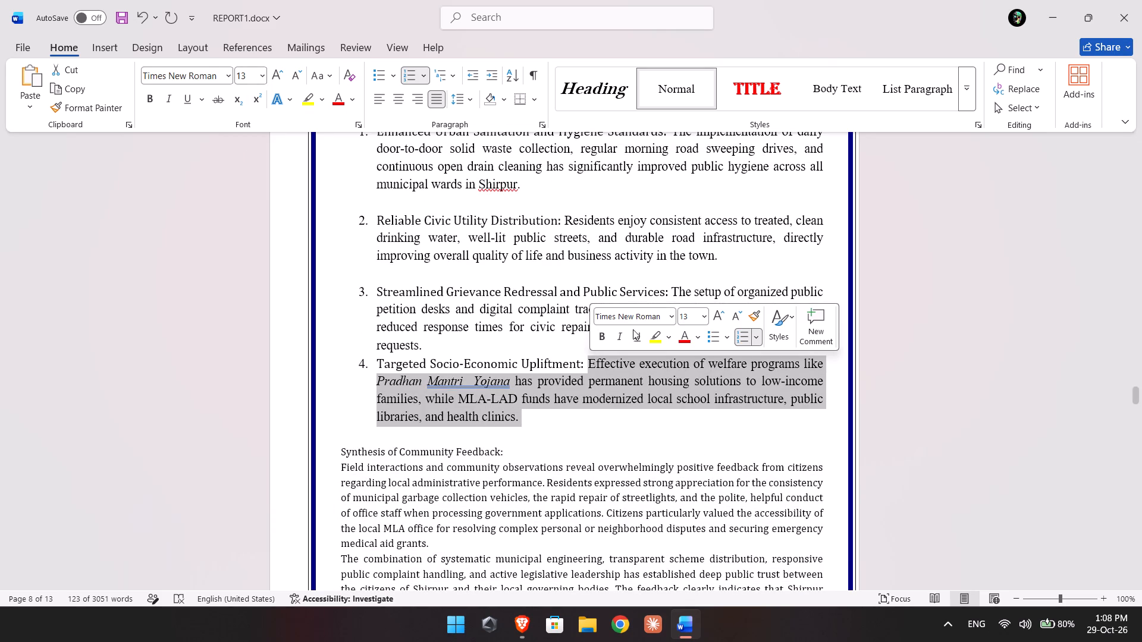
left_click(234, 75)
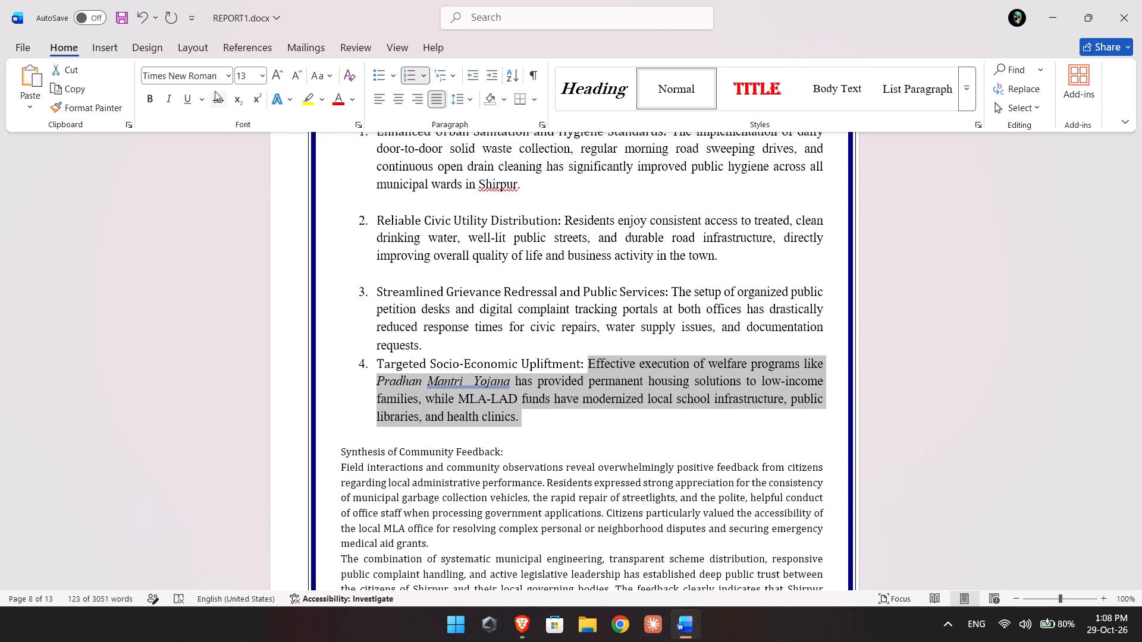
left_click(230, 84)
left_click(225, 78)
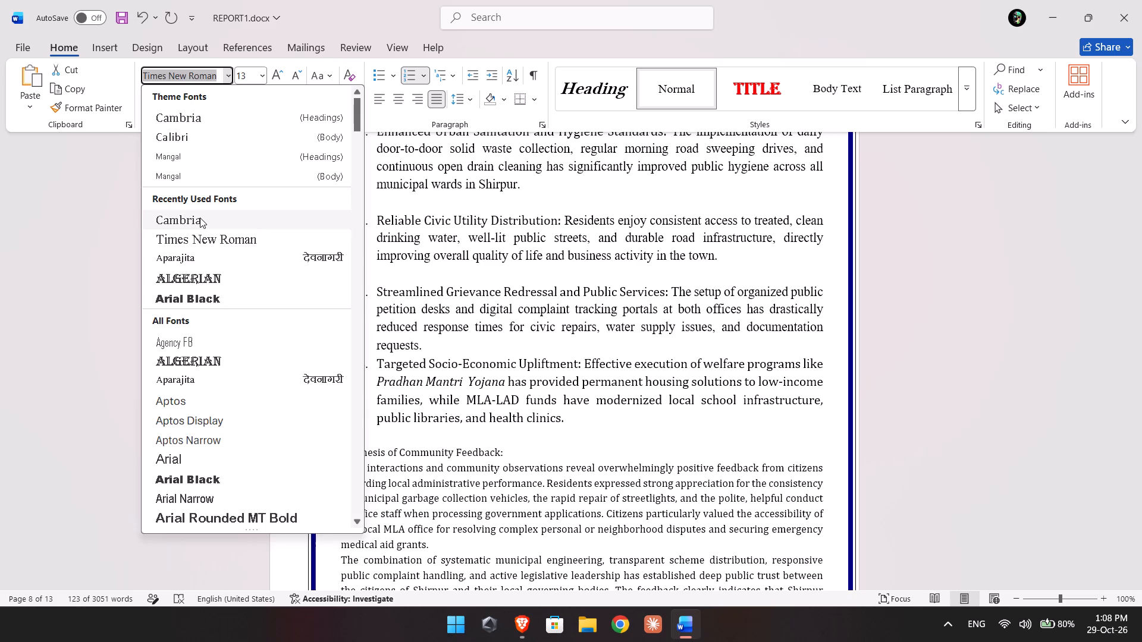
left_click(200, 218)
left_click(249, 71)
type("11")
key("Return")
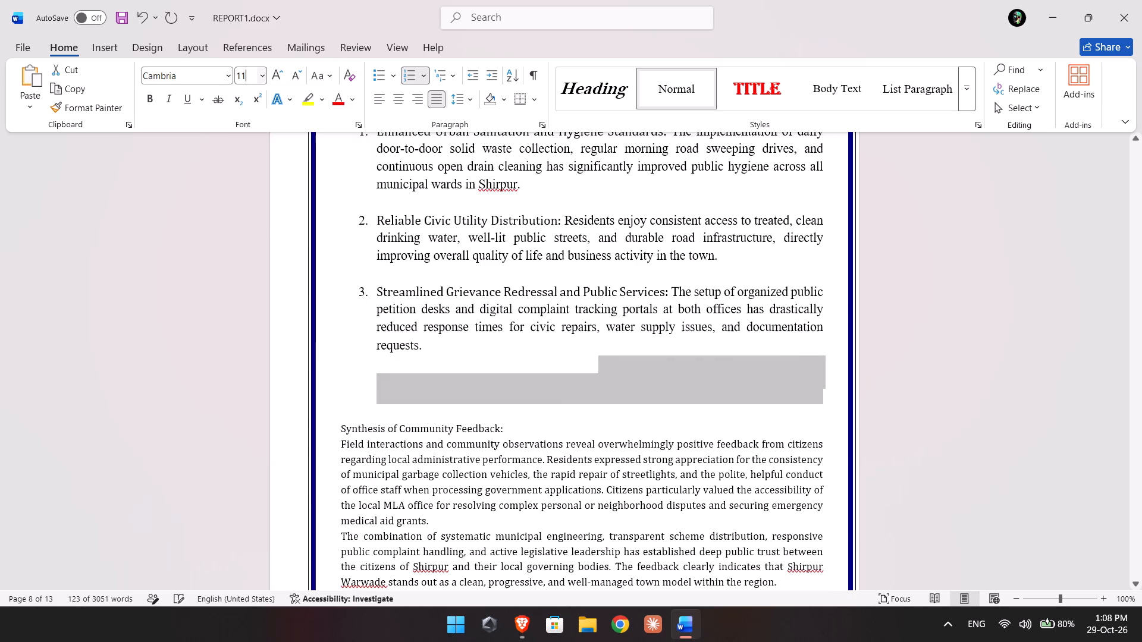
Set the whole third list item, "Streamlined Grievance Redressal and Public Services", in Cambria, size 11.
scroll(521, 306, "up", 2)
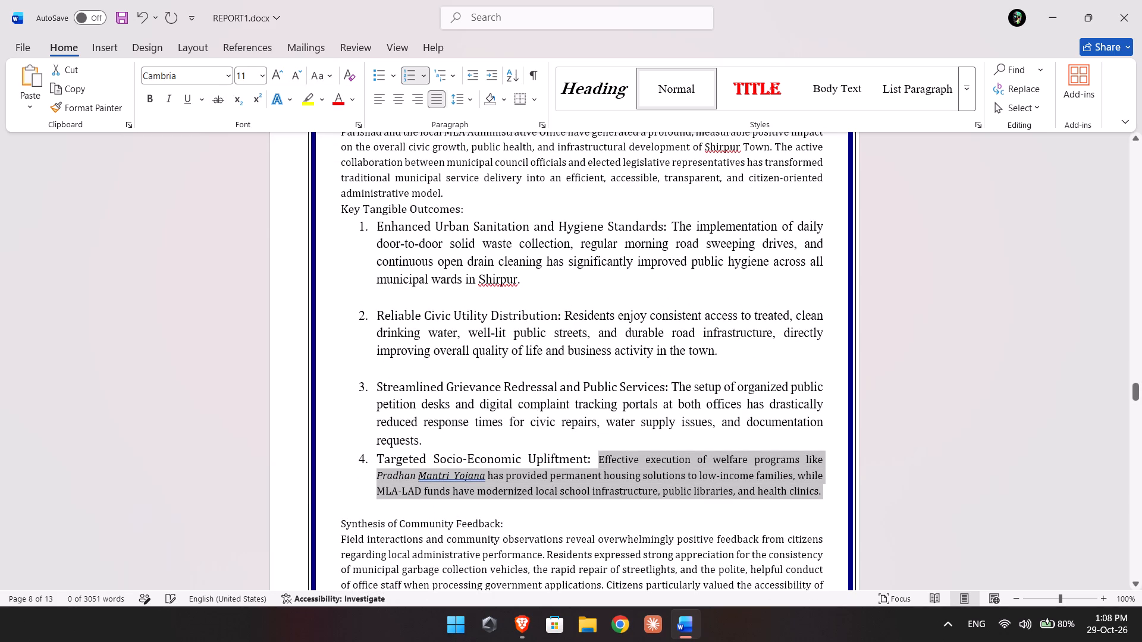
left_click_drag(426, 436, 456, 402)
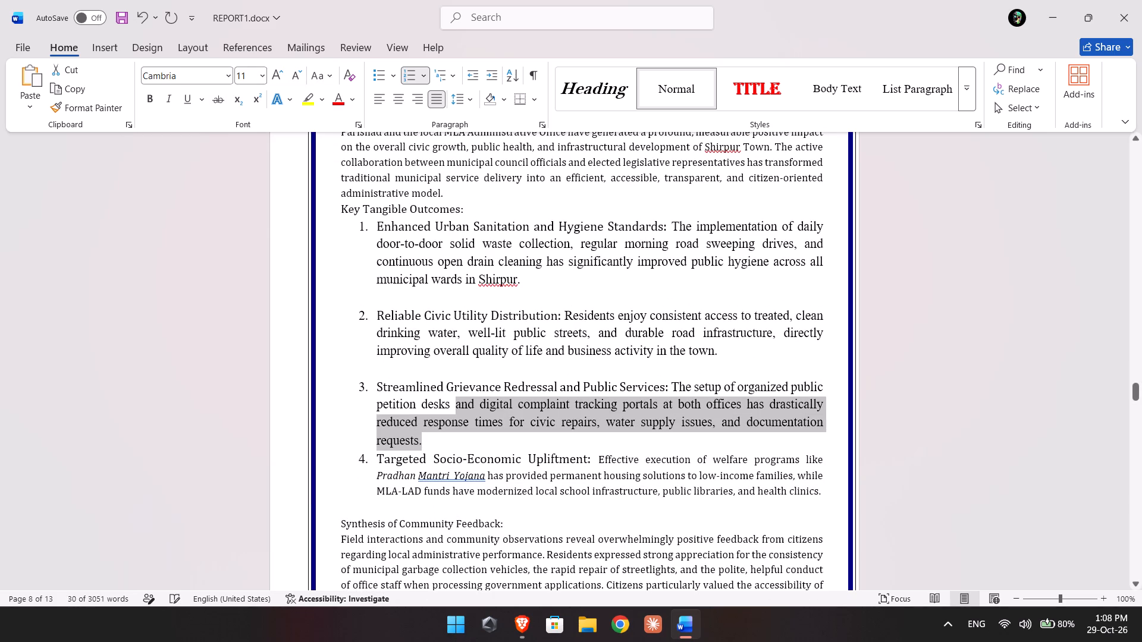
left_click_drag(456, 402, 376, 388)
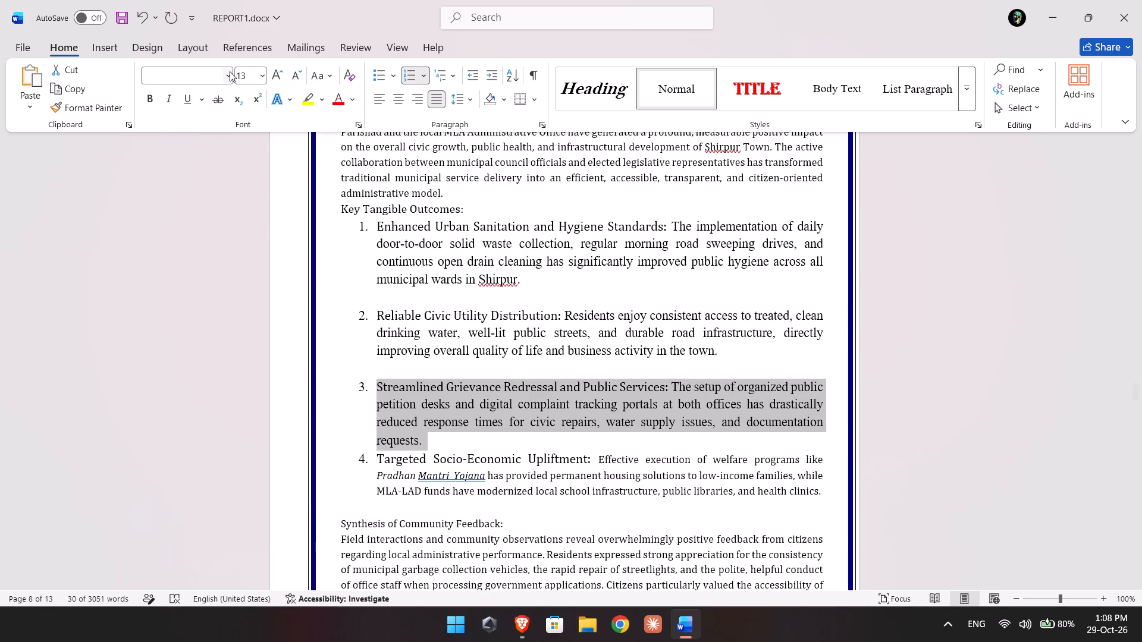
left_click(230, 71)
left_click(211, 224)
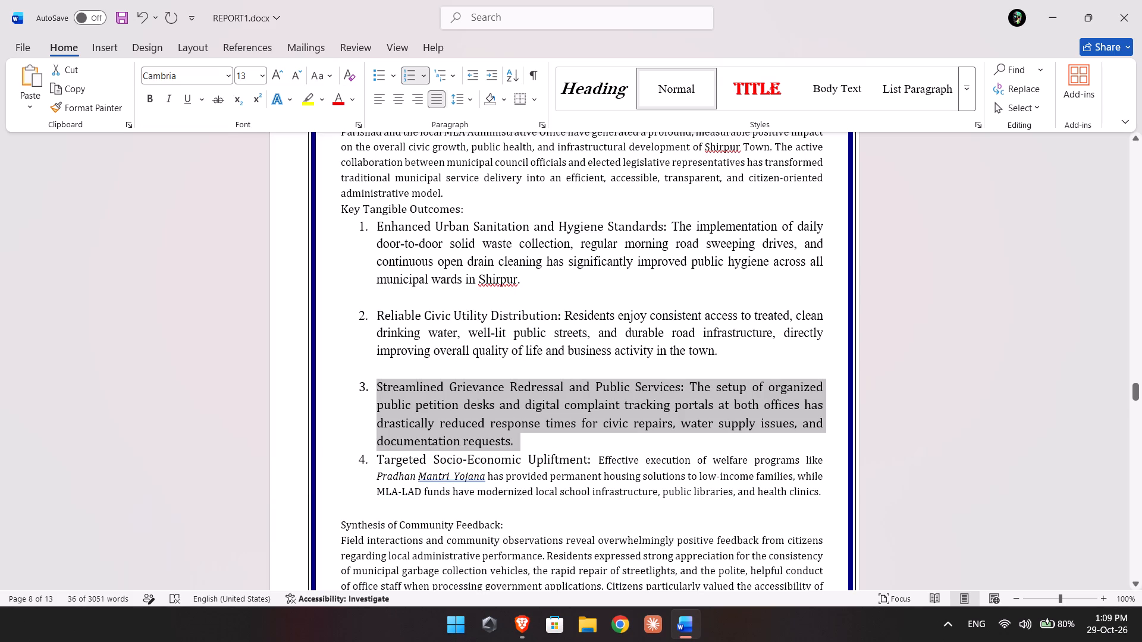
left_click(251, 73)
type("11")
key("Return")
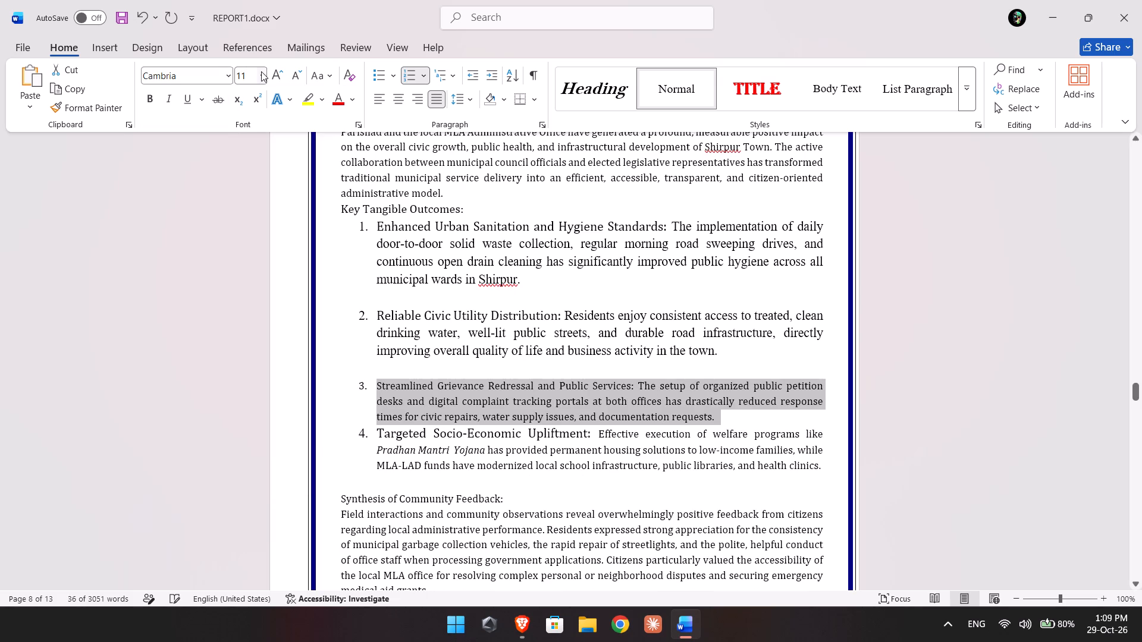
Set the fourth list item's text, from its lead-in "Targeted Socio-Economic Upliftment:" through "modernized", to size 11.
left_click_drag(488, 473, 381, 464)
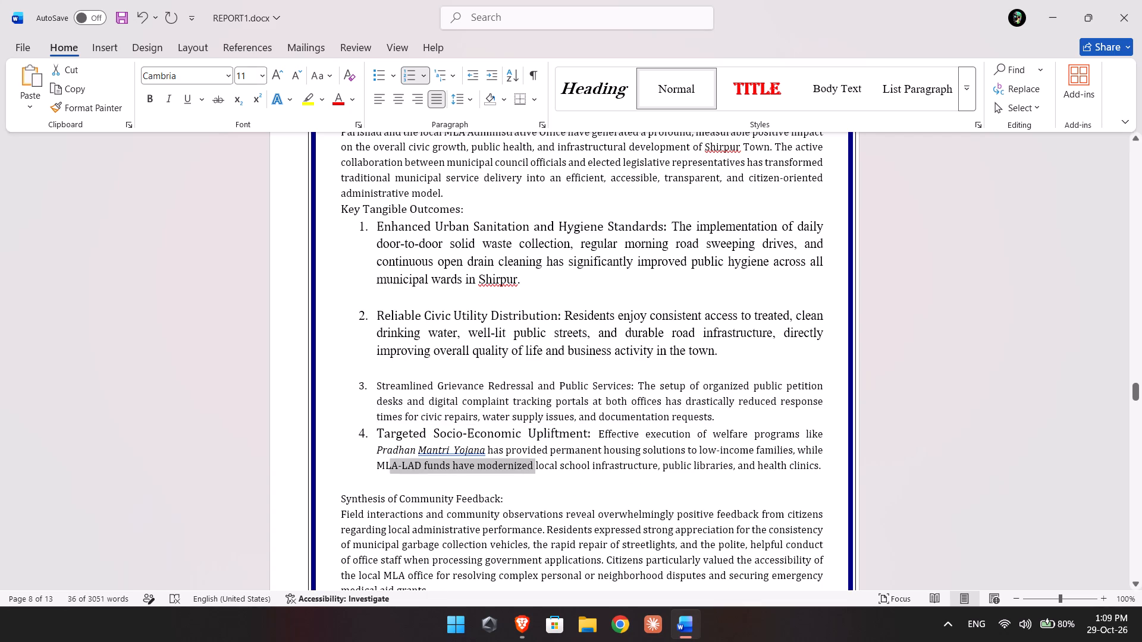
left_click_drag(381, 464, 367, 434)
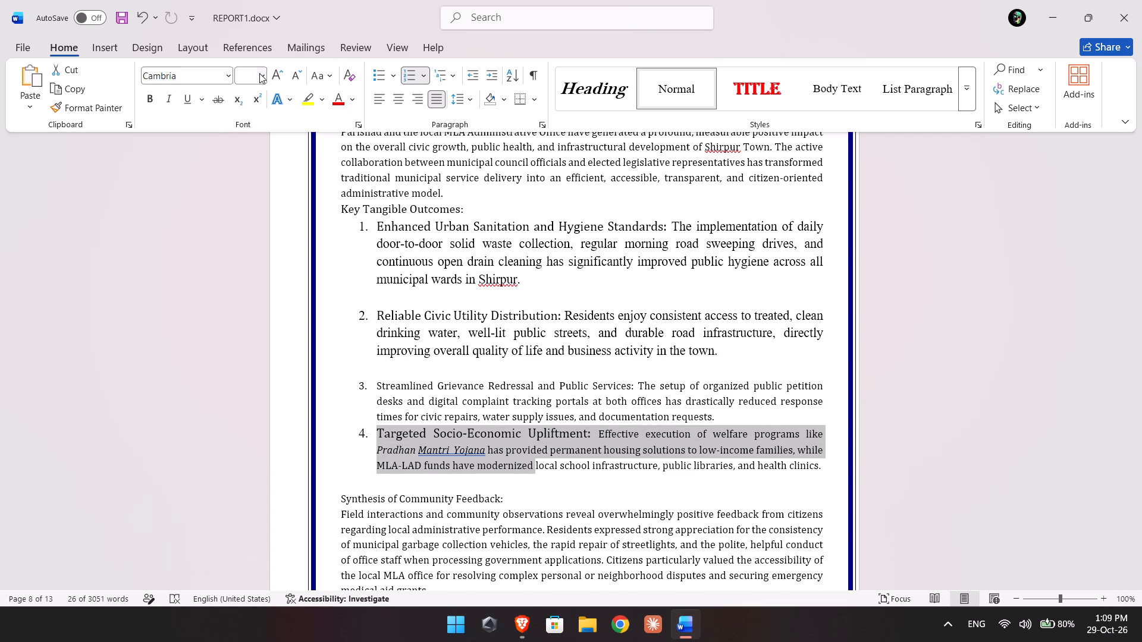
left_click(268, 77)
left_click(294, 71)
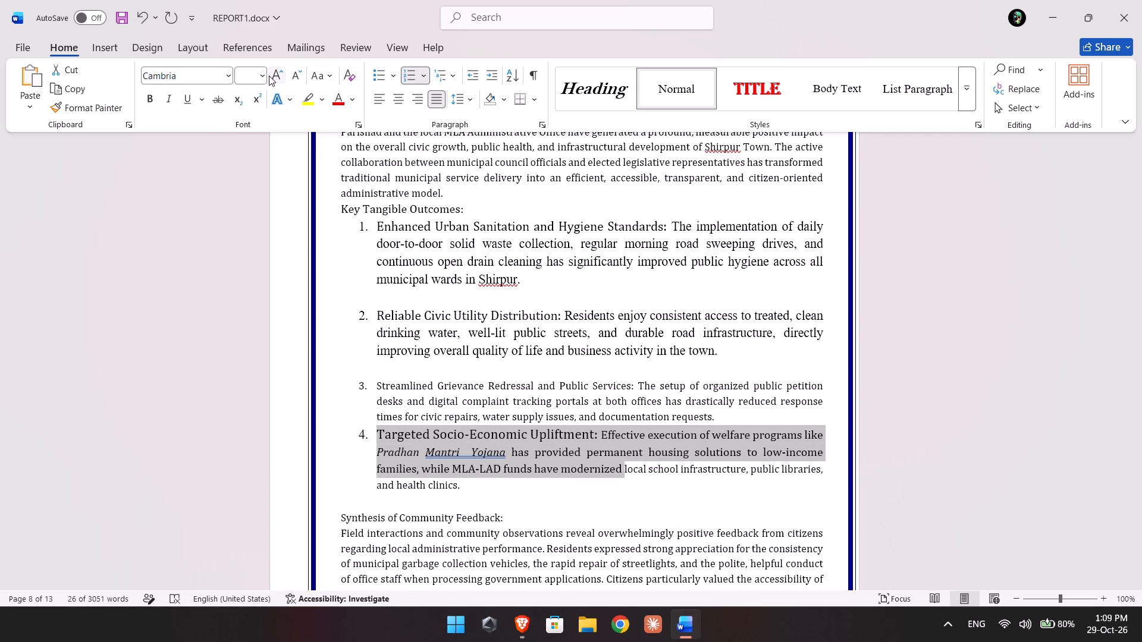
left_click(265, 75)
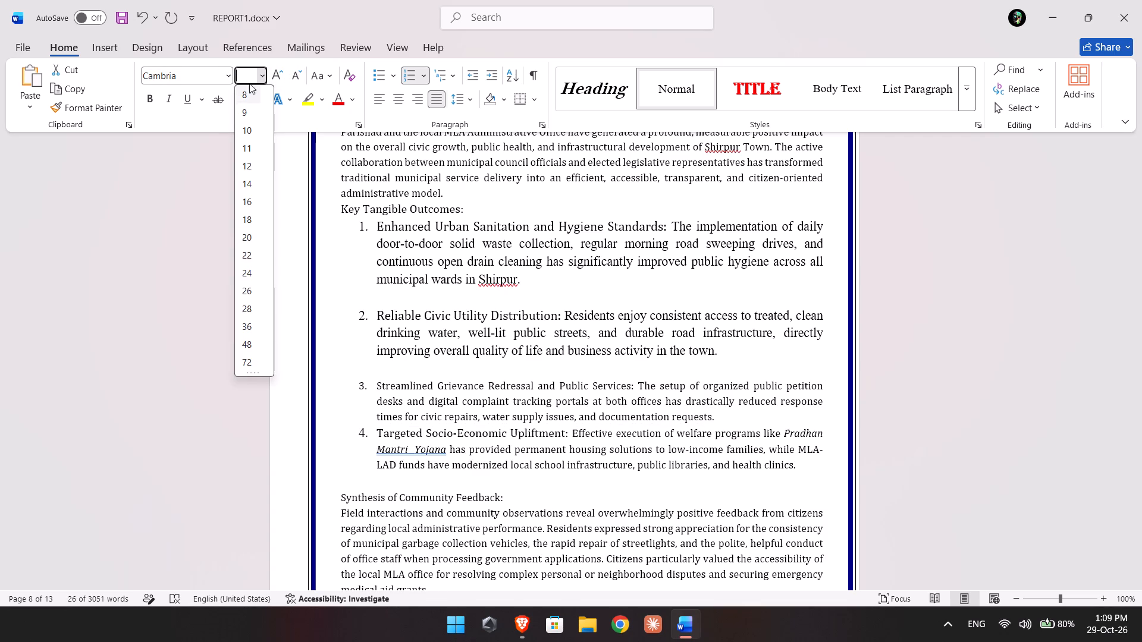
left_click(249, 70)
type("11")
key("Return")
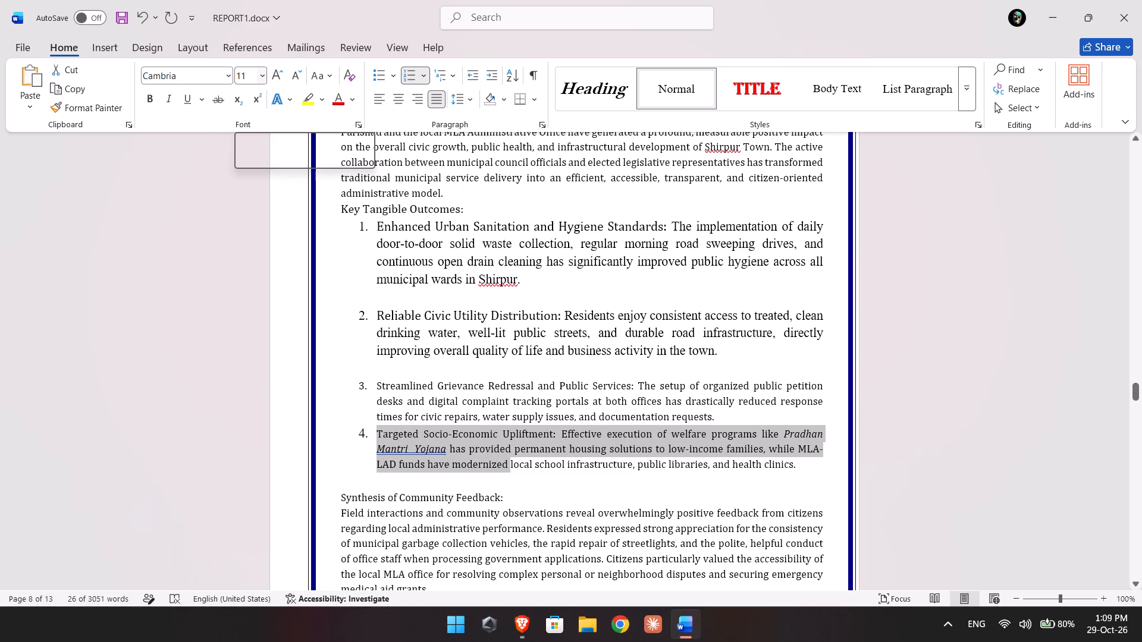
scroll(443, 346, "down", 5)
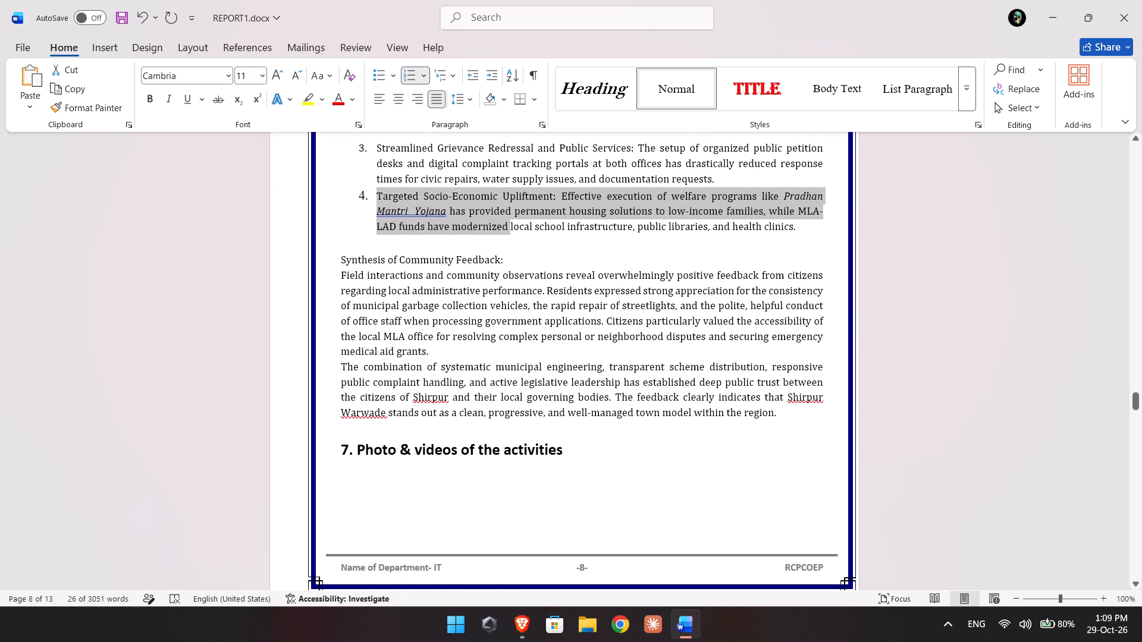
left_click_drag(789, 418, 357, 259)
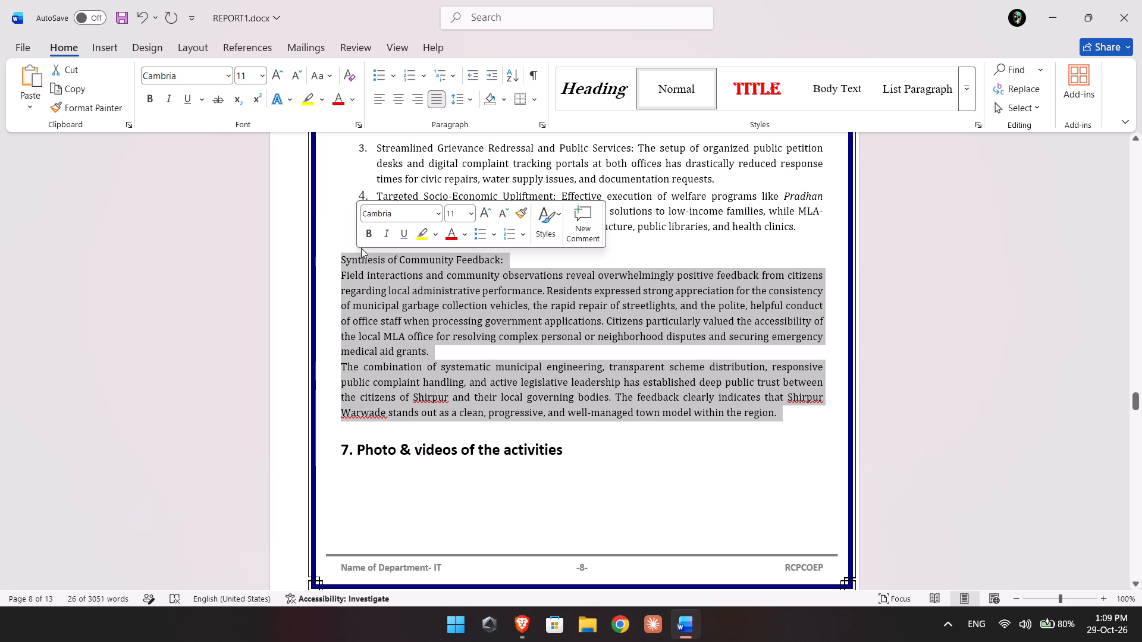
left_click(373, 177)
Set the first two list items under "Key Tangible Outcomes:", from "Enhanced Urban Sanitation" through "in the town", in Cambria, size 11.
scroll(376, 187, "up", 2)
scroll(409, 225, "up", 1)
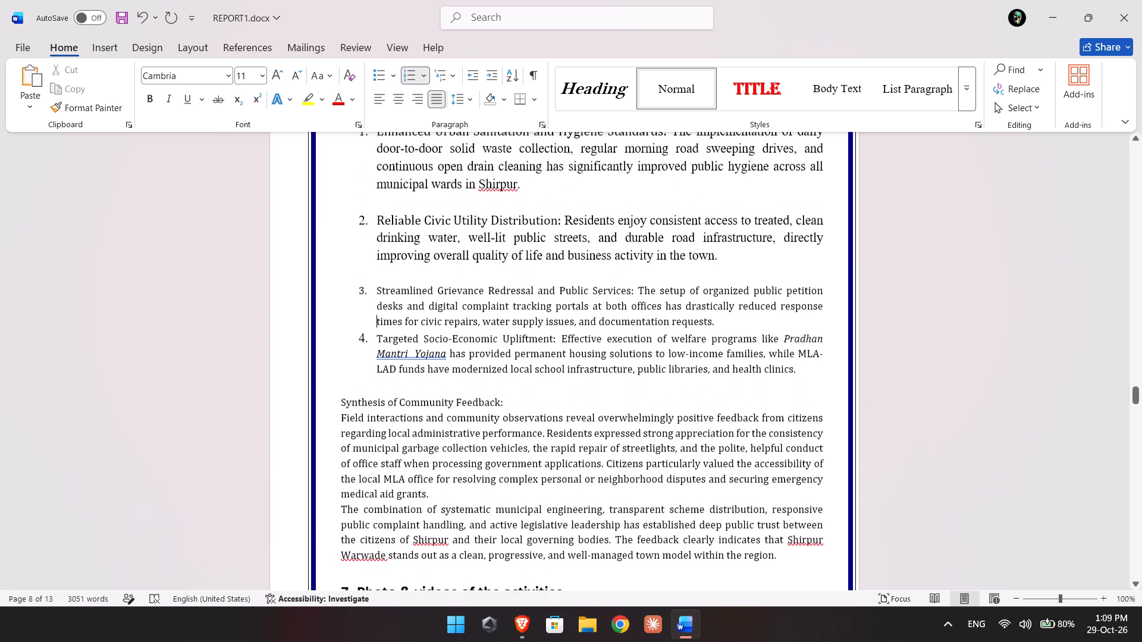
left_click_drag(720, 263, 414, 275)
scroll(429, 211, "up", 3)
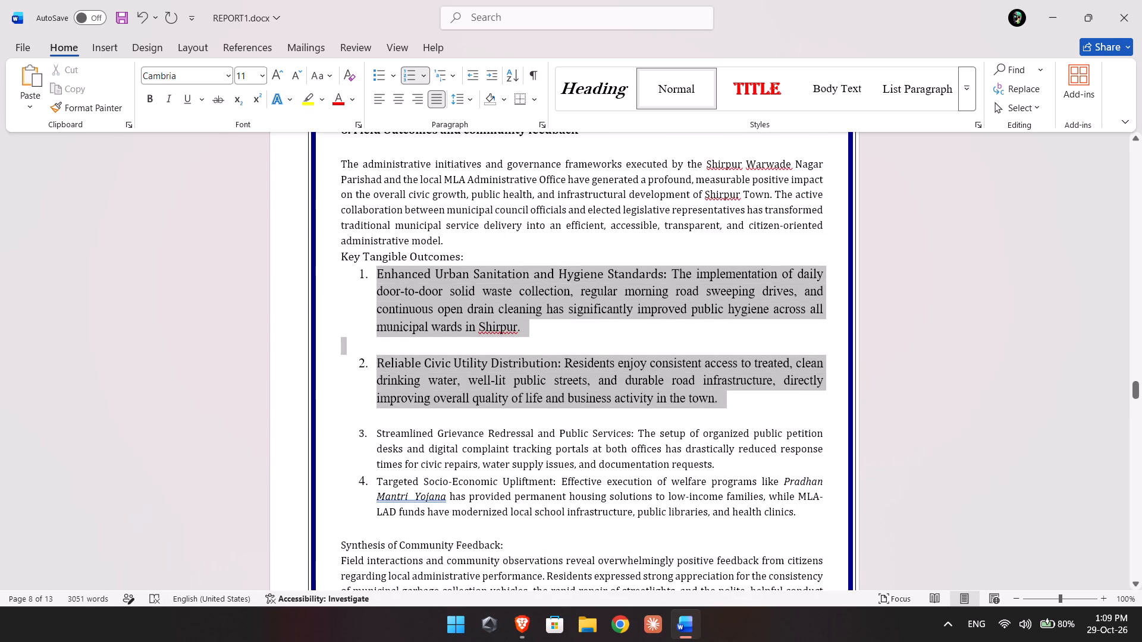
left_click_drag(414, 275, 352, 260)
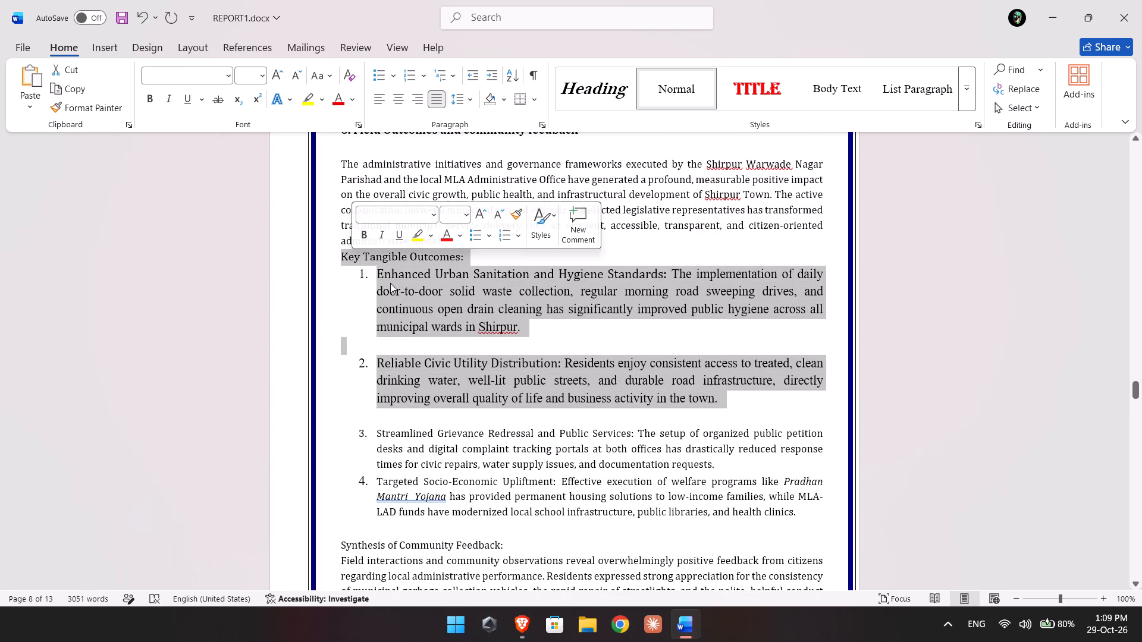
left_click(393, 288)
left_click_drag(375, 270, 704, 396)
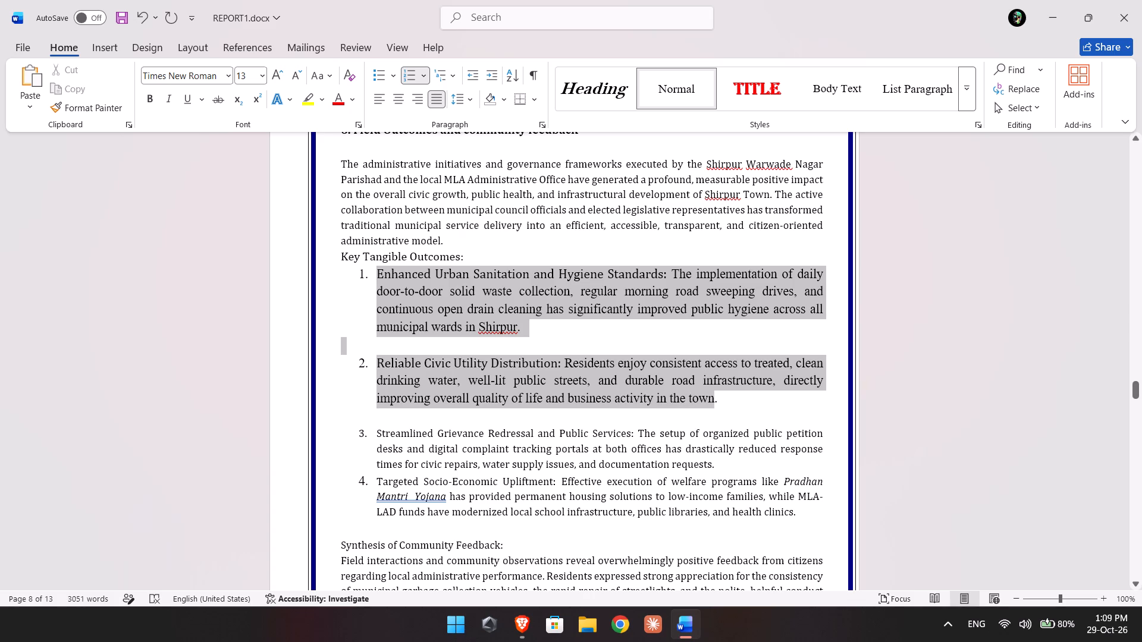
left_click_drag(704, 396, 716, 397)
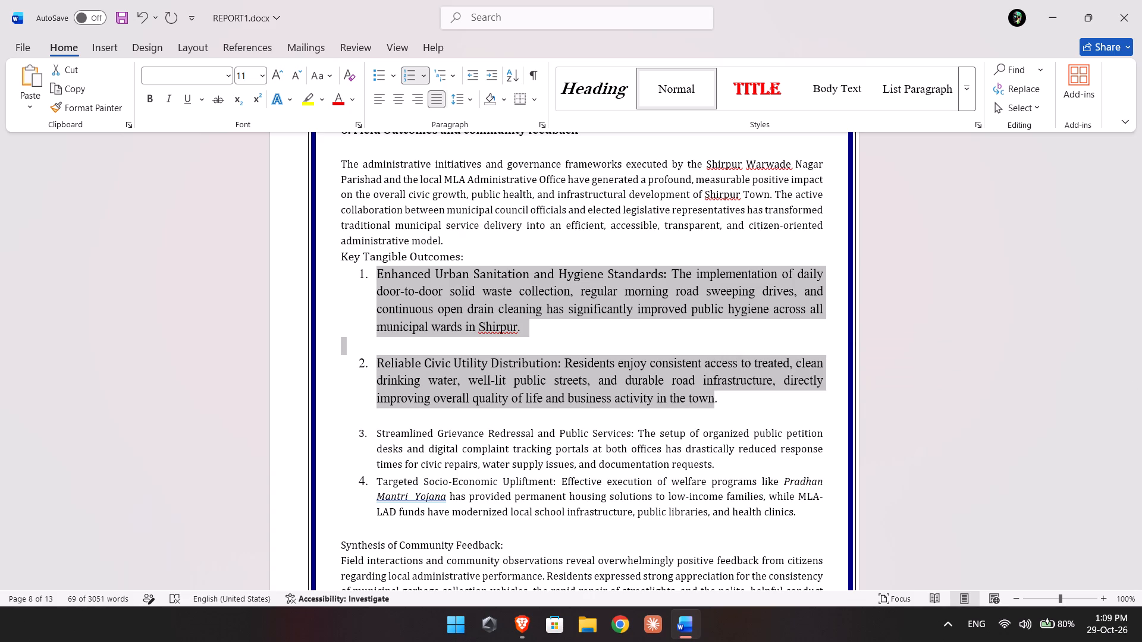
left_click(247, 76)
type("11")
key("Return")
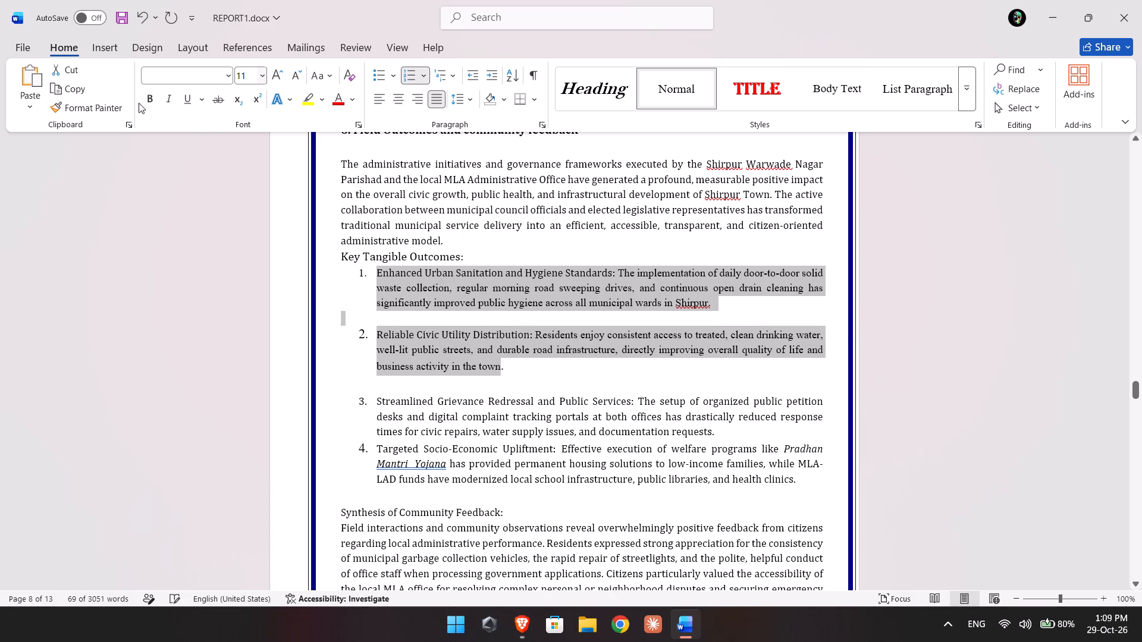
left_click(224, 75)
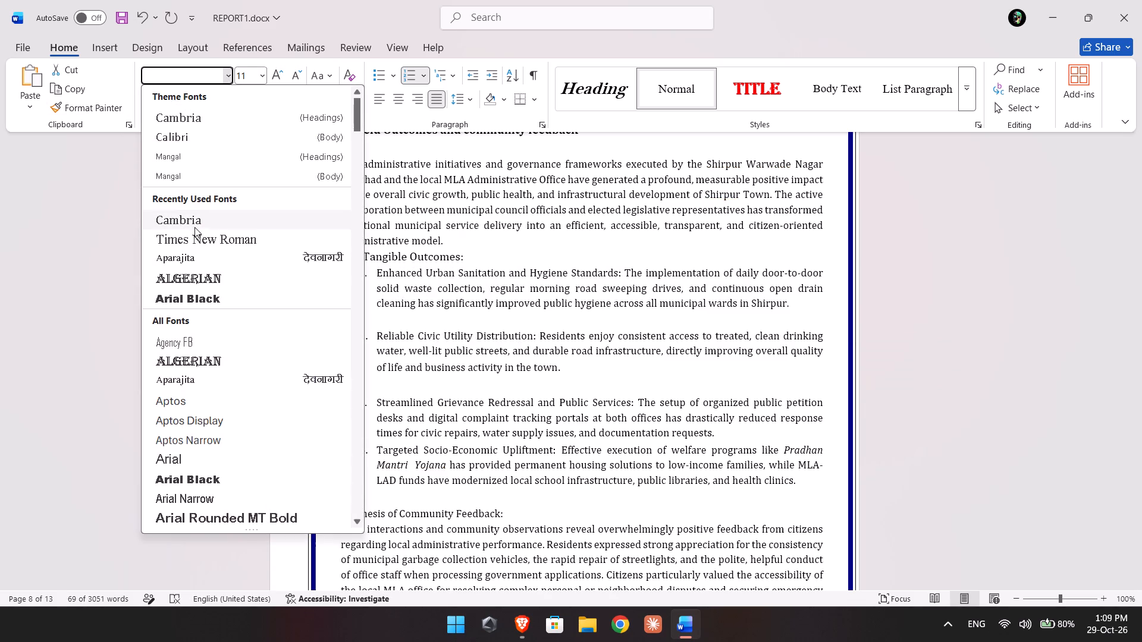
left_click(192, 220)
Save REPORT1.docx and close the document.
scroll(579, 358, "down", 2)
scroll(579, 358, "up", 6)
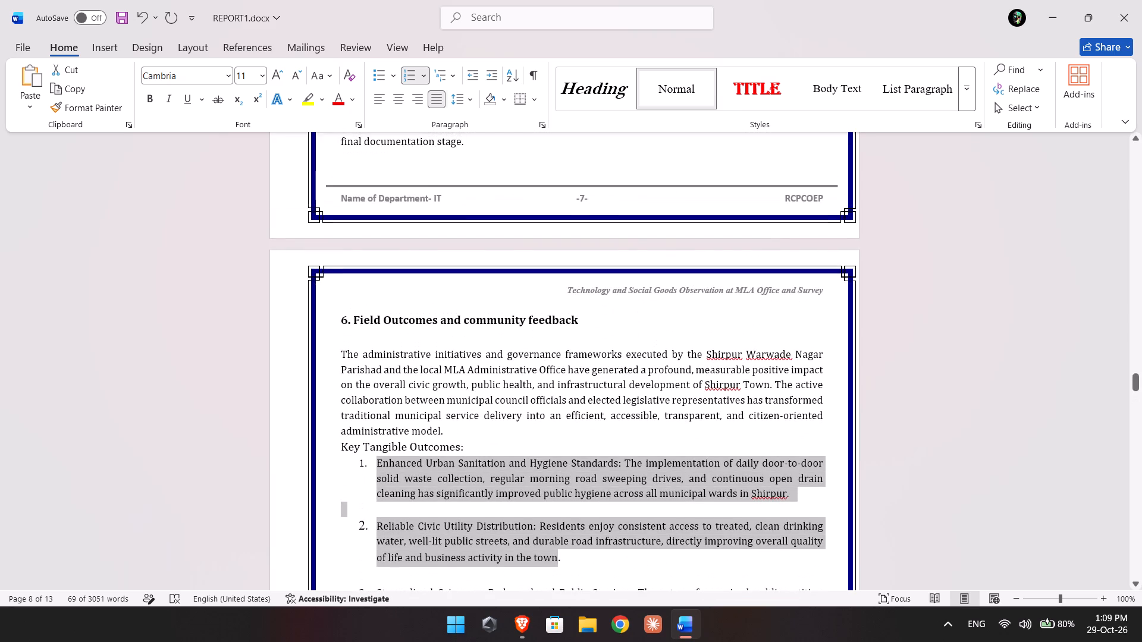
scroll(579, 359, "down", 13)
left_click(562, 339)
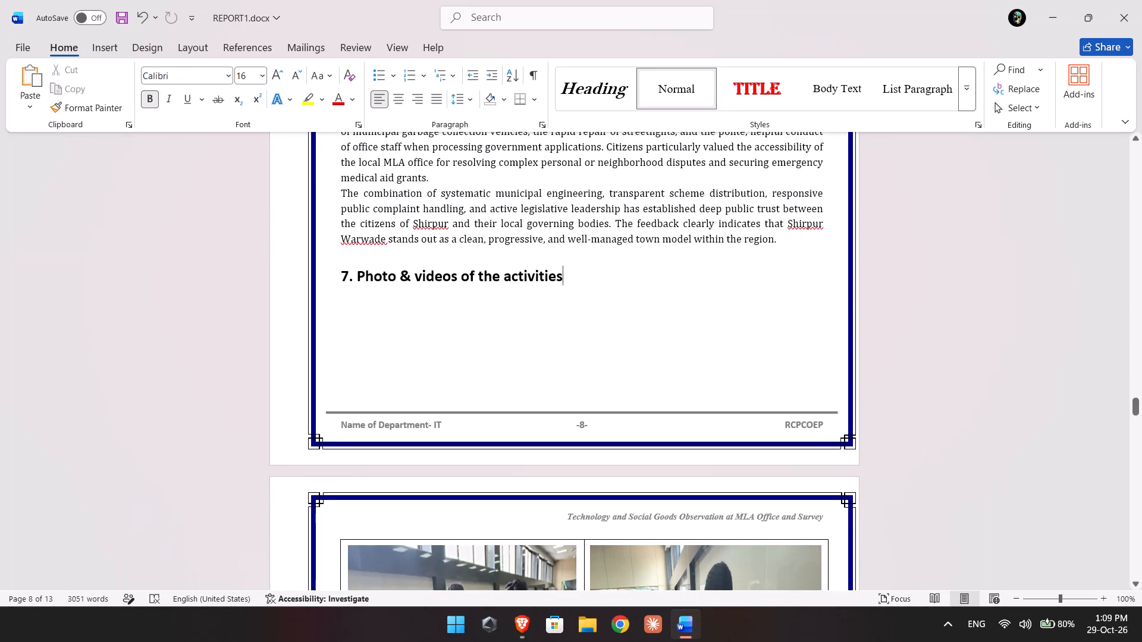
left_click(120, 14)
left_click(1141, 0)
Switch to the Brave browser and close its window.
left_click(534, 622)
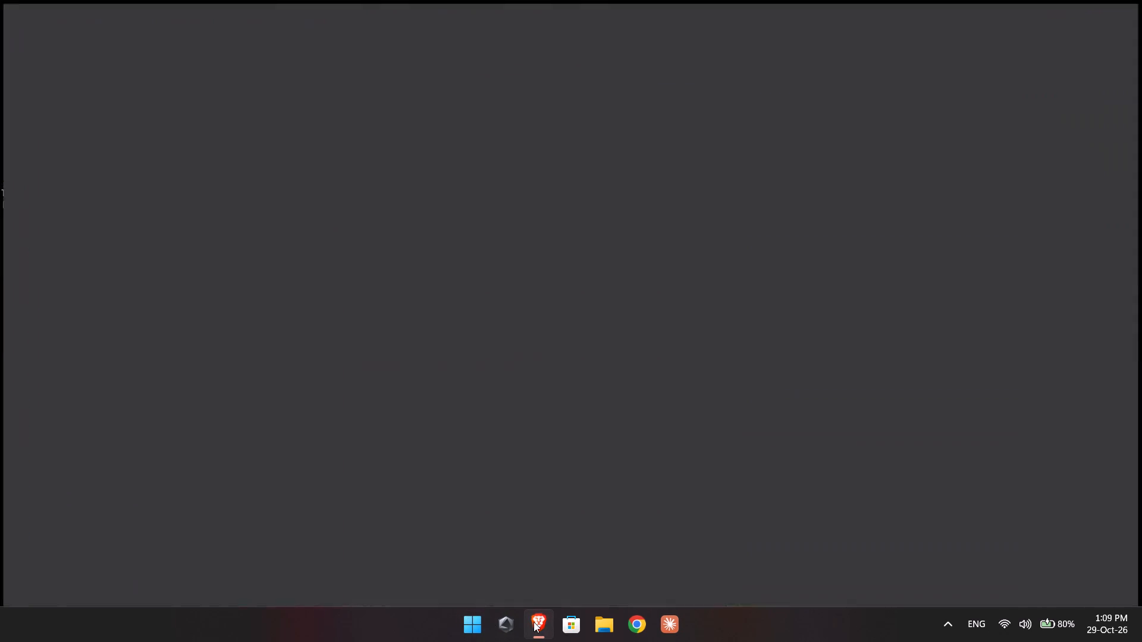
left_click(1141, 0)
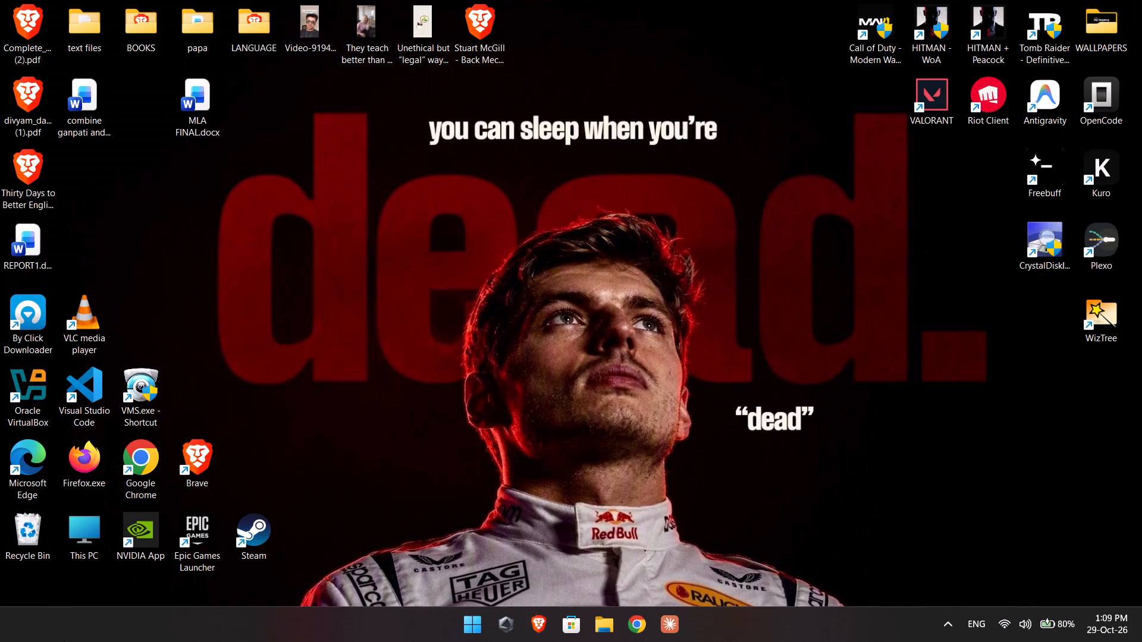
Shut down the computer.
left_click(469, 621)
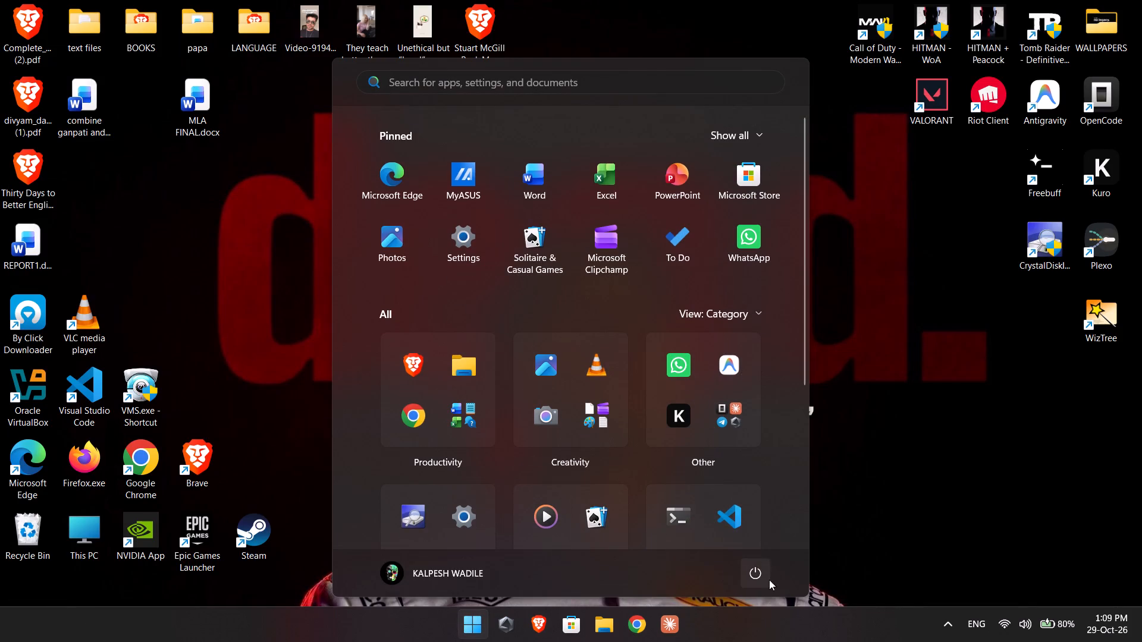
left_click(763, 578)
left_click(748, 525)
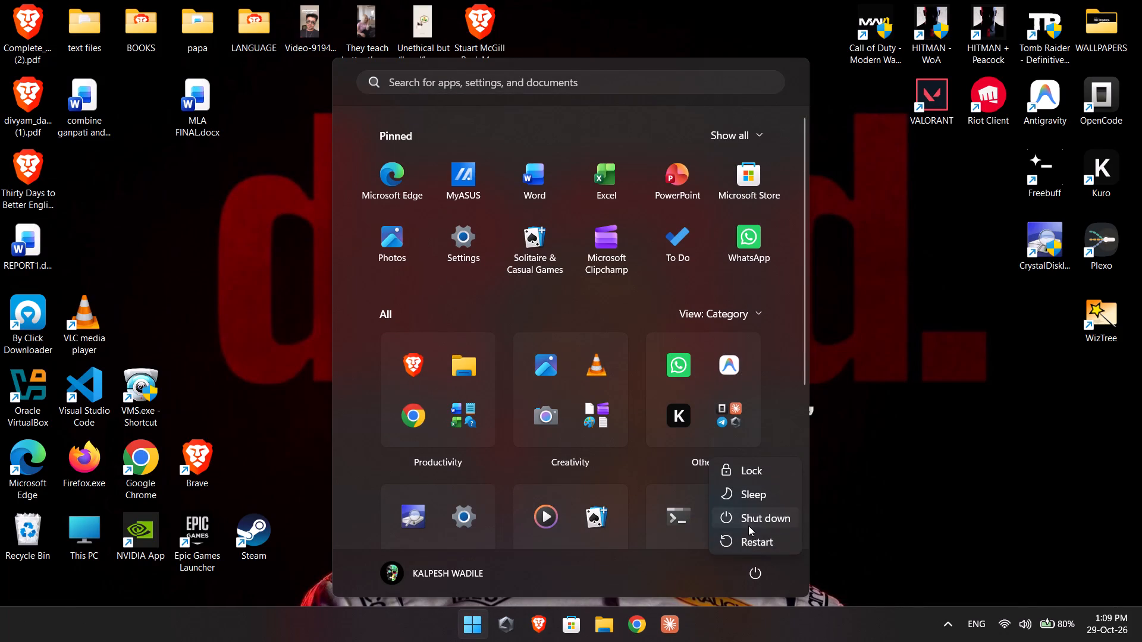